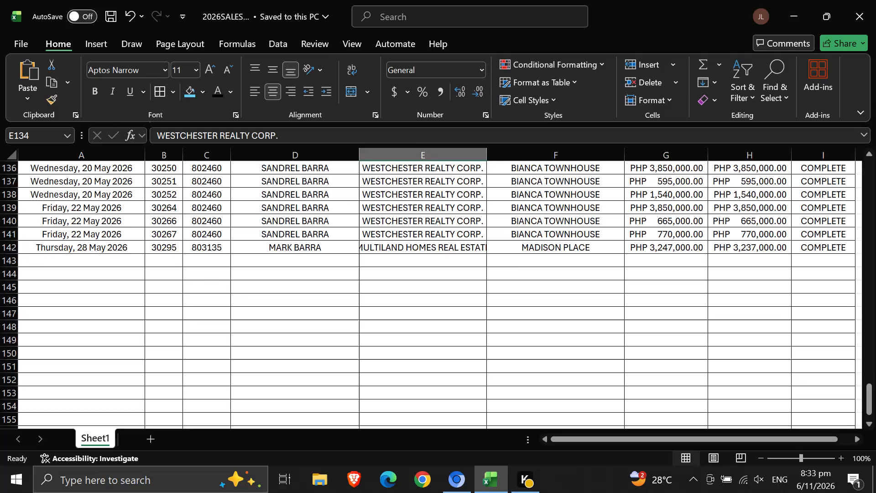
Fill the May 2026 sales rows, from row 128 through row 143 in columns A to I, with light blue.
{"action": "scroll", "coordinate": [382, 335], "scroll_direction": "down", "scroll_amount": 1}
{"action": "scroll", "coordinate": [383, 333], "scroll_direction": "up", "scroll_amount": 2}
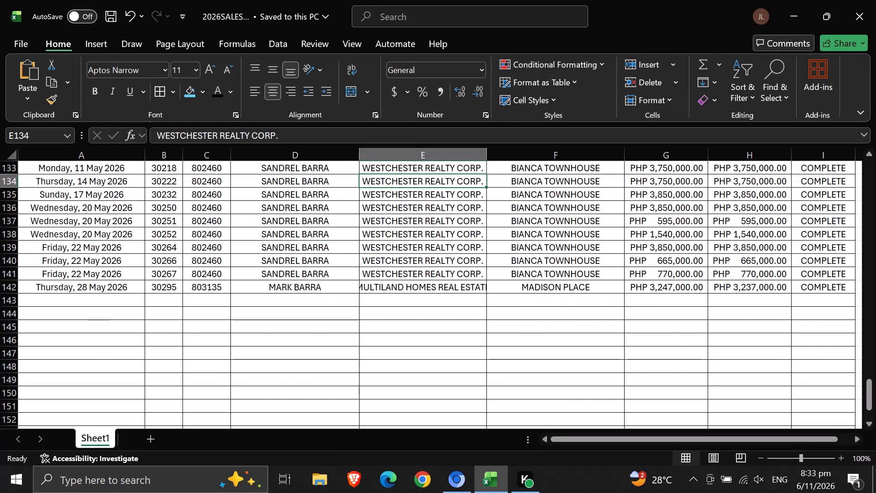
{"action": "scroll", "coordinate": [115, 318], "scroll_direction": "up", "scroll_amount": 4}
{"action": "scroll", "coordinate": [92, 306], "scroll_direction": "down", "scroll_amount": 1}
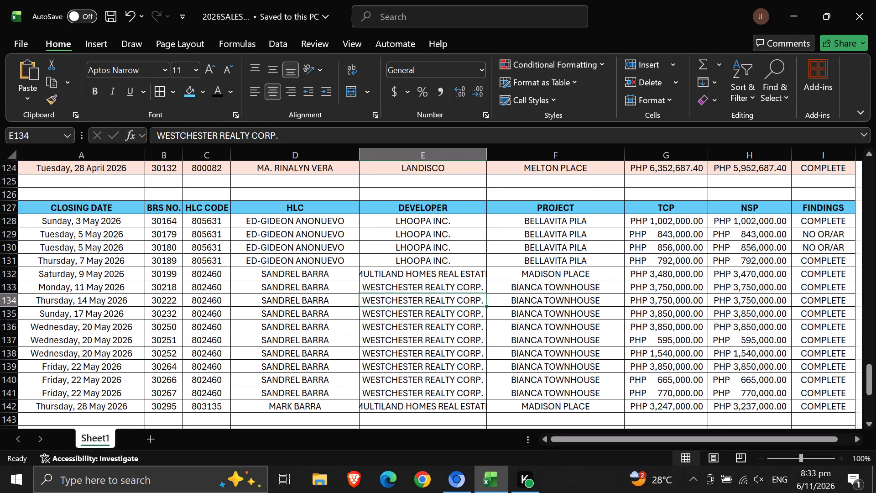
{"action": "left_click_drag", "start_coordinate": [48, 223], "coordinate": [806, 411]}
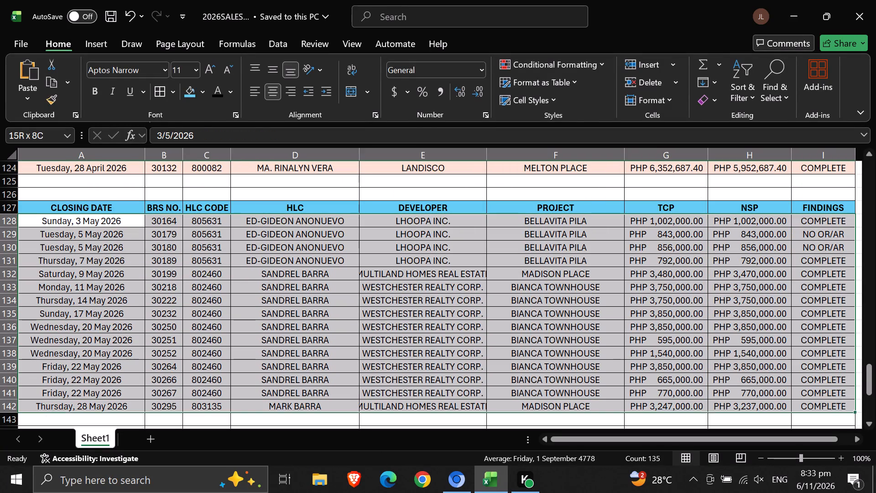
{"action": "left_click_drag", "start_coordinate": [806, 411], "coordinate": [807, 413]}
{"action": "left_click", "coordinate": [199, 93]}
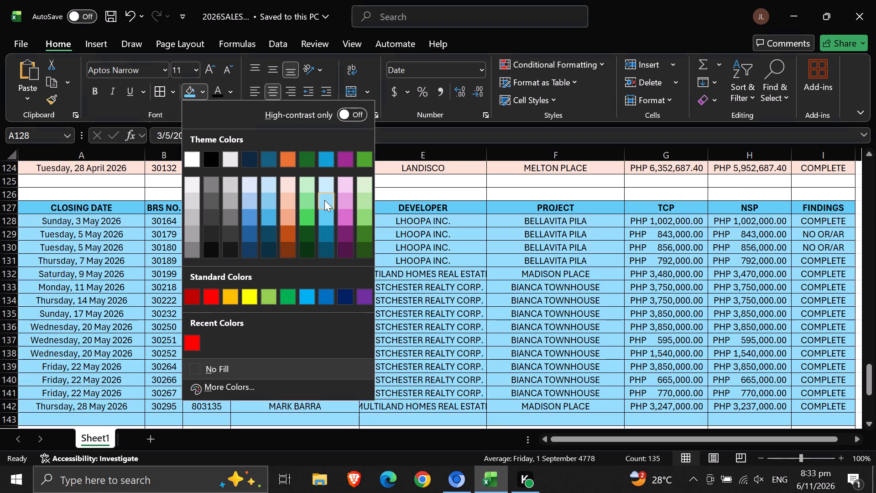
{"action": "left_click", "coordinate": [324, 186]}
{"action": "left_click", "coordinate": [611, 302]}
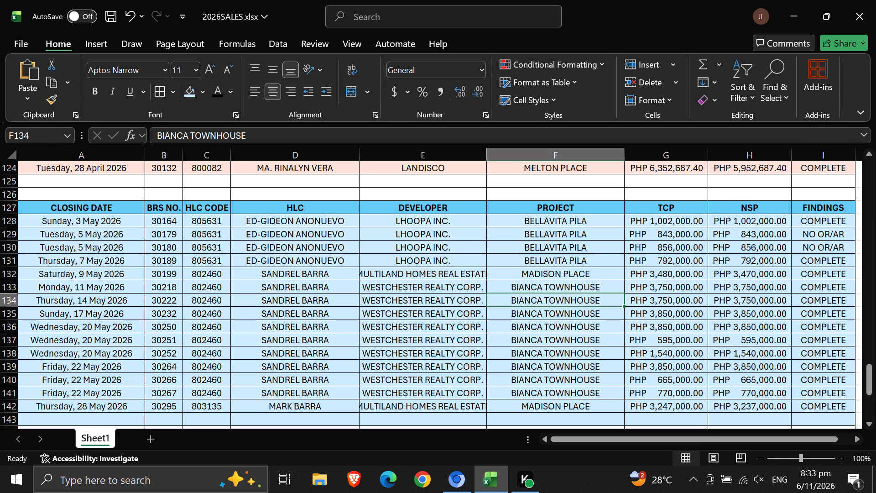
{"action": "scroll", "coordinate": [193, 354], "scroll_direction": "down", "scroll_amount": 1}
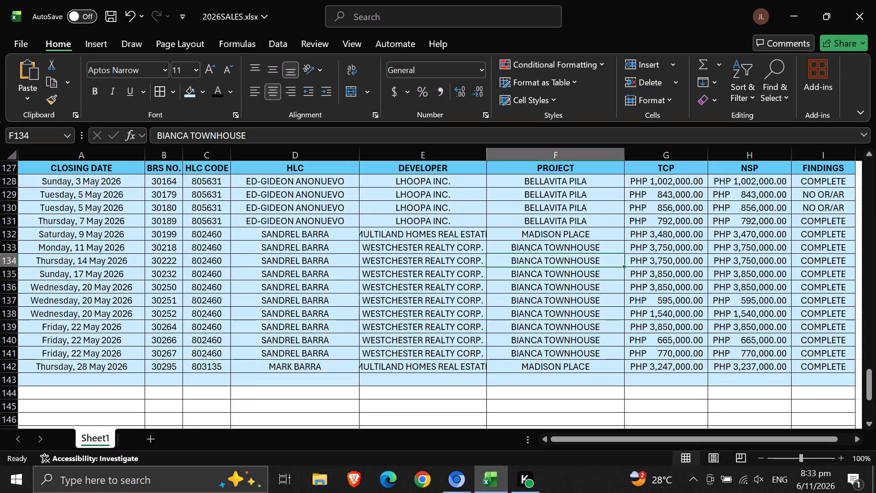
{"action": "scroll", "coordinate": [164, 349], "scroll_direction": "down", "scroll_amount": 1}
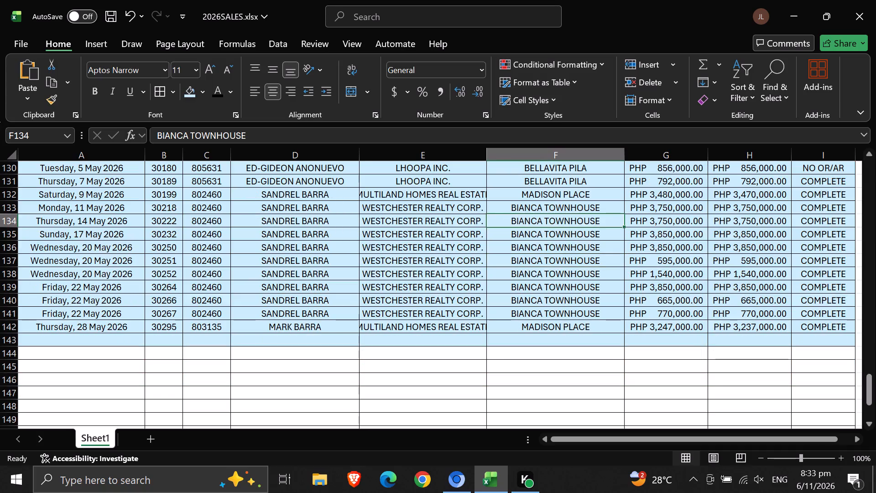
Switch to the browser, close the BRS 30267 record and refresh the Per HLC sales report for 01/05/2026 to 31/05/2026.
{"action": "left_click", "coordinate": [460, 474]}
{"action": "scroll", "coordinate": [226, 294], "scroll_direction": "up", "scroll_amount": 2}
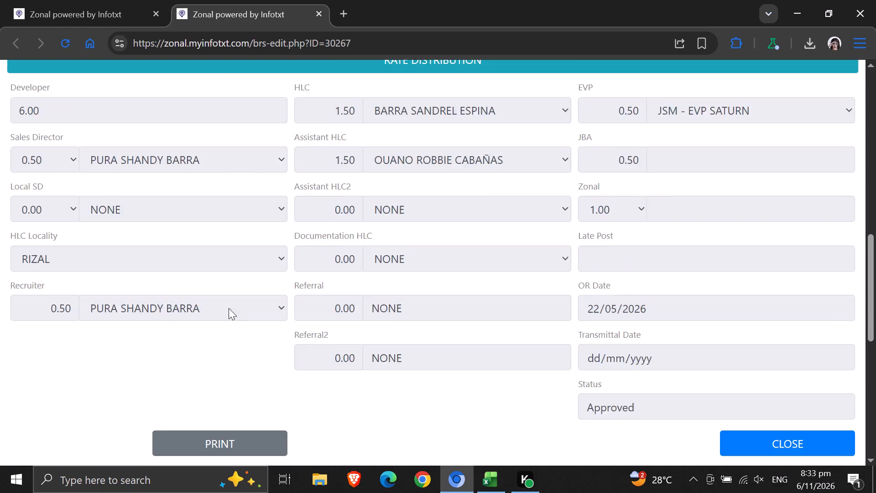
{"action": "scroll", "coordinate": [229, 308], "scroll_direction": "up", "scroll_amount": 17}
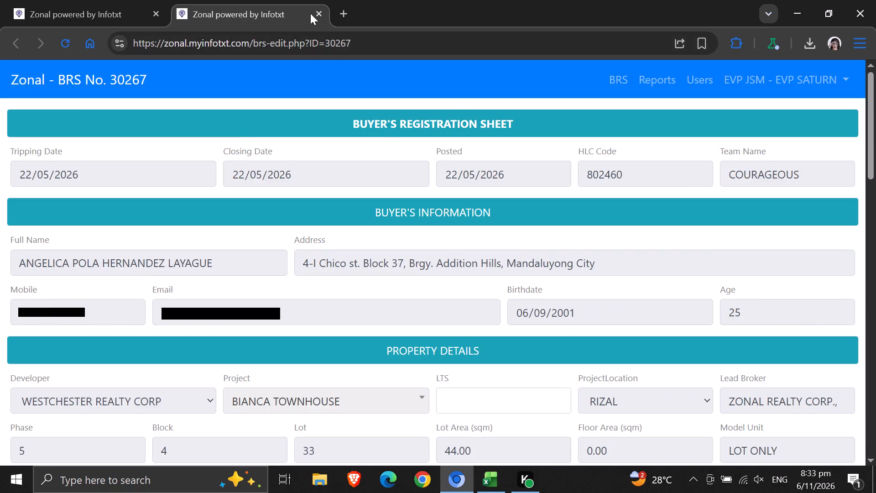
{"action": "left_click", "coordinate": [319, 13]}
{"action": "left_click", "coordinate": [122, 0]}
{"action": "scroll", "coordinate": [459, 346], "scroll_direction": "up", "scroll_amount": 2}
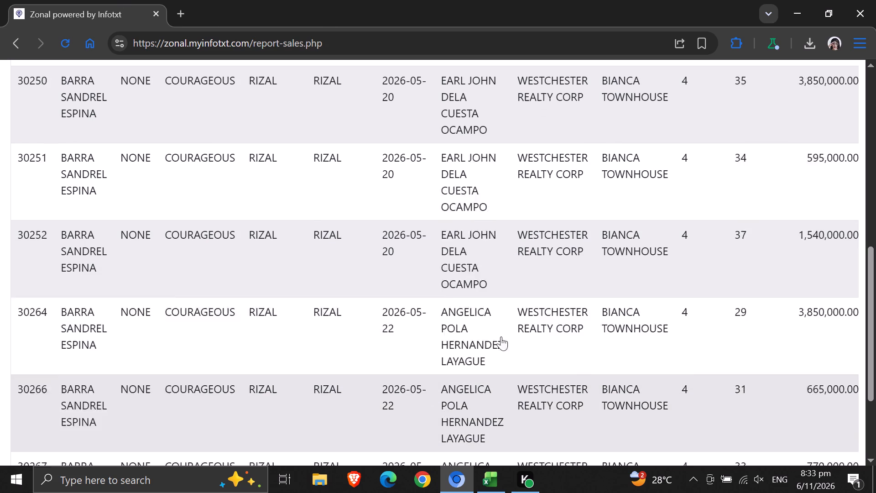
{"action": "scroll", "coordinate": [501, 336], "scroll_direction": "up", "scroll_amount": 11}
{"action": "left_click", "coordinate": [727, 153]}
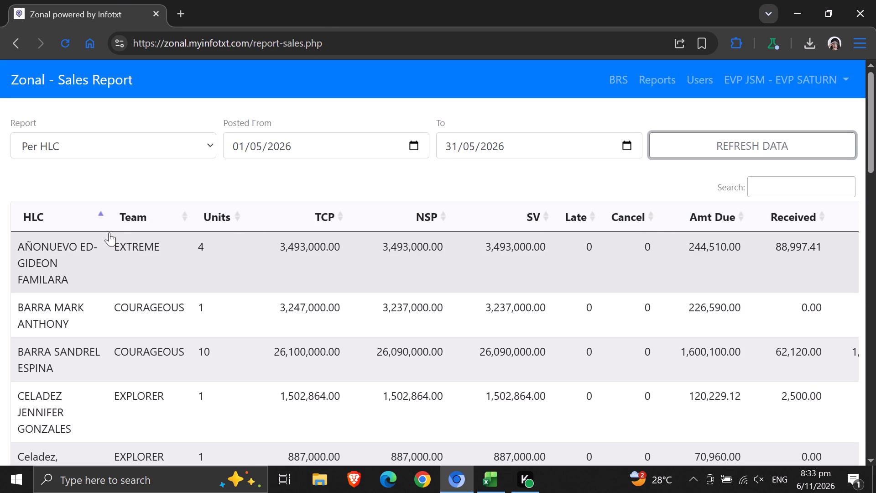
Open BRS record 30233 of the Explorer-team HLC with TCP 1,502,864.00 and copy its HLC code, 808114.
{"action": "scroll", "coordinate": [65, 280], "scroll_direction": "down", "scroll_amount": 2}
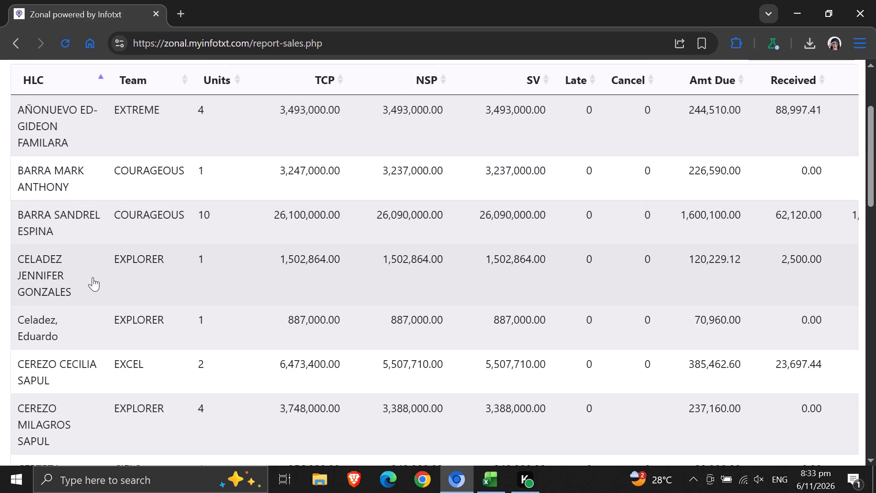
{"action": "left_click", "coordinate": [93, 277]}
{"action": "left_click", "coordinate": [328, 260]}
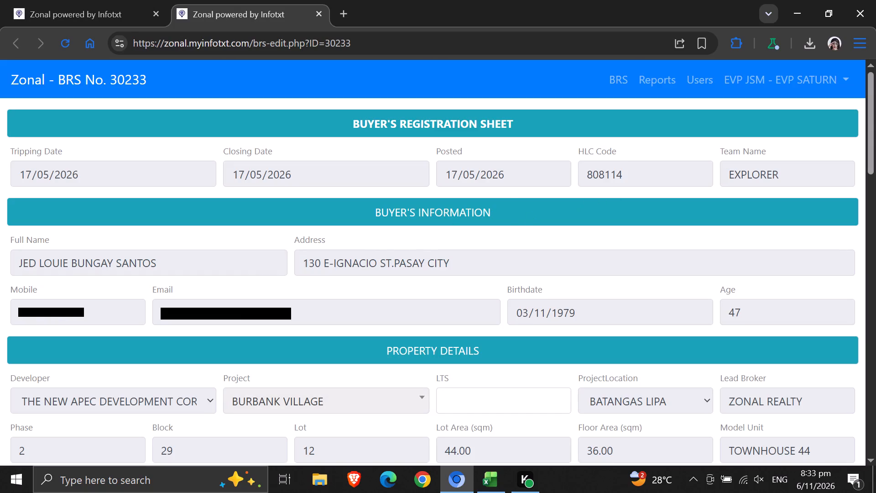
{"action": "left_click_drag", "start_coordinate": [635, 175], "coordinate": [506, 187]}
{"action": "key", "text": "ctrl+c"}
{"action": "key", "text": "ctrl+c"}
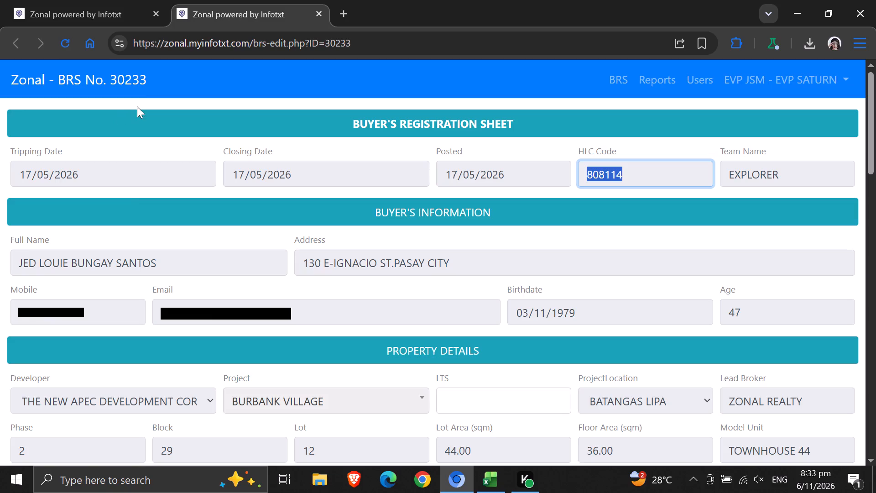
Switch to the Excel sales sheet and insert a blank row 136 above the first Wednesday, 20 May 2026 entry.
{"action": "key", "text": "alt+Tab"}
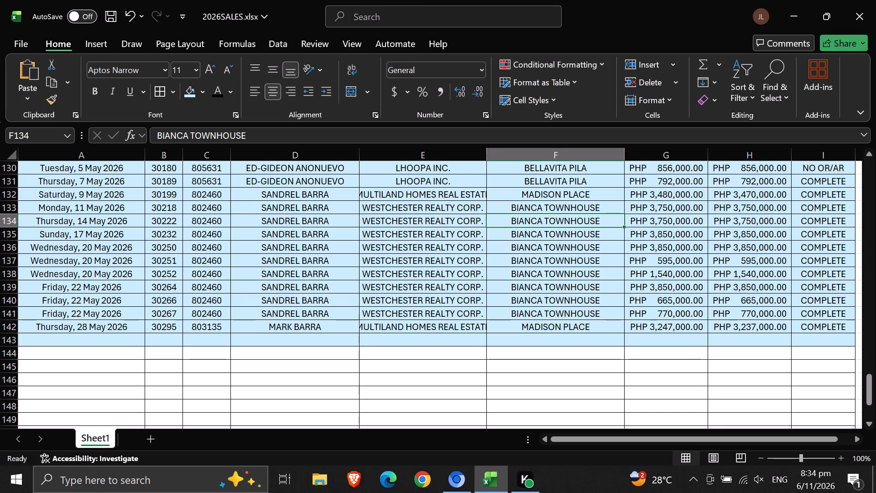
{"action": "left_click", "coordinate": [16, 251]}
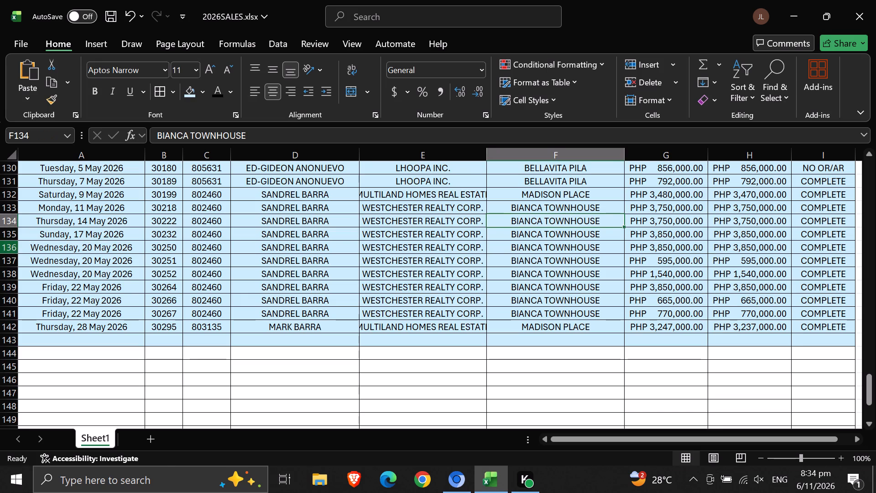
{"action": "left_click", "coordinate": [14, 249]}
{"action": "right_click", "coordinate": [15, 250]}
{"action": "left_click", "coordinate": [63, 337]}
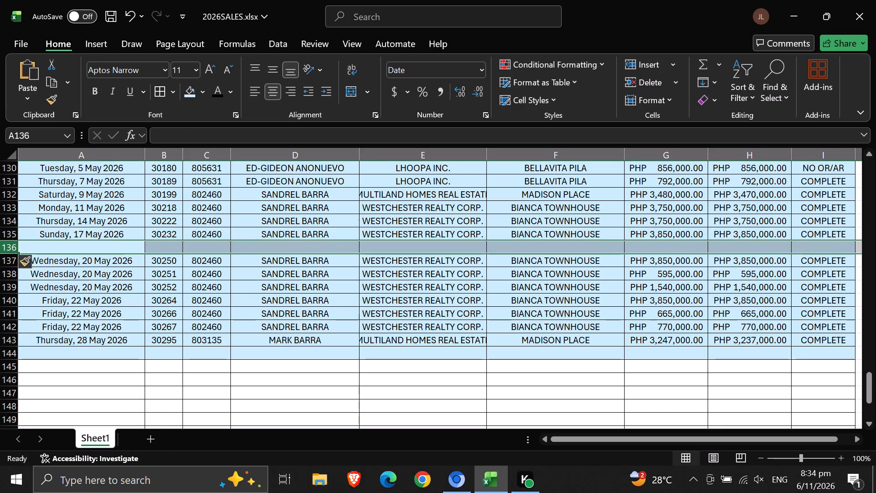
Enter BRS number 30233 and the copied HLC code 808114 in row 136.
{"action": "left_click", "coordinate": [167, 247]}
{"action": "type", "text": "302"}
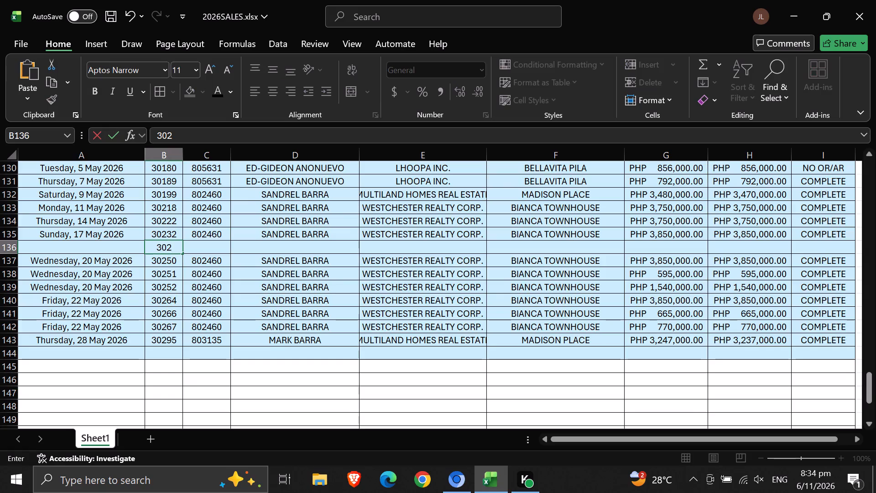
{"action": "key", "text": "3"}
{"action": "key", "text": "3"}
{"action": "left_click", "coordinate": [201, 250]}
{"action": "key", "text": "ctrl+v"}
Copy the closing date Sunday, 17 May 2026 from row 135 into row 136.
{"action": "left_click", "coordinate": [95, 256]}
{"action": "left_click", "coordinate": [105, 248]}
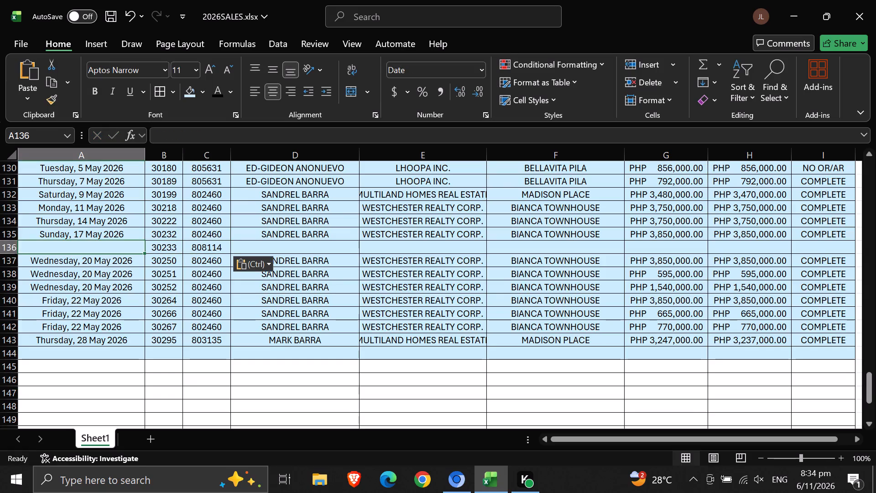
{"action": "left_click", "coordinate": [112, 238]}
{"action": "key", "text": "ctrl+c"}
{"action": "left_click", "coordinate": [108, 248]}
{"action": "key", "text": "ctrl+v"}
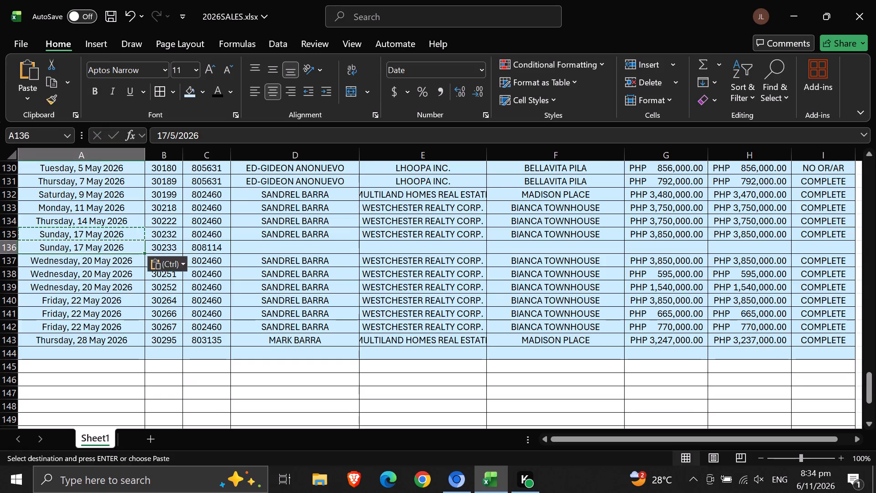
{"action": "key", "text": "alt+Tab"}
{"action": "scroll", "coordinate": [237, 346], "scroll_direction": "down", "scroll_amount": 3}
{"action": "left_click_drag", "start_coordinate": [190, 325], "coordinate": [366, 330]}
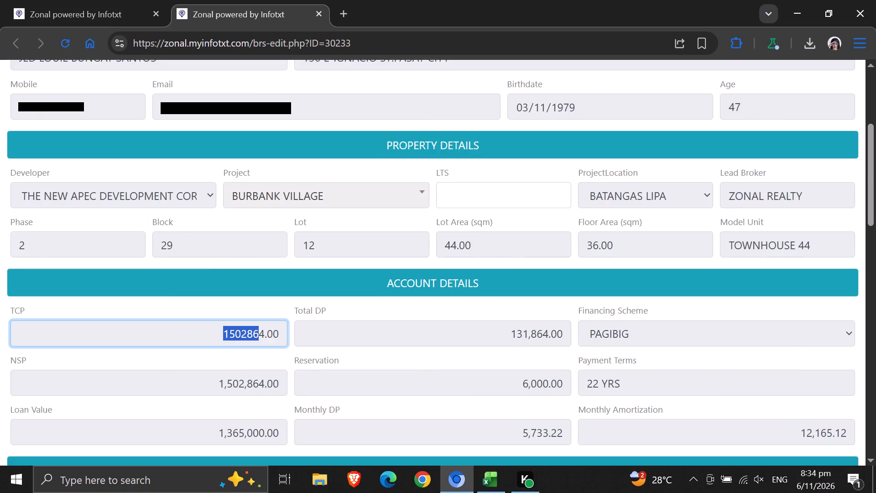
{"action": "key", "text": "ctrl+c"}
{"action": "scroll", "coordinate": [245, 355], "scroll_direction": "up", "scroll_amount": 2}
{"action": "scroll", "coordinate": [229, 411], "scroll_direction": "down", "scroll_amount": 3}
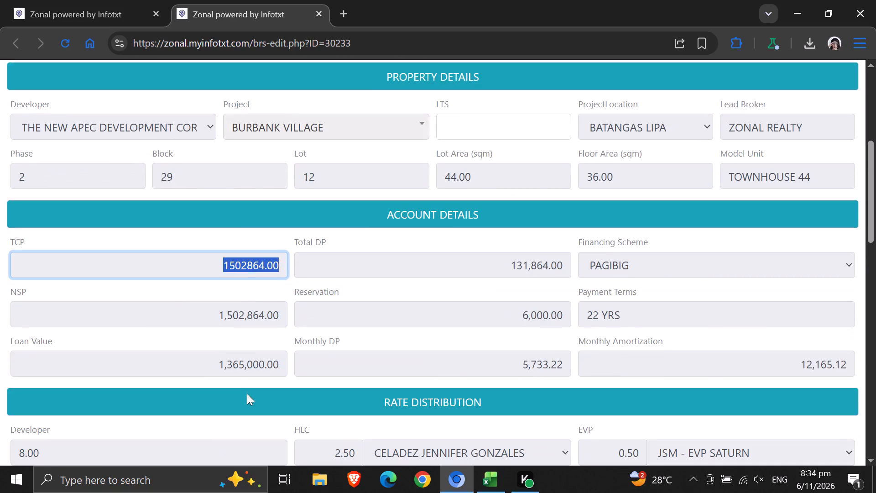
{"action": "key", "text": "alt+Tab"}
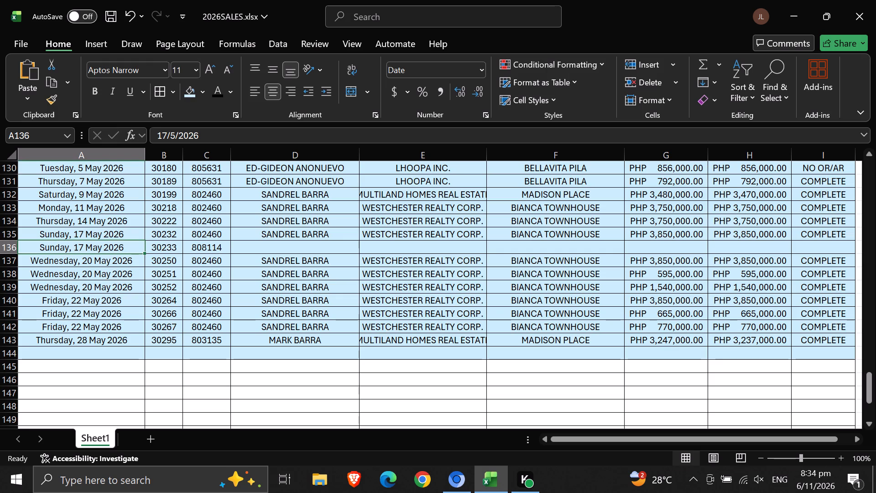
{"action": "left_click", "coordinate": [683, 245]}
{"action": "key", "text": "ctrl+v"}
Enter the HLC's first name and surname in the HLC column of row 136.
{"action": "left_click", "coordinate": [312, 246]}
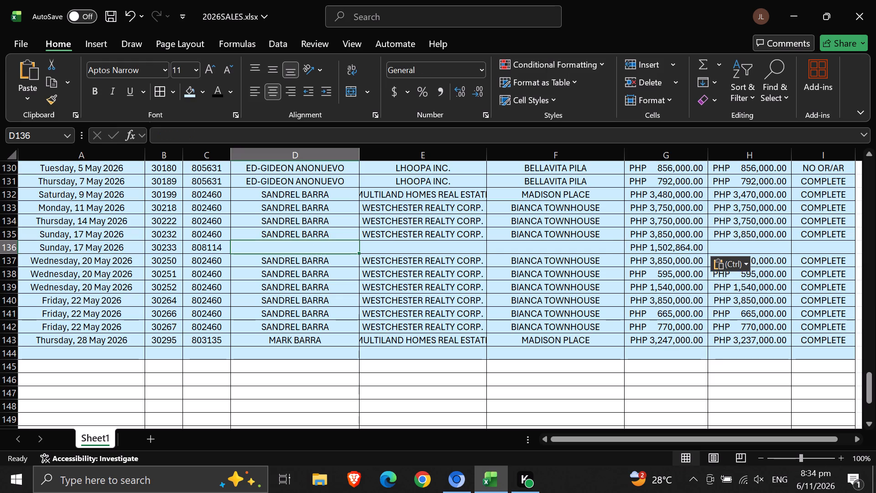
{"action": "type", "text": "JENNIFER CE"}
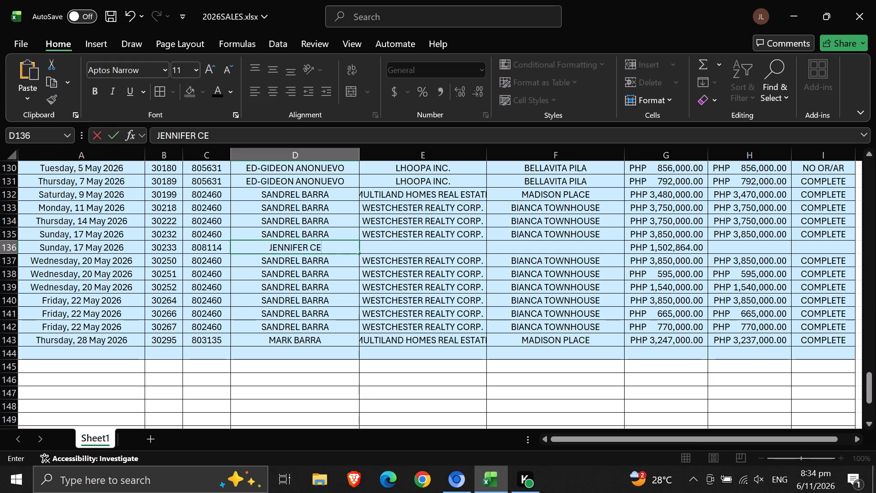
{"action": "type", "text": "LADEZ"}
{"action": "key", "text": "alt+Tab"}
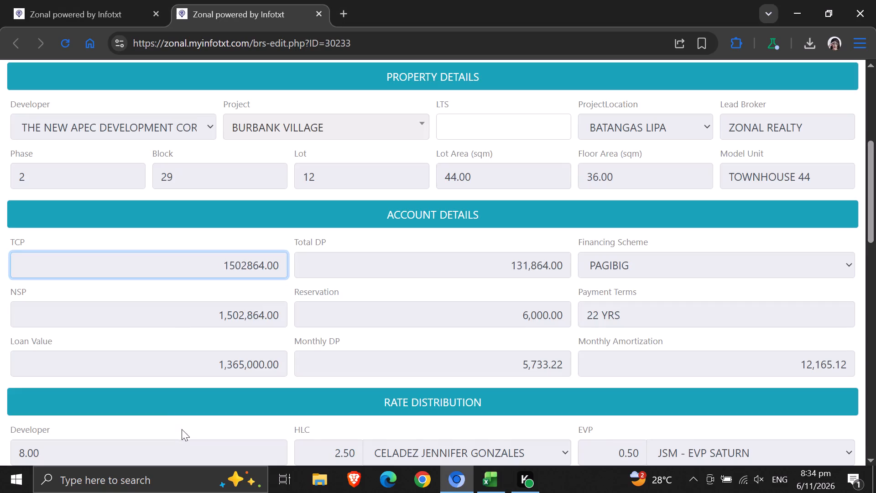
{"action": "scroll", "coordinate": [203, 328], "scroll_direction": "down", "scroll_amount": 1}
{"action": "left_click_drag", "start_coordinate": [204, 245], "coordinate": [314, 247]}
{"action": "key", "text": "ctrl+c"}
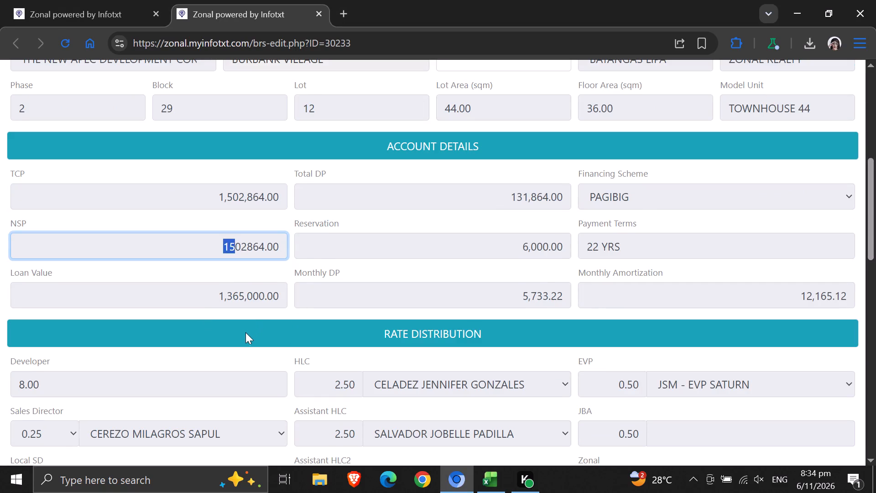
{"action": "scroll", "coordinate": [214, 361], "scroll_direction": "down", "scroll_amount": 2}
{"action": "double_click", "coordinate": [214, 362]}
{"action": "scroll", "coordinate": [214, 362], "scroll_direction": "down", "scroll_amount": 2}
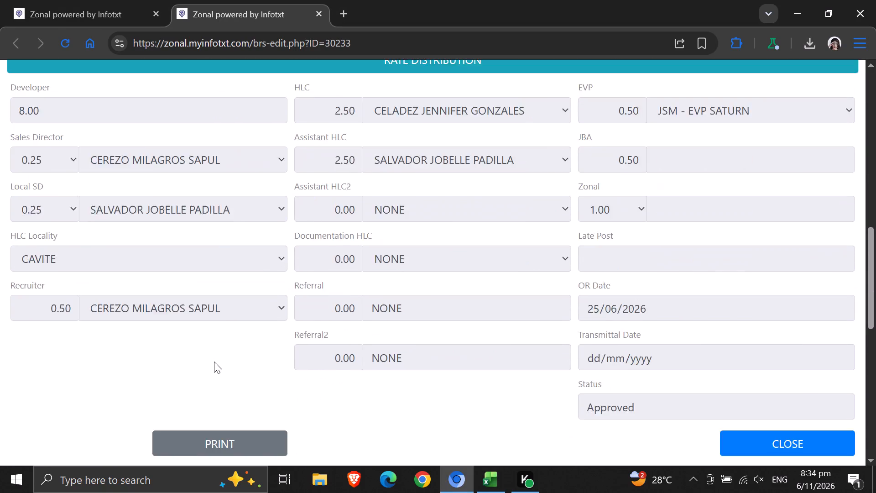
{"action": "scroll", "coordinate": [214, 362], "scroll_direction": "up", "scroll_amount": 7}
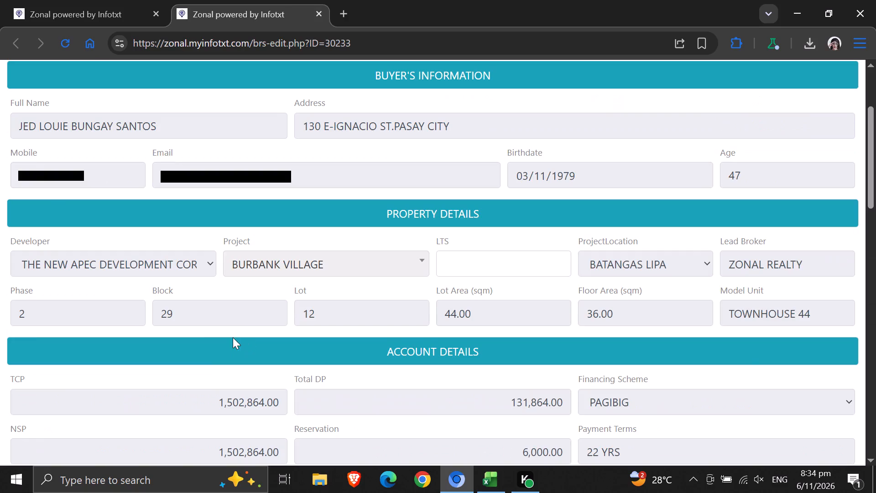
Enter THE NEW APEC DEV CORP as the developer in row 136, checking the name against the BRS record.
{"action": "key", "text": "alt+Tab"}
{"action": "left_click", "coordinate": [438, 249]}
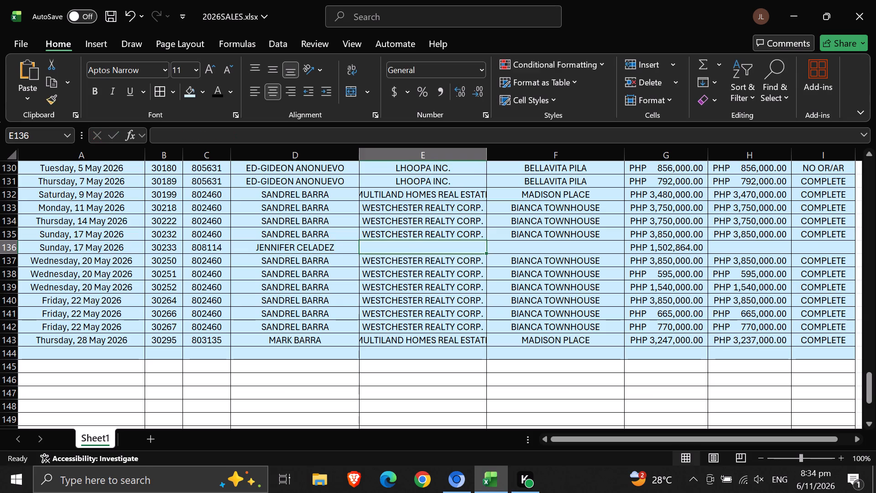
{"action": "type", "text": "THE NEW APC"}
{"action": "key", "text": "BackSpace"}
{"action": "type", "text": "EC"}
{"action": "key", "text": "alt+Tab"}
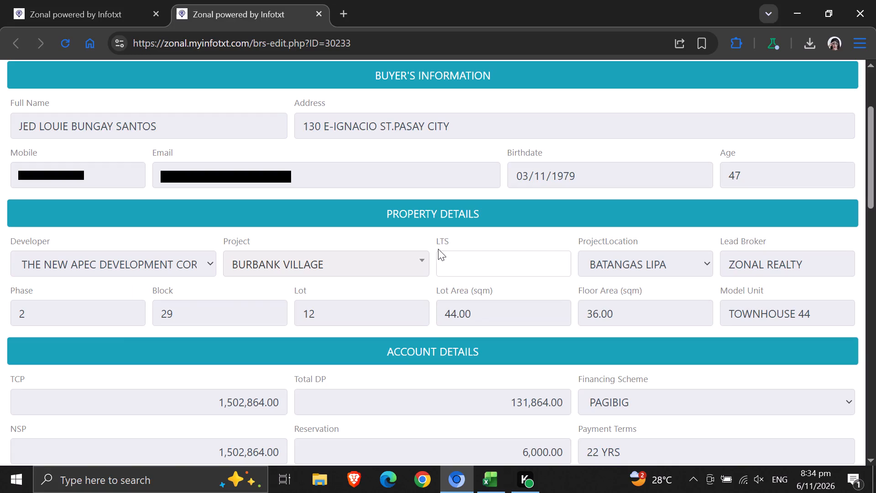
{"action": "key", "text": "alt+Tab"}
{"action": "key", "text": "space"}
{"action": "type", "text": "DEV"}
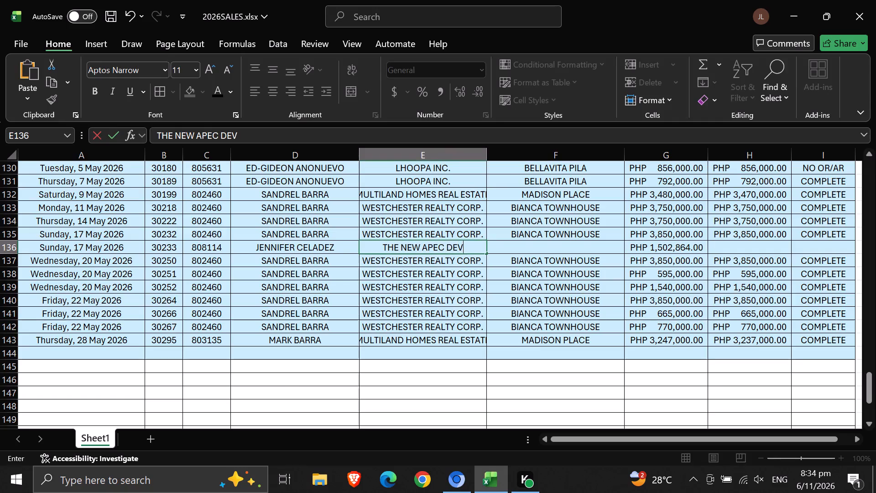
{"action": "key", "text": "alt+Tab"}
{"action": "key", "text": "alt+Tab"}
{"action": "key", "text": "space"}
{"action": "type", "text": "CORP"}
Paste the copied NSP into the NSP column of row 136.
{"action": "left_click_drag", "start_coordinate": [532, 249], "coordinate": [537, 249]}
{"action": "left_click", "coordinate": [727, 246]}
{"action": "key", "text": "ctrl+v"}
Check the project name in the BRS 30233 record and enter BURBANK VILLAGE in the Project column of row 136.
{"action": "key", "text": "alt+Tab"}
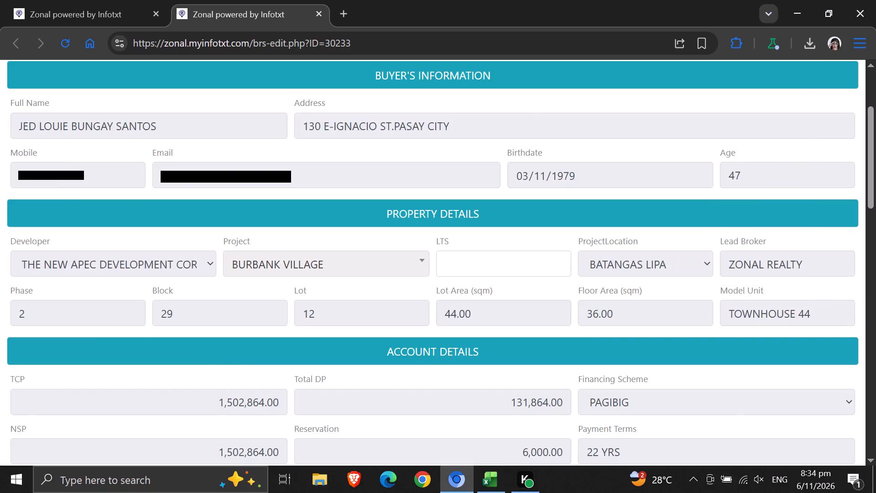
{"action": "scroll", "coordinate": [194, 354], "scroll_direction": "down", "scroll_amount": 2}
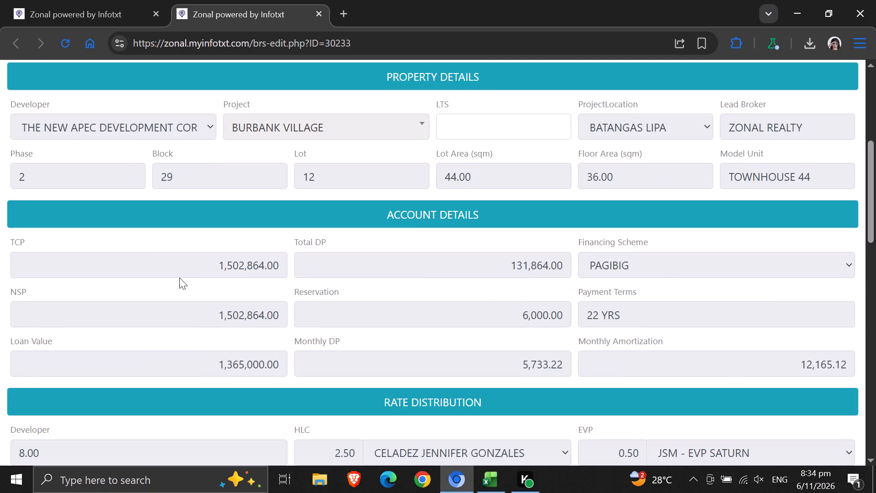
{"action": "key", "text": "alt+Tab"}
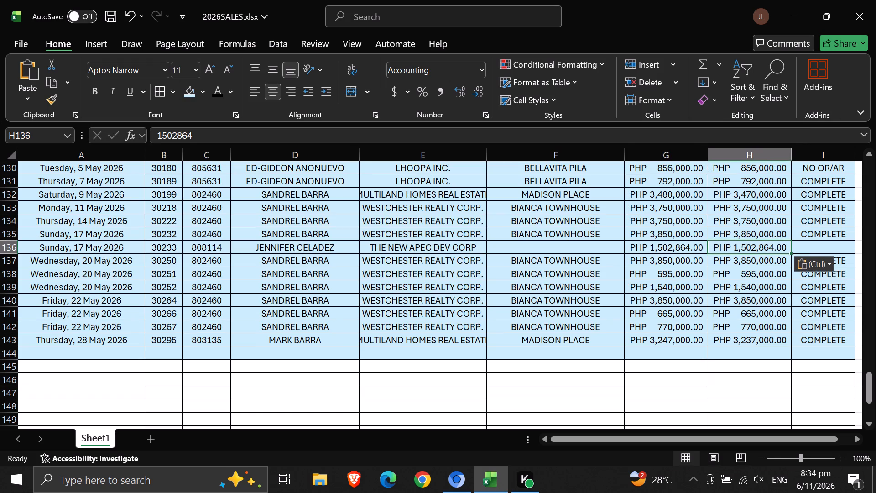
{"action": "left_click", "coordinate": [514, 252]}
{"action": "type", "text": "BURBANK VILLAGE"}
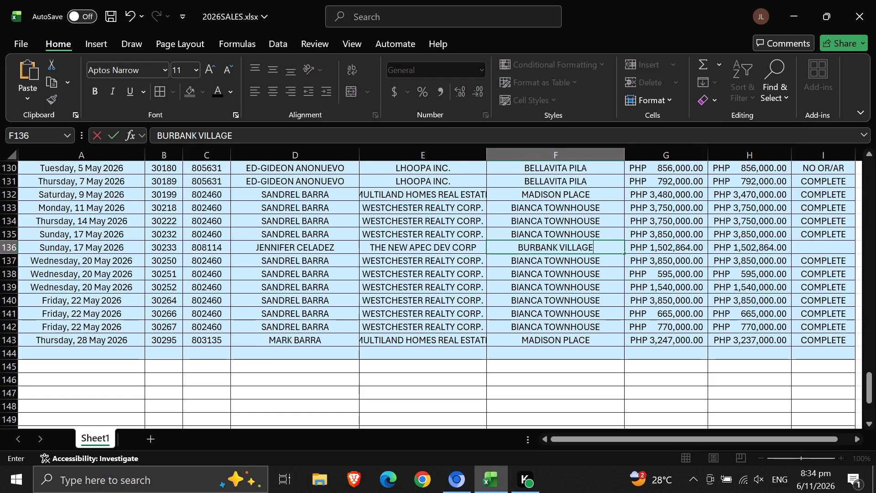
Open the files attached to the BRS 30233 record and examine the payment confirmation and collection receipt.
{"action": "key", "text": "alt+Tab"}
{"action": "scroll", "coordinate": [352, 357], "scroll_direction": "down", "scroll_amount": 5}
{"action": "scroll", "coordinate": [288, 361], "scroll_direction": "down", "scroll_amount": 3}
{"action": "scroll", "coordinate": [246, 366], "scroll_direction": "down", "scroll_amount": 2}
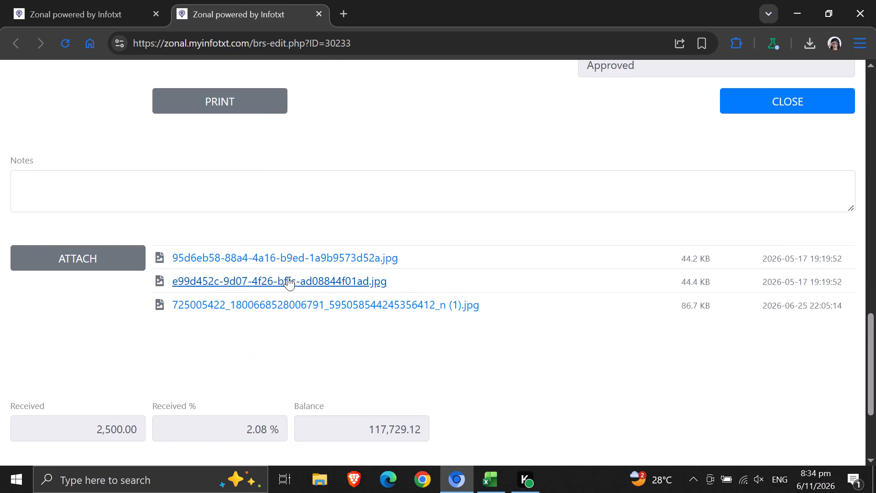
{"action": "left_click", "coordinate": [311, 261]}
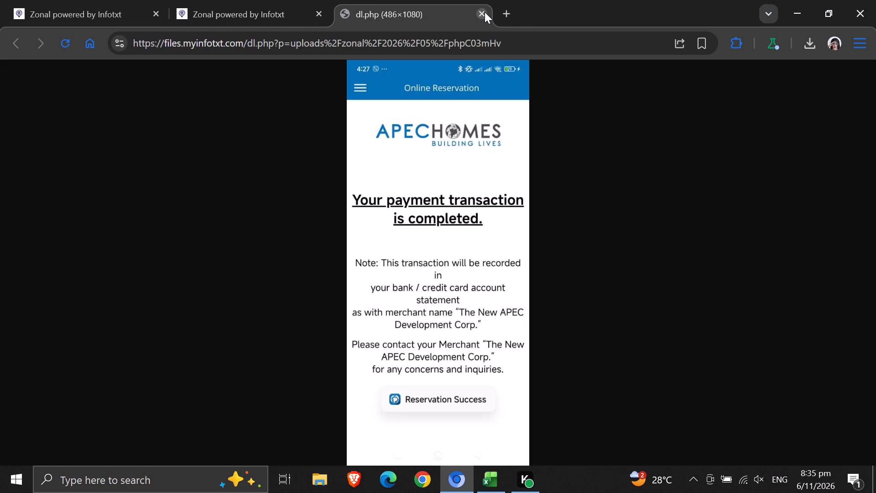
{"action": "left_click", "coordinate": [485, 12]}
{"action": "left_click", "coordinate": [336, 285]}
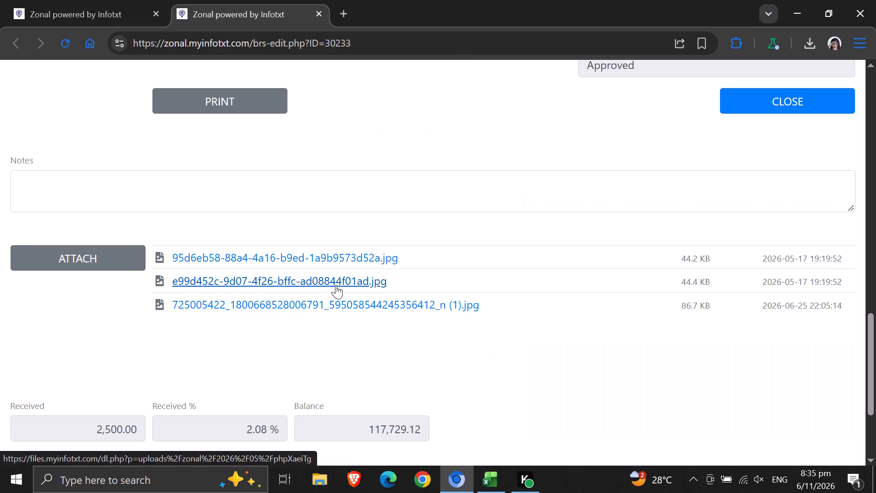
{"action": "left_click", "coordinate": [484, 10]}
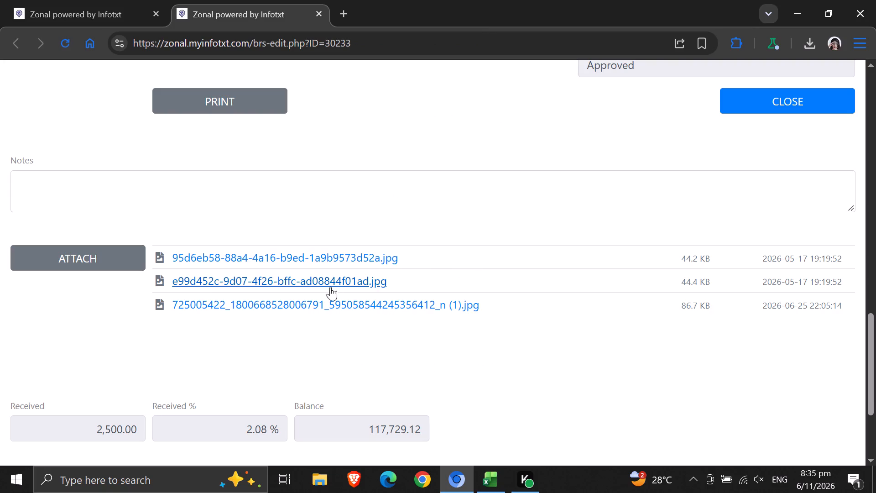
{"action": "left_click", "coordinate": [329, 313]}
{"action": "left_click", "coordinate": [329, 312]}
{"action": "left_click", "coordinate": [345, 307]}
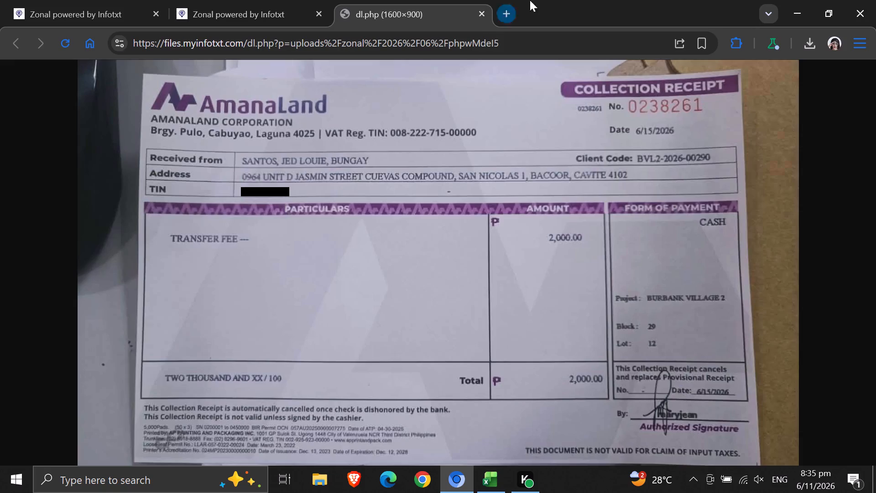
{"action": "left_click", "coordinate": [480, 16]}
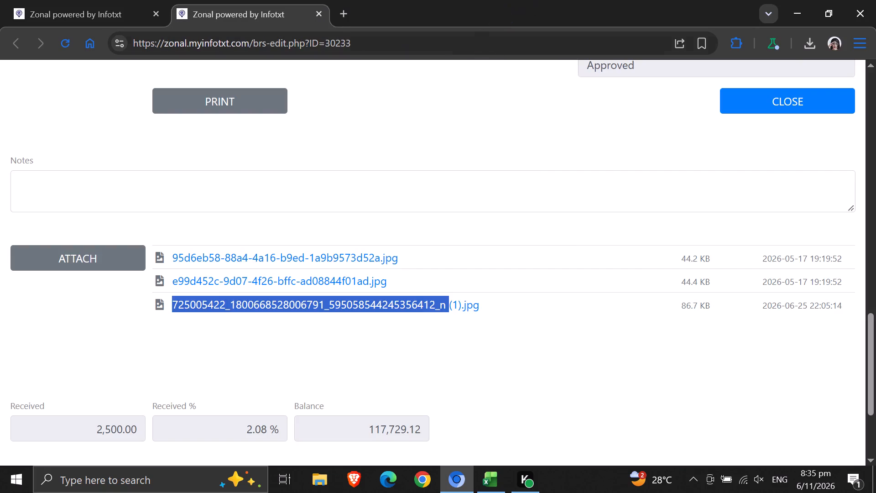
Enter COMPLETE in the Findings column of row 136.
{"action": "key", "text": "alt+Tab"}
{"action": "left_click", "coordinate": [818, 246]}
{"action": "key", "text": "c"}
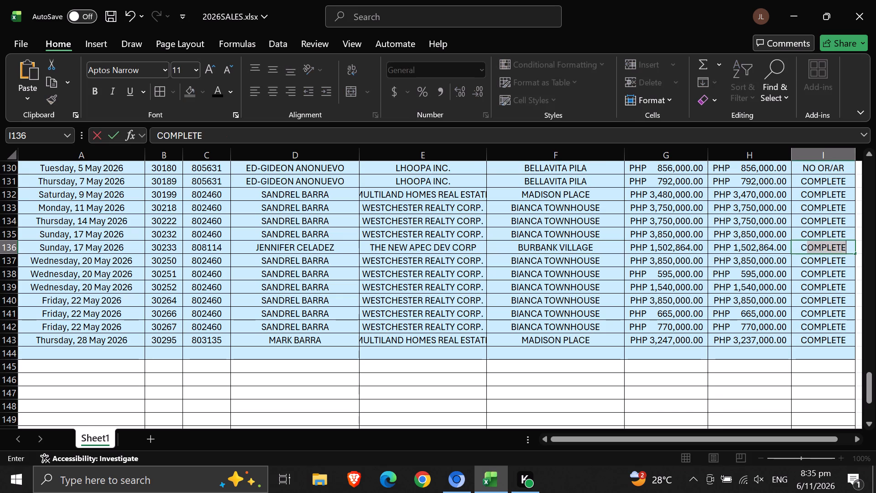
{"action": "left_click", "coordinate": [658, 310]}
{"action": "scroll", "coordinate": [292, 309], "scroll_direction": "up", "scroll_amount": 1}
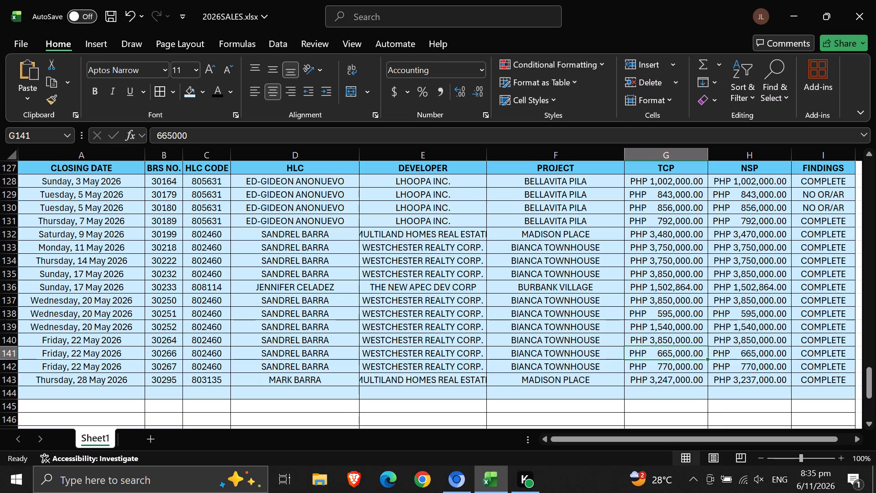
{"action": "scroll", "coordinate": [241, 313], "scroll_direction": "down", "scroll_amount": 1}
Close the BRS 30233 record, refresh the Per HLC report for May 2026 and open BRS 30274 from the second Celadez entry.
{"action": "key", "text": "alt+Tab"}
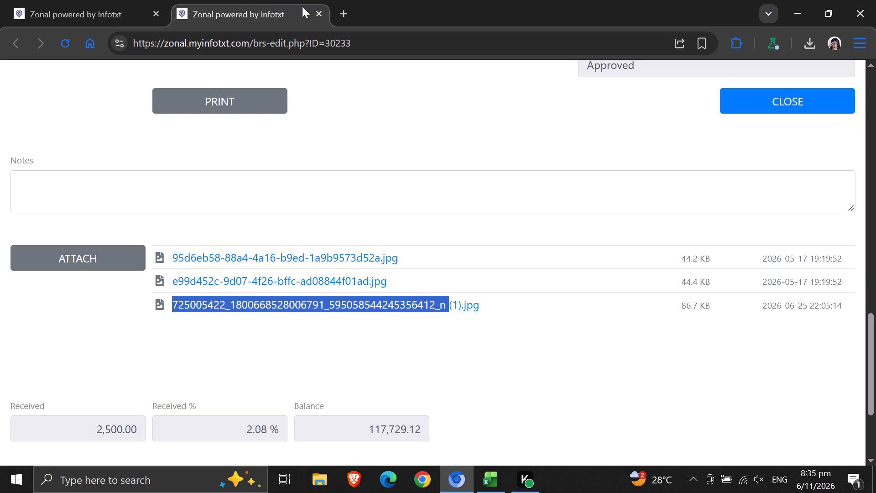
{"action": "left_click", "coordinate": [320, 16]}
{"action": "left_click", "coordinate": [790, 144]}
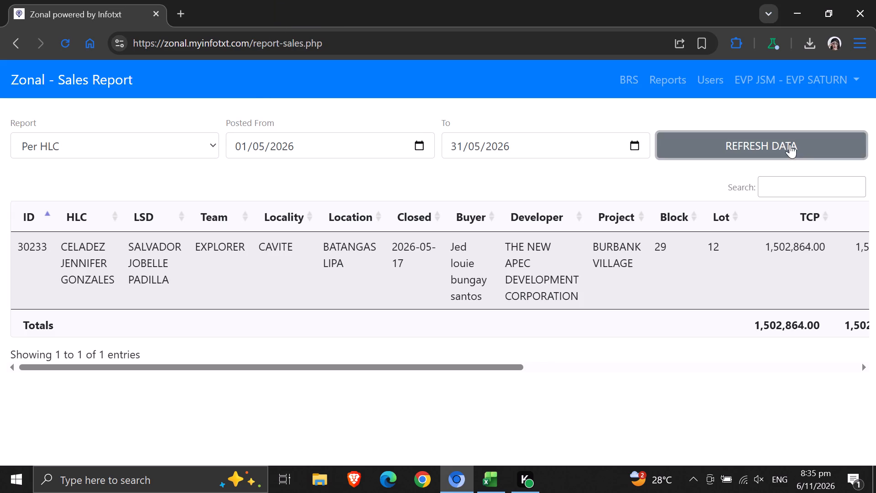
{"action": "scroll", "coordinate": [186, 295], "scroll_direction": "down", "scroll_amount": 1}
{"action": "scroll", "coordinate": [88, 267], "scroll_direction": "down", "scroll_amount": 1}
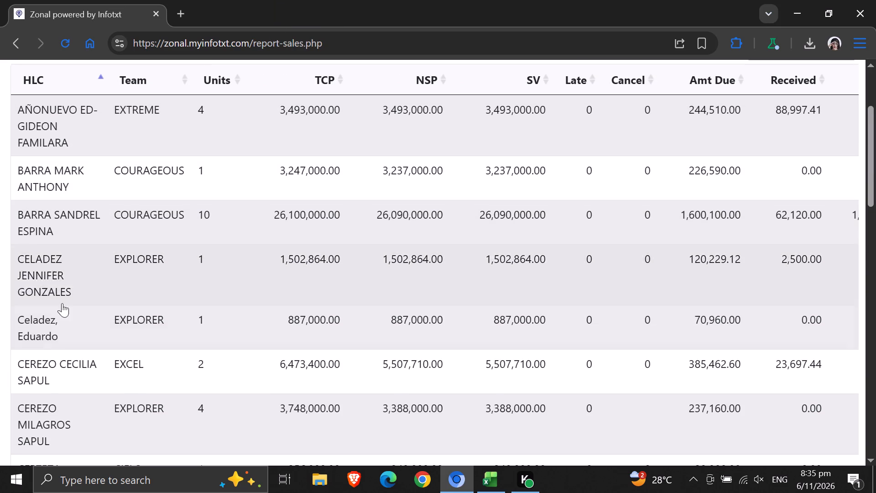
{"action": "left_click", "coordinate": [109, 328]}
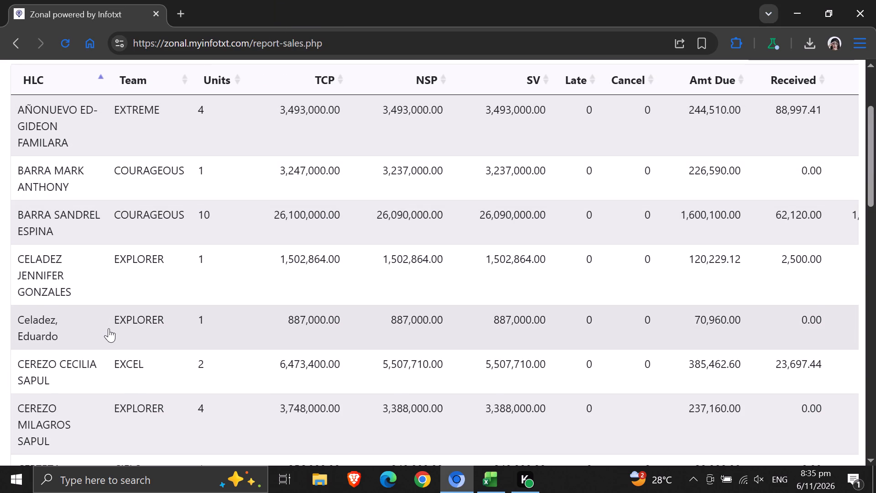
{"action": "left_click", "coordinate": [356, 257]}
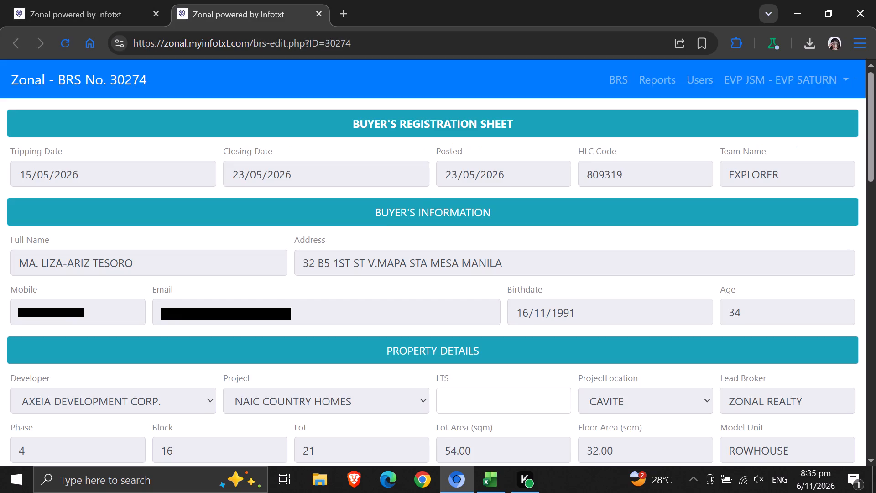
{"action": "left_click_drag", "start_coordinate": [641, 179], "coordinate": [485, 179]}
{"action": "key", "text": "ctrl+c"}
{"action": "key", "text": "ctrl+c"}
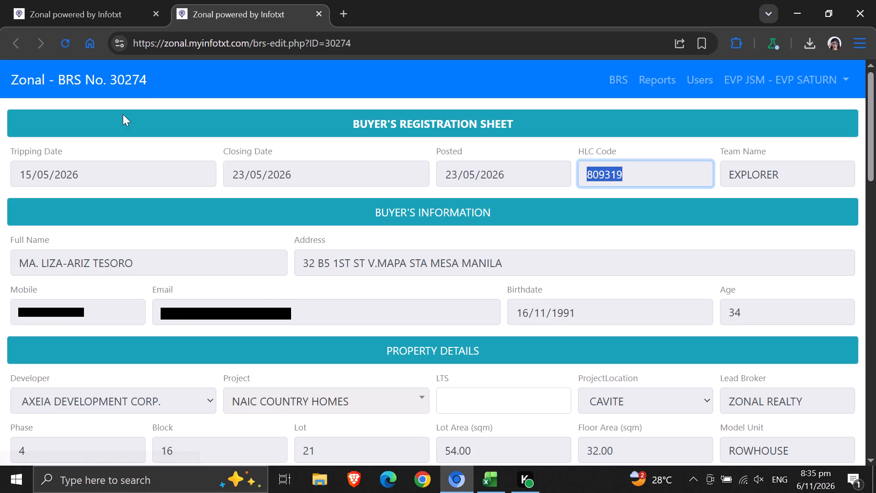
Insert a blank row 143 in the 2026SALES workbook, directly above the 28 May 2026 entry.
{"action": "key", "text": "alt+Tab"}
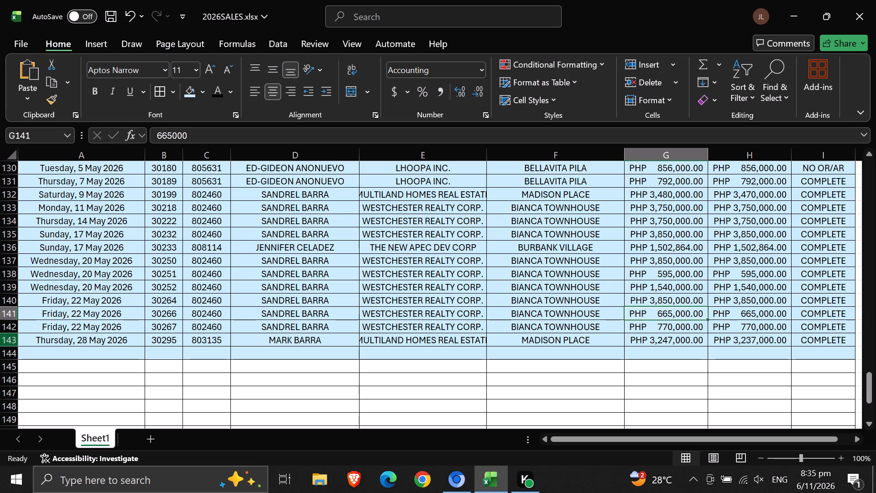
{"action": "left_click", "coordinate": [14, 339]}
{"action": "right_click", "coordinate": [14, 339]}
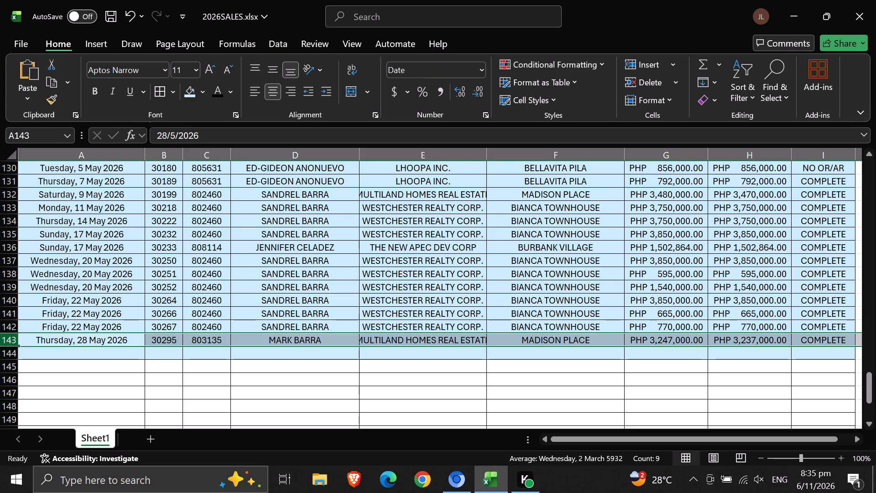
{"action": "left_click", "coordinate": [82, 211]}
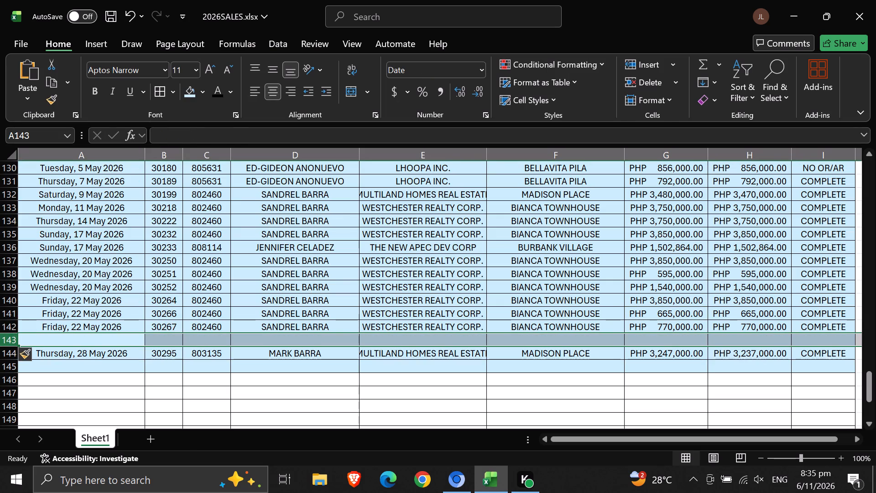
Paste the copied HLC code into row 143 and enter 30274 as its BRS number.
{"action": "left_click", "coordinate": [198, 338]}
{"action": "key", "text": "ctrl+v"}
{"action": "left_click", "coordinate": [169, 339]}
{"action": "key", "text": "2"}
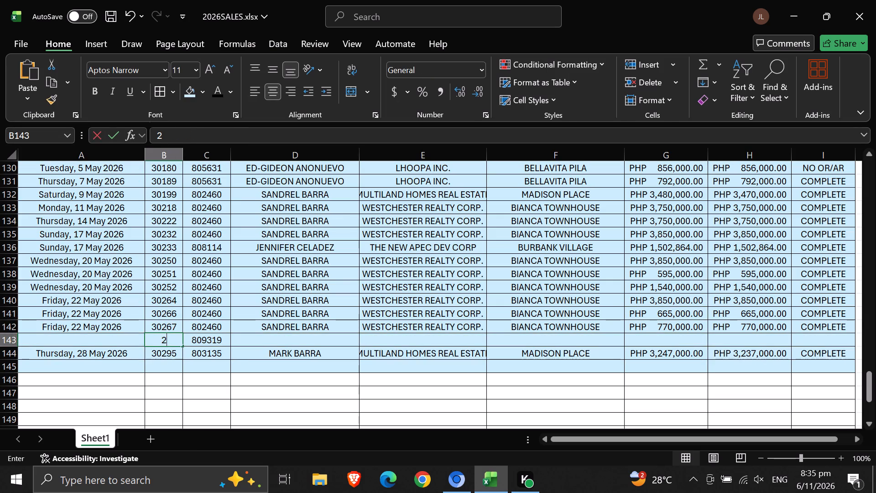
{"action": "key", "text": "BackSpace"}
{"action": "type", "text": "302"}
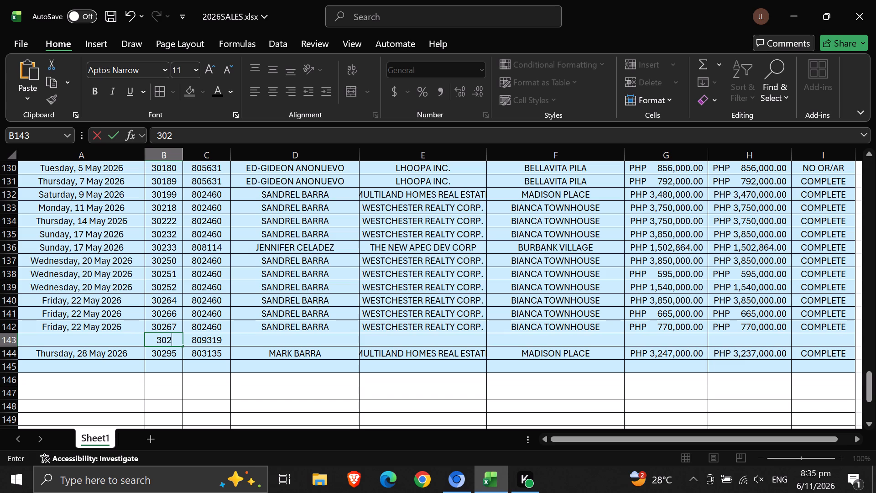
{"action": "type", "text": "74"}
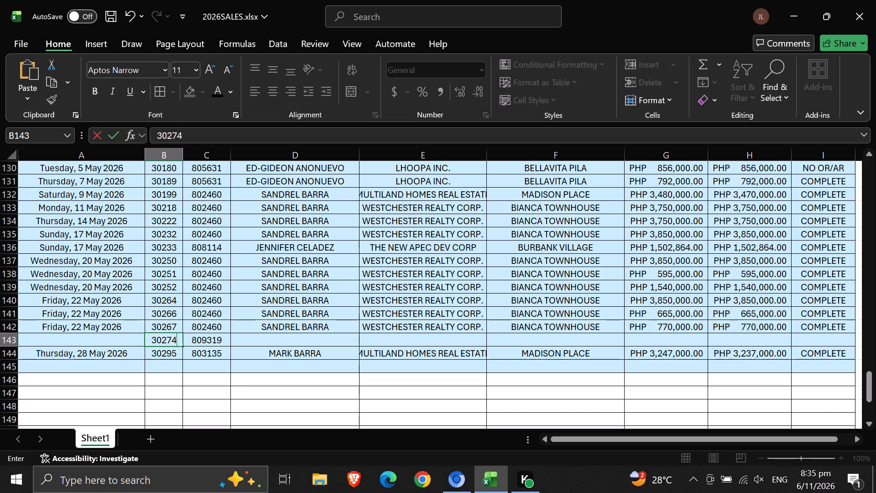
Enter 23/05/2026 as the closing date in row 143.
{"action": "left_click", "coordinate": [112, 342]}
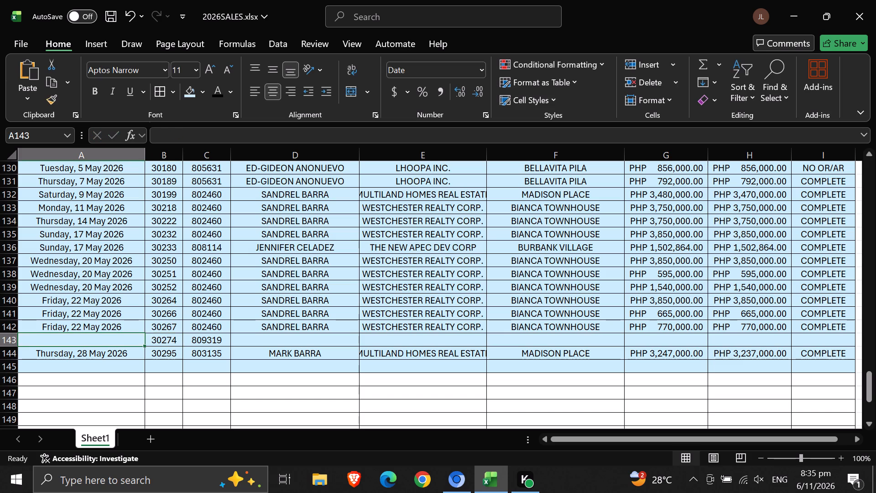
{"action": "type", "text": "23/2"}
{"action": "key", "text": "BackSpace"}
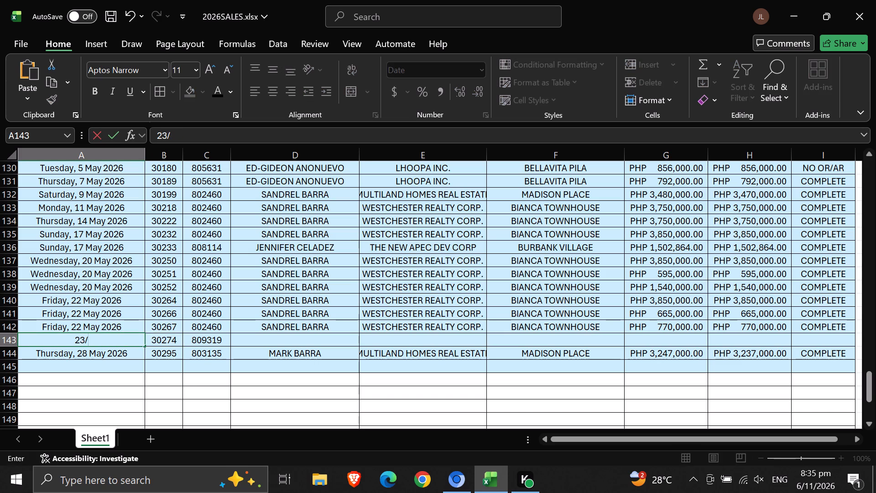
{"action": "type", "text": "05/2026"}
{"action": "left_click", "coordinate": [255, 345]}
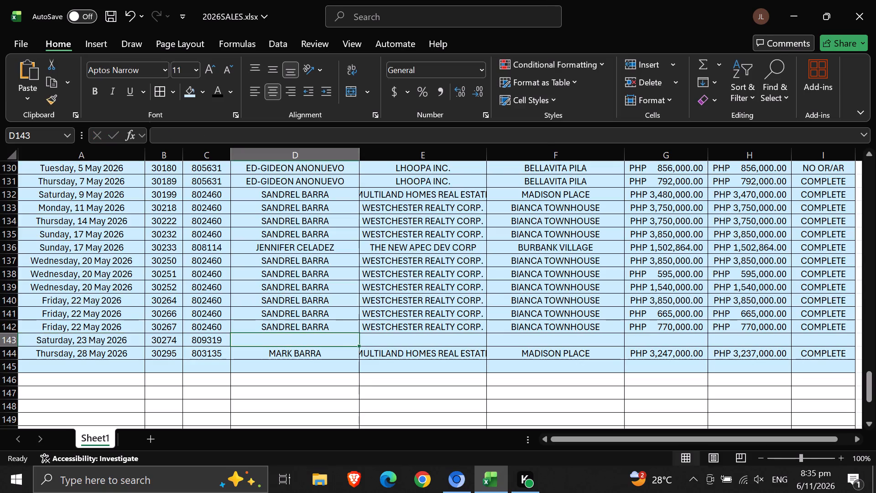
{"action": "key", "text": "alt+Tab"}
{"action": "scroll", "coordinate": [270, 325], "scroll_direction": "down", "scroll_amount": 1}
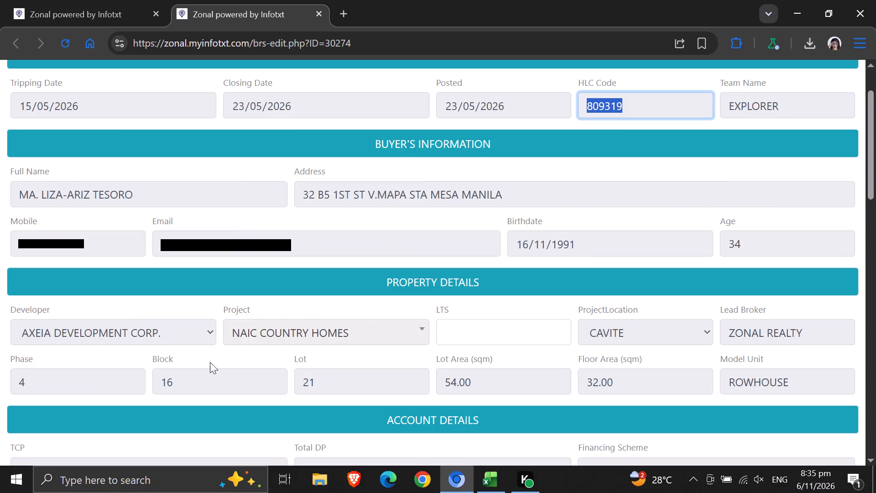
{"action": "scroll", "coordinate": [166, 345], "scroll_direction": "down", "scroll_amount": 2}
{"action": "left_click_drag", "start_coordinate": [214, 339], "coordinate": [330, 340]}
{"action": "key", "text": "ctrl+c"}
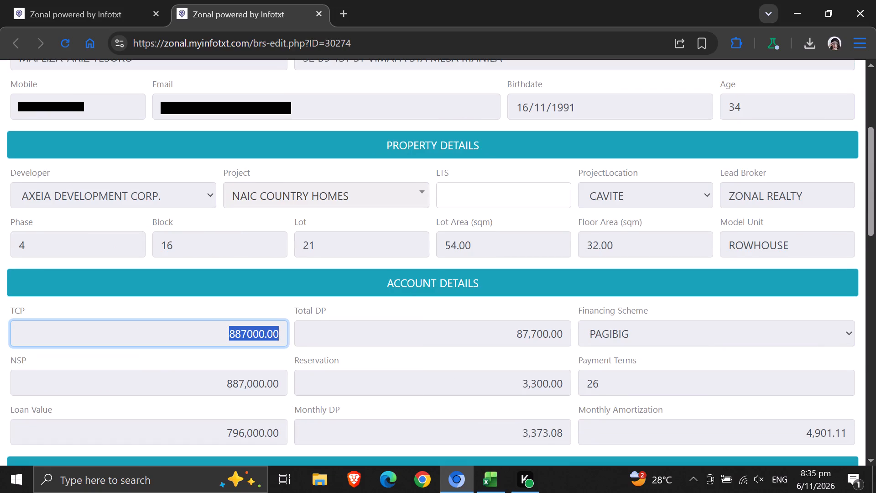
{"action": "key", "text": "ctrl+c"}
Enter AXEIA DEV CORP in the Developer column of row 143.
{"action": "key", "text": "alt+Tab"}
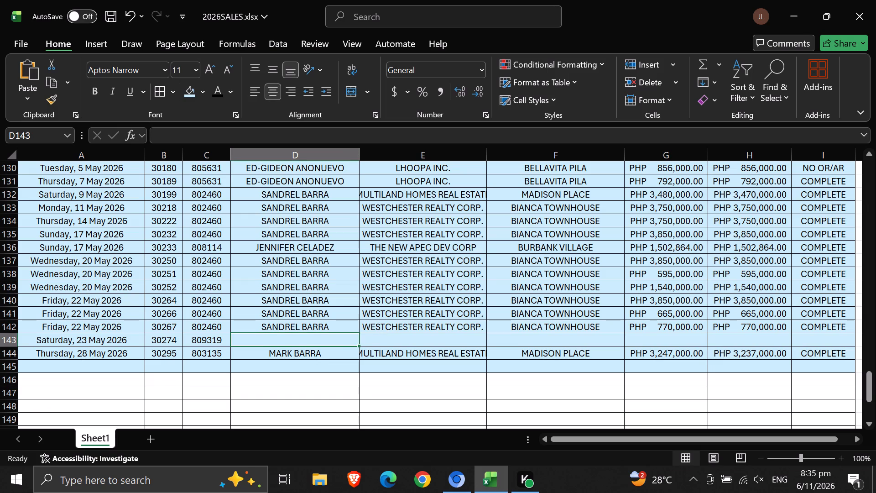
{"action": "left_click", "coordinate": [388, 339]}
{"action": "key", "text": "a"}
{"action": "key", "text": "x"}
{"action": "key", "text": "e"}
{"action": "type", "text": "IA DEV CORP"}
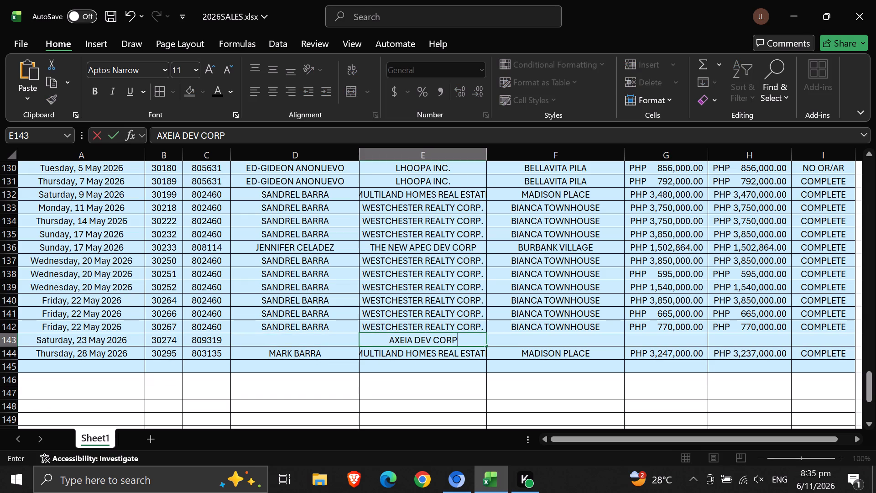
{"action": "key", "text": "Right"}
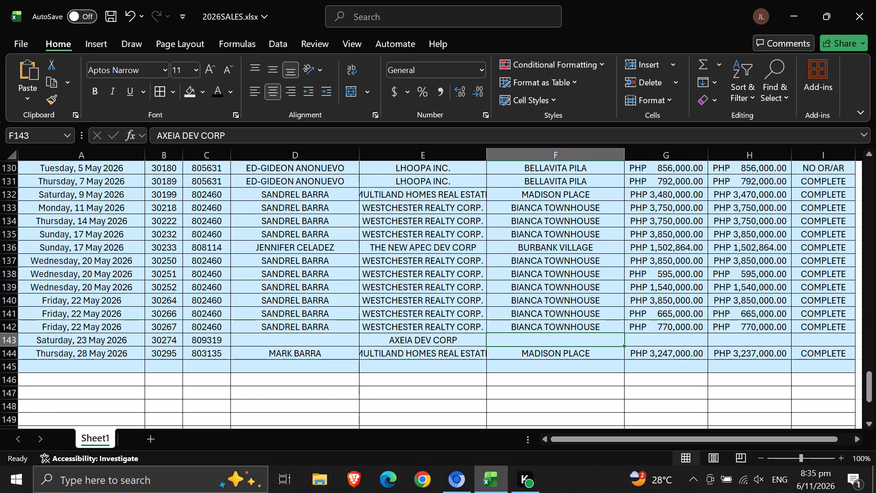
Enter NAIC COUNTRY HOMES in the Project column of row 143.
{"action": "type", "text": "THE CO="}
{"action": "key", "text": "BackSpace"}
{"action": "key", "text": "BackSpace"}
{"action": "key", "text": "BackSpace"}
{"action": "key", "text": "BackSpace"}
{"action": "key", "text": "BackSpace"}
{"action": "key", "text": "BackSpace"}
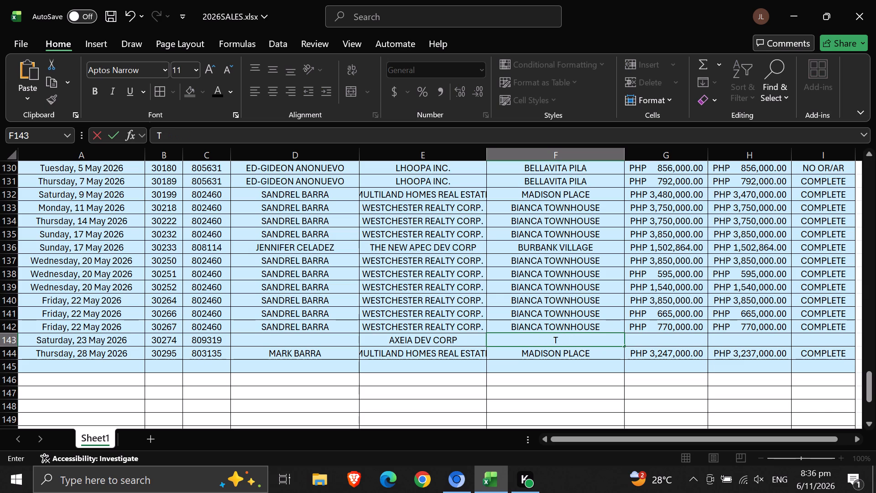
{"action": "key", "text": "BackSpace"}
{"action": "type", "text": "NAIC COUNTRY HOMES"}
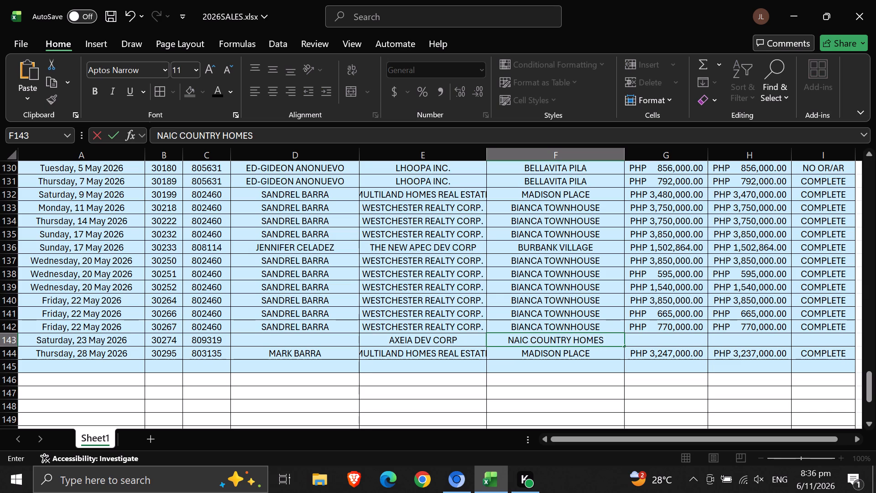
Copy the 887000.00 price from the BRS 30274 record and paste it into the TCP column of row 143.
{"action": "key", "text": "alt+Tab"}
{"action": "scroll", "coordinate": [235, 347], "scroll_direction": "down", "scroll_amount": 1}
{"action": "left_click_drag", "start_coordinate": [220, 269], "coordinate": [353, 271]}
{"action": "key", "text": "ctrl+c"}
{"action": "key", "text": "alt+Tab"}
{"action": "left_click", "coordinate": [656, 338]}
{"action": "key", "text": "ctrl+v"}
Paste the copied 887000.00 price into the NSP column of row 143.
{"action": "left_click", "coordinate": [731, 339]}
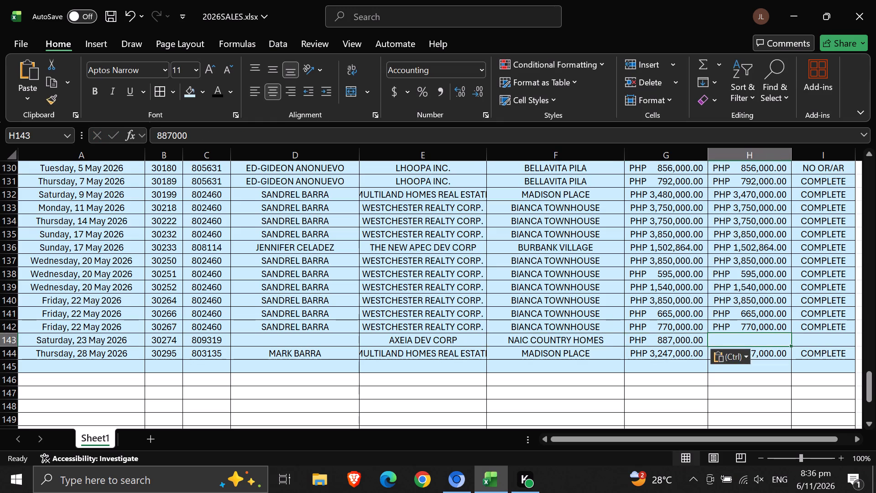
{"action": "key", "text": "ctrl+v"}
Check the attachments of the BRS 30274 record and enter NO OR/AR in the Findings column of row 143.
{"action": "key", "text": "alt+Tab"}
{"action": "scroll", "coordinate": [289, 357], "scroll_direction": "down", "scroll_amount": 3}
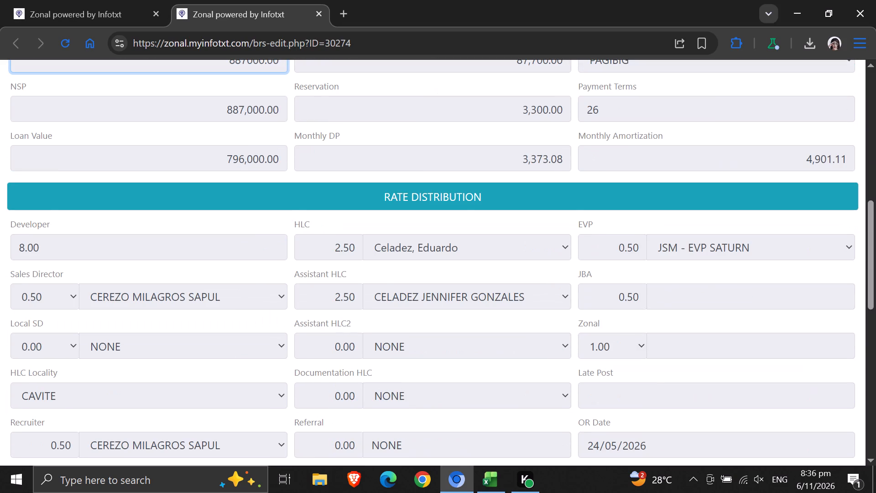
{"action": "scroll", "coordinate": [243, 373], "scroll_direction": "down", "scroll_amount": 8}
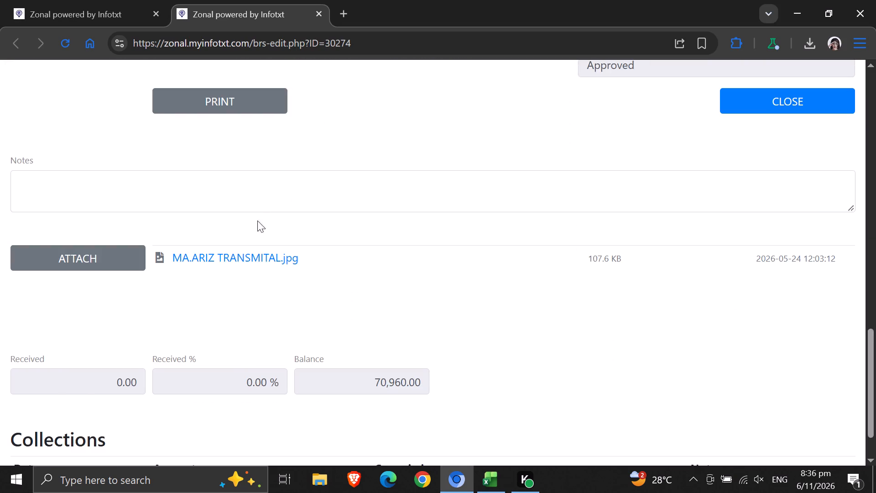
{"action": "left_click", "coordinate": [267, 198]}
{"action": "left_click", "coordinate": [479, 16]}
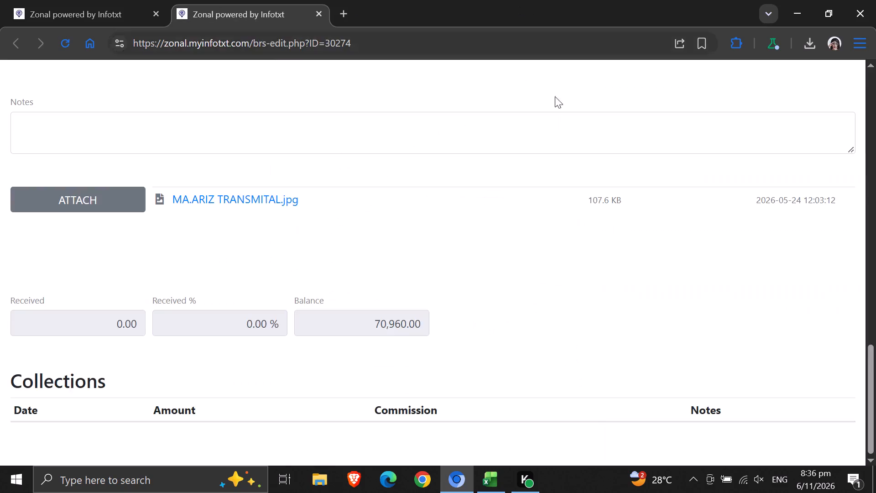
{"action": "key", "text": "alt+Tab"}
{"action": "left_click", "coordinate": [806, 340]}
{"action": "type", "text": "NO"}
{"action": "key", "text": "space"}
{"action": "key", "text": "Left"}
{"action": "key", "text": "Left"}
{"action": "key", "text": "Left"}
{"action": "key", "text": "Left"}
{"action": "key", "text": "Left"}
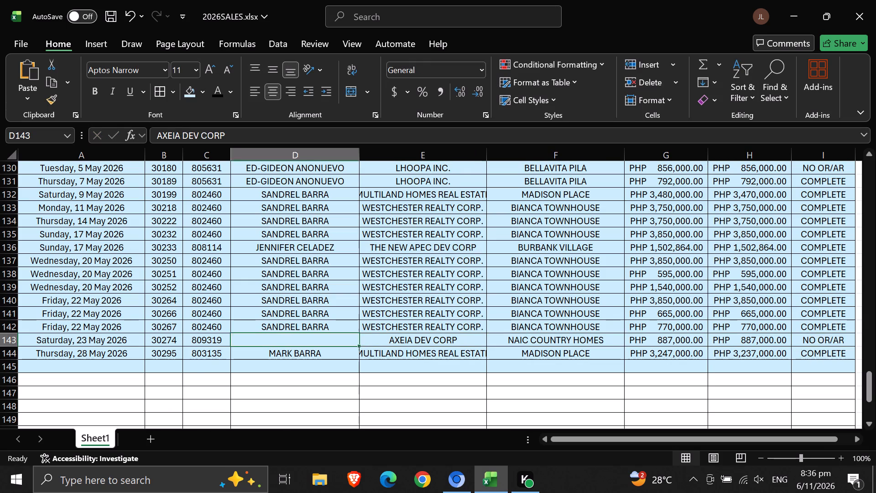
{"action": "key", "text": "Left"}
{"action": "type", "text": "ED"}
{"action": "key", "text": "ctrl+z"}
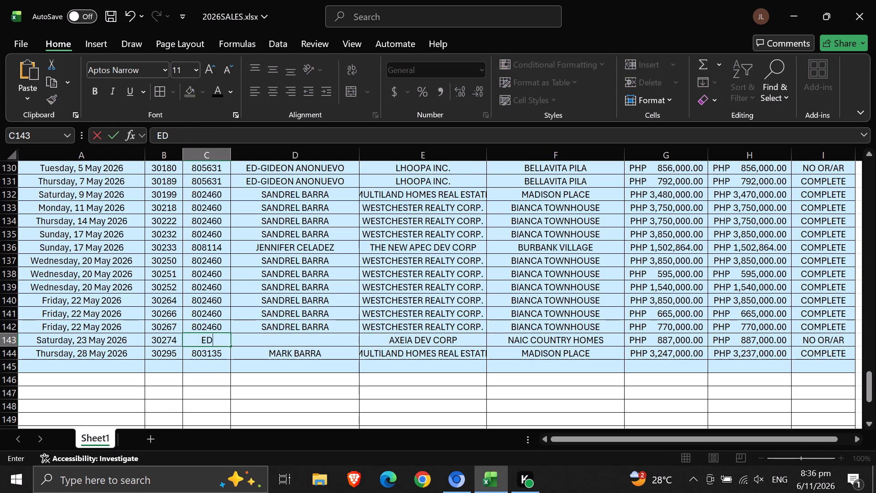
{"action": "left_click", "coordinate": [302, 339]}
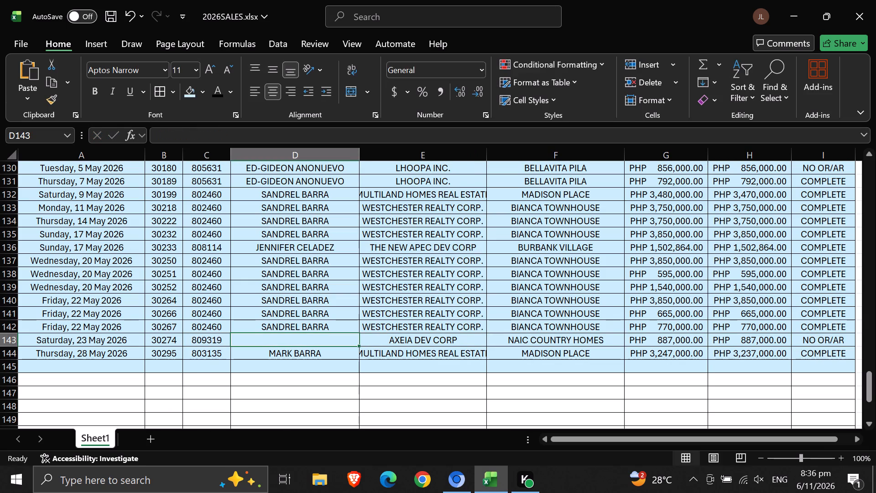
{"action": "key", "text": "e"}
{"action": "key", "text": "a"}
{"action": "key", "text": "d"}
{"action": "key", "text": "BackSpace"}
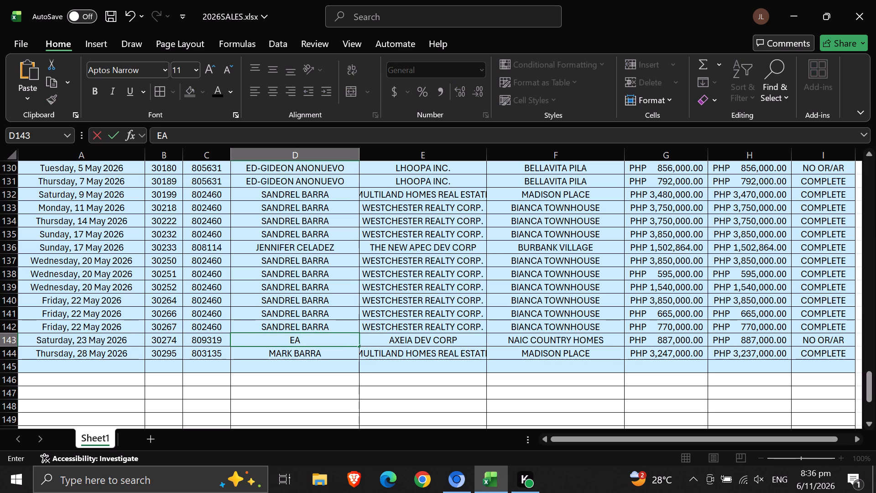
{"action": "key", "text": "BackSpace"}
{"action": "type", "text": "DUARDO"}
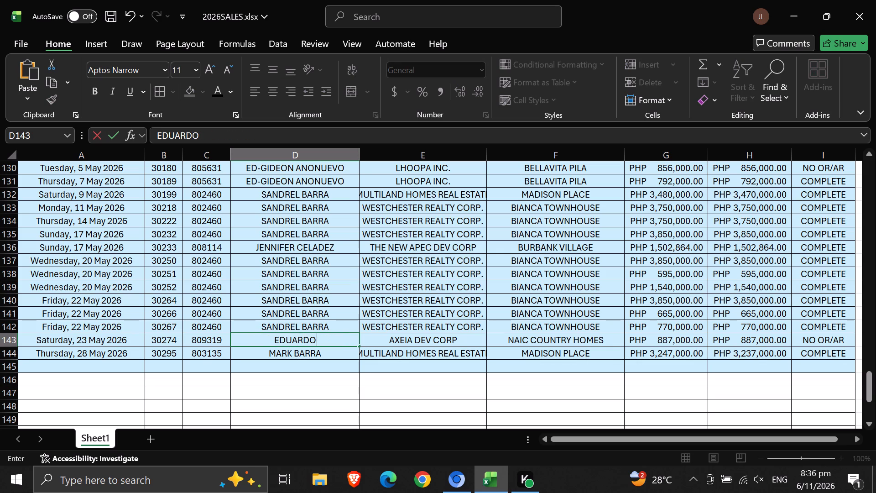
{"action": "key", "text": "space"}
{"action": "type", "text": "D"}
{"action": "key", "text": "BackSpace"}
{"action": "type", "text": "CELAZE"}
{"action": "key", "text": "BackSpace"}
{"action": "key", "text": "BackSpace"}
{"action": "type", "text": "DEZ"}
{"action": "left_click", "coordinate": [398, 389]}
Close the BRS 30274 record and refresh the Per HLC sales report for 01/05/2026 to 31/05/2026.
{"action": "scroll", "coordinate": [195, 388], "scroll_direction": "down", "scroll_amount": 2}
{"action": "key", "text": "alt+Tab"}
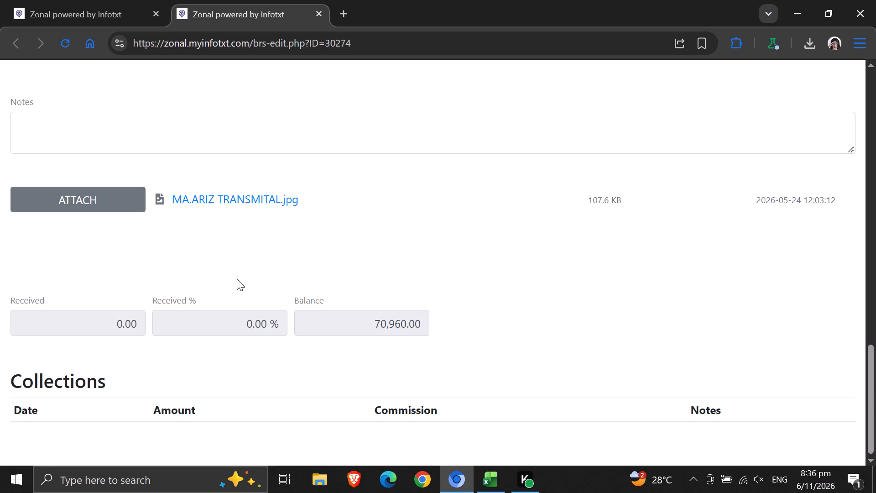
{"action": "scroll", "coordinate": [355, 217], "scroll_direction": "up", "scroll_amount": 4}
{"action": "left_click", "coordinate": [317, 16]}
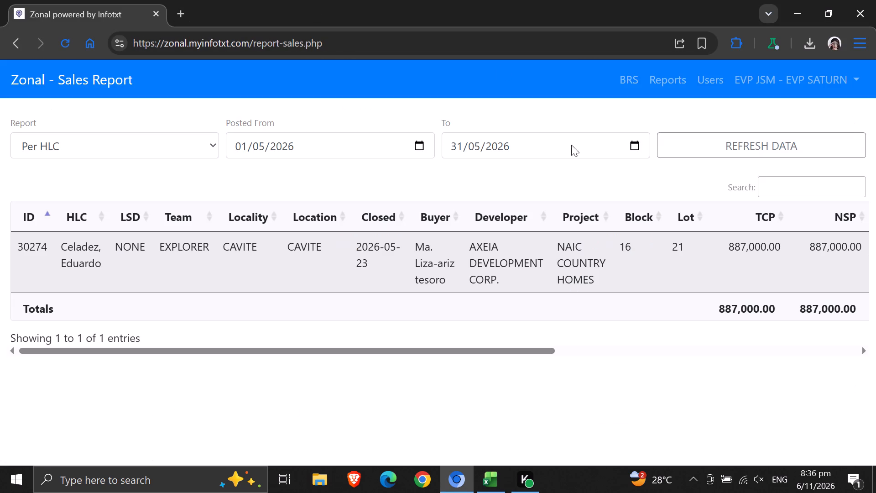
{"action": "left_click", "coordinate": [737, 146]}
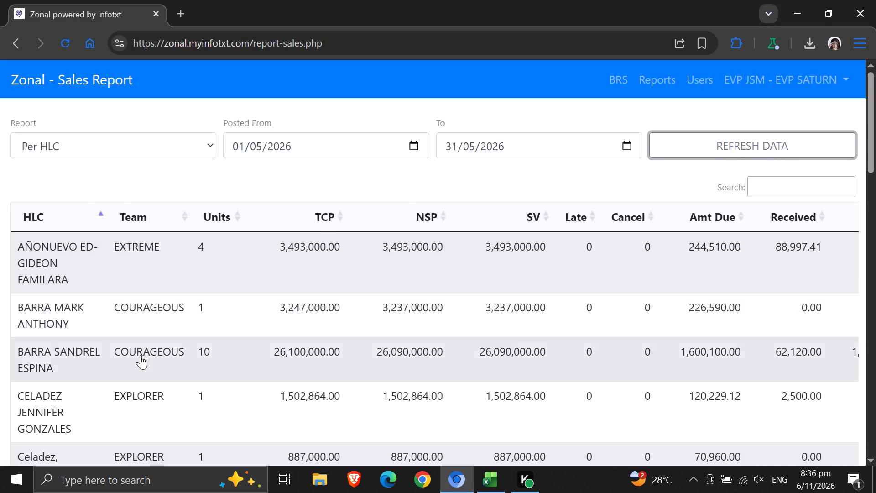
Open the BRS 30198 record from the sales of the first EXCEL team HLC in the report.
{"action": "scroll", "coordinate": [141, 355], "scroll_direction": "down", "scroll_amount": 3}
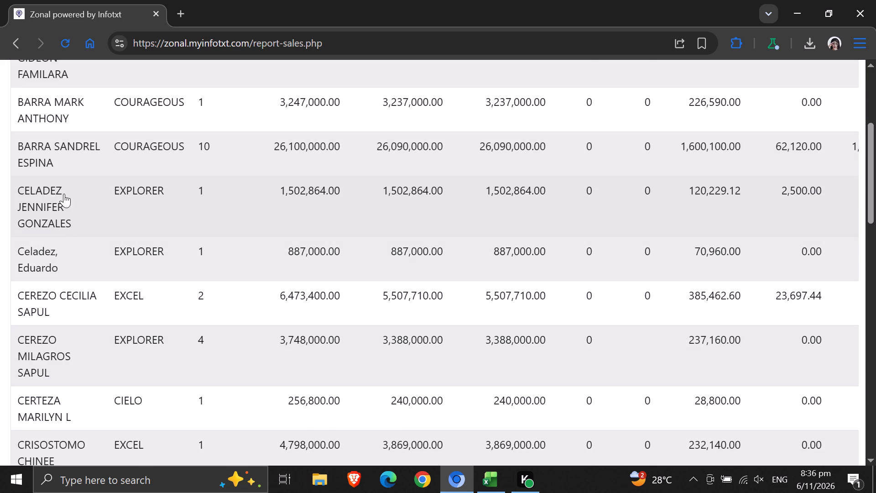
{"action": "scroll", "coordinate": [61, 264], "scroll_direction": "down", "scroll_amount": 1}
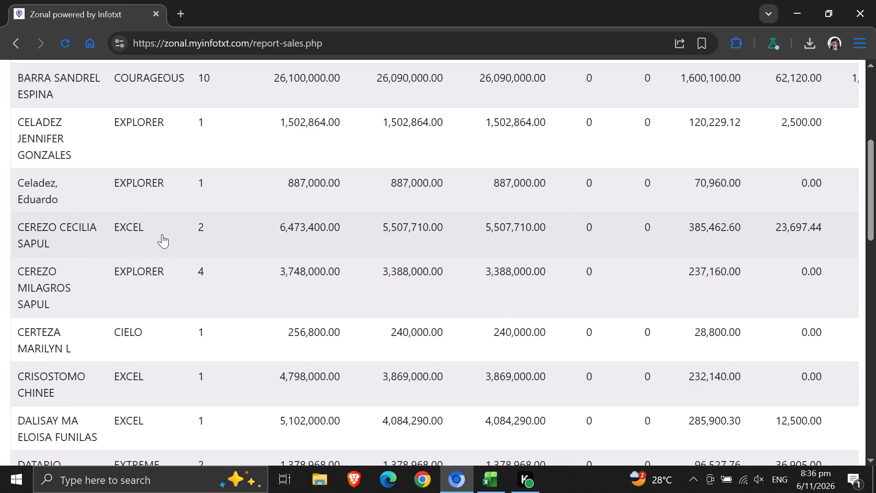
{"action": "left_click", "coordinate": [162, 234]}
{"action": "left_click", "coordinate": [255, 254]}
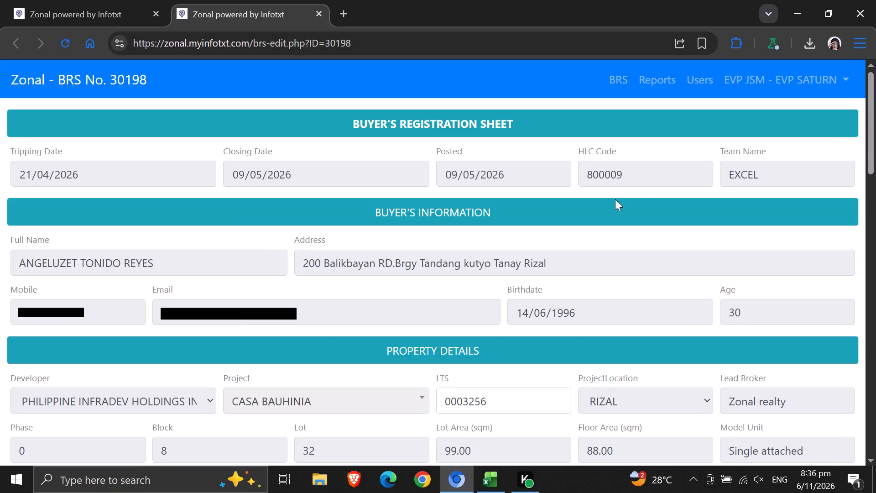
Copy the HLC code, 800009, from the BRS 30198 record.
{"action": "left_click_drag", "start_coordinate": [650, 169], "coordinate": [489, 176]}
{"action": "key", "text": "ctrl+c"}
{"action": "key", "text": "ctrl+c"}
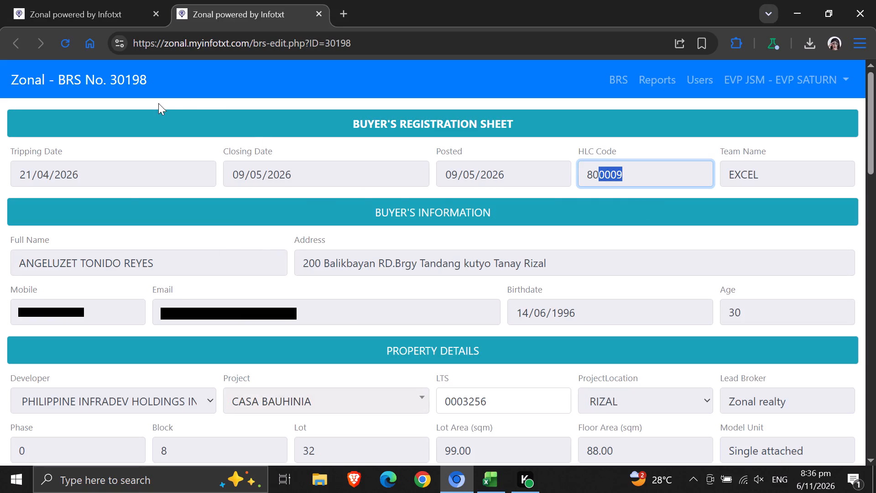
Insert a blank row at row 132 in the 2026SALES workbook, directly above the BRS 30199 entry.
{"action": "key", "text": "alt+Tab"}
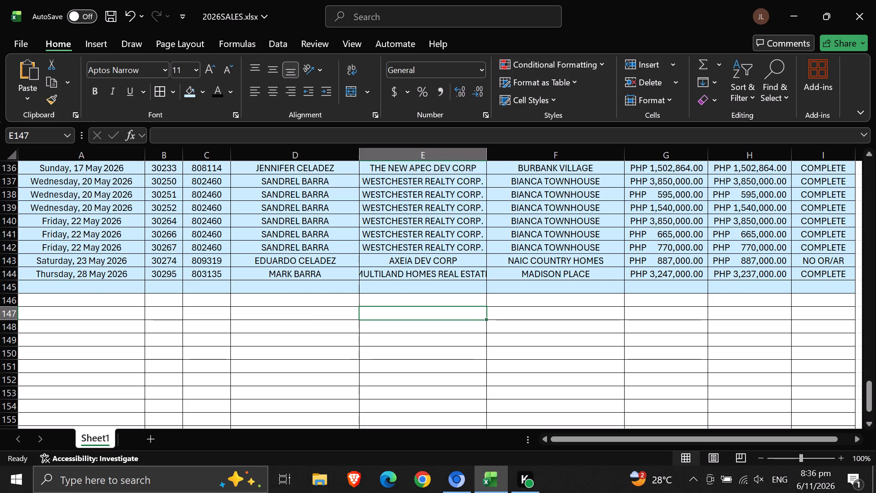
{"action": "scroll", "coordinate": [105, 331], "scroll_direction": "up", "scroll_amount": 4}
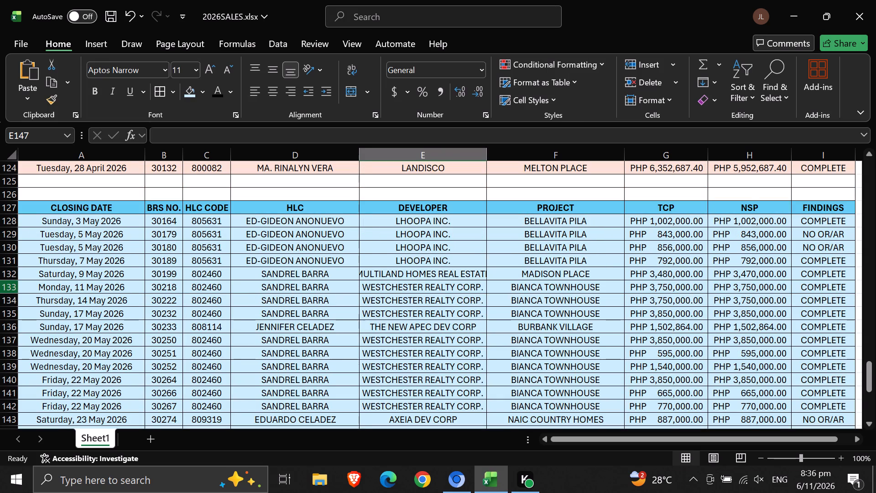
{"action": "left_click", "coordinate": [11, 275]}
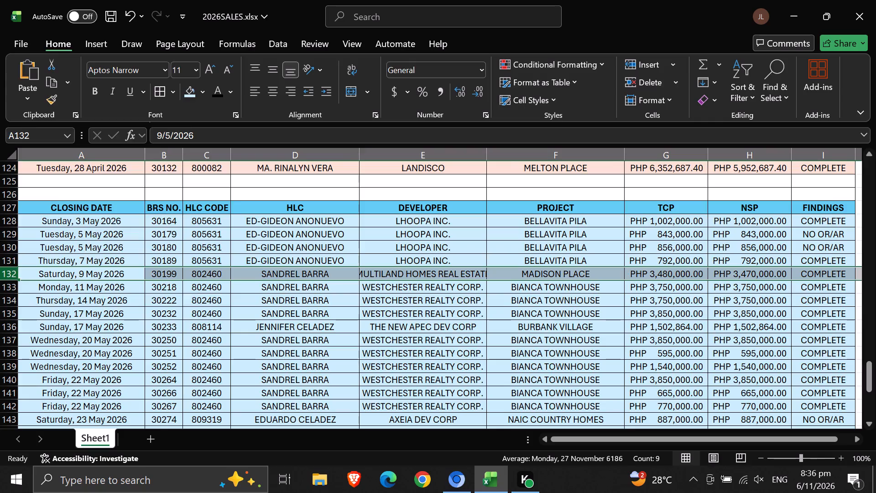
{"action": "right_click", "coordinate": [11, 275]}
{"action": "left_click", "coordinate": [50, 145]}
{"action": "left_click", "coordinate": [68, 275]}
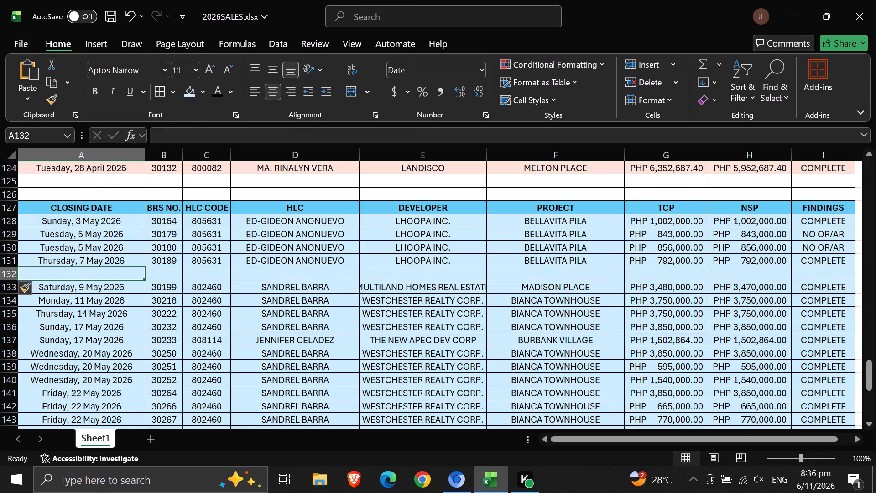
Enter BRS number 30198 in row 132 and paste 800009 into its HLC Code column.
{"action": "left_click", "coordinate": [175, 275]}
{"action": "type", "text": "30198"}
{"action": "left_click", "coordinate": [205, 270]}
{"action": "key", "text": "ctrl+v"}
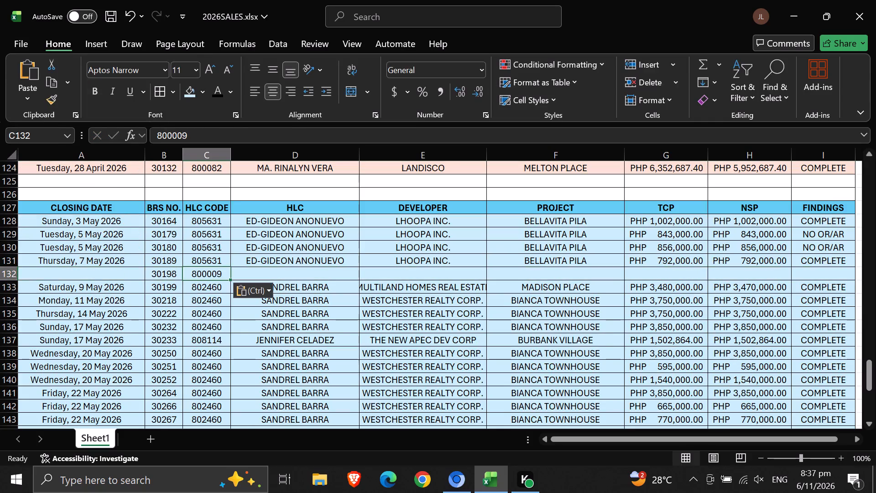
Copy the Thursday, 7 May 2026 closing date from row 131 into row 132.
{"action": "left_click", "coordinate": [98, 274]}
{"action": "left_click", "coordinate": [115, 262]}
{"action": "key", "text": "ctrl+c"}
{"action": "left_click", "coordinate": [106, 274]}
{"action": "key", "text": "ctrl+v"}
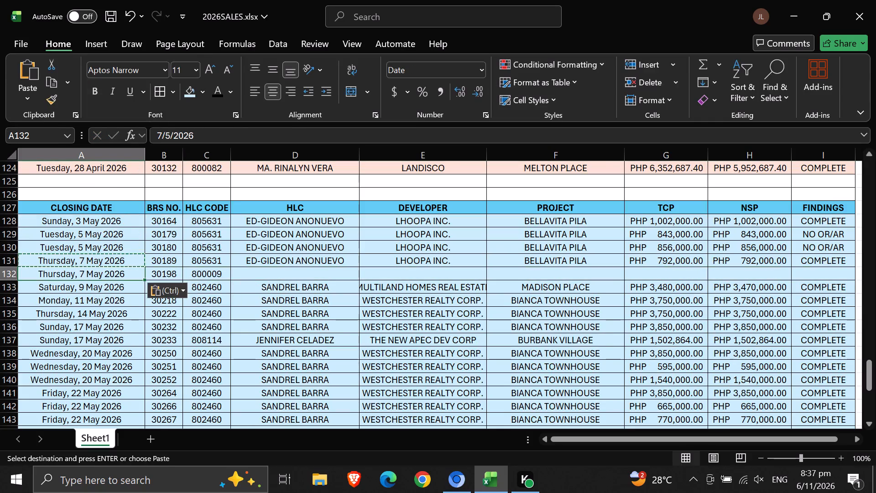
Check the closing date of BRS 30198 and set row 132's date to Saturday, 9 May 2026, copied from row 133.
{"action": "key", "text": "alt+Tab"}
{"action": "key", "text": "alt+Tab"}
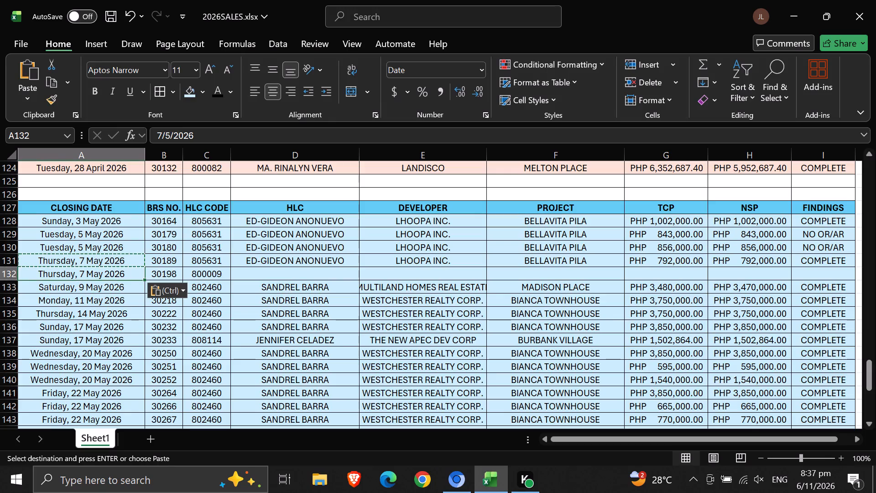
{"action": "left_click", "coordinate": [101, 289]}
{"action": "key", "text": "ctrl+c"}
{"action": "left_click", "coordinate": [107, 281]}
{"action": "left_click", "coordinate": [113, 274]}
{"action": "key", "text": "ctrl+v"}
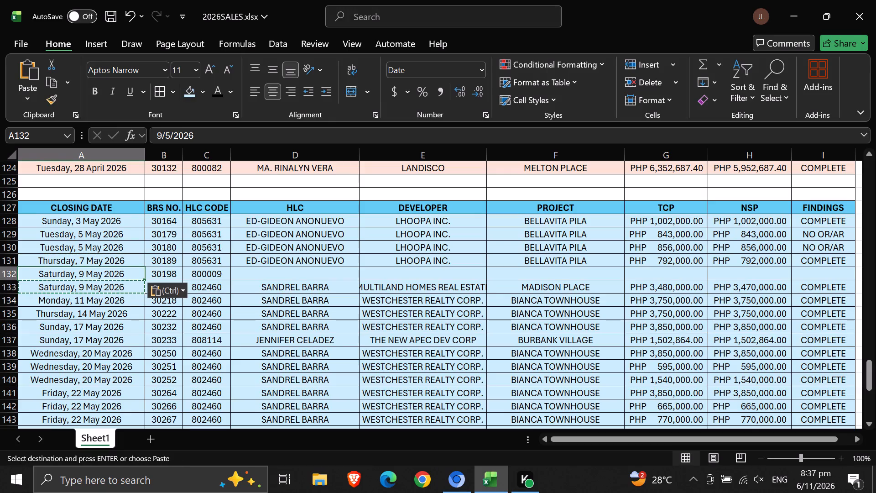
{"action": "key", "text": "alt+Tab"}
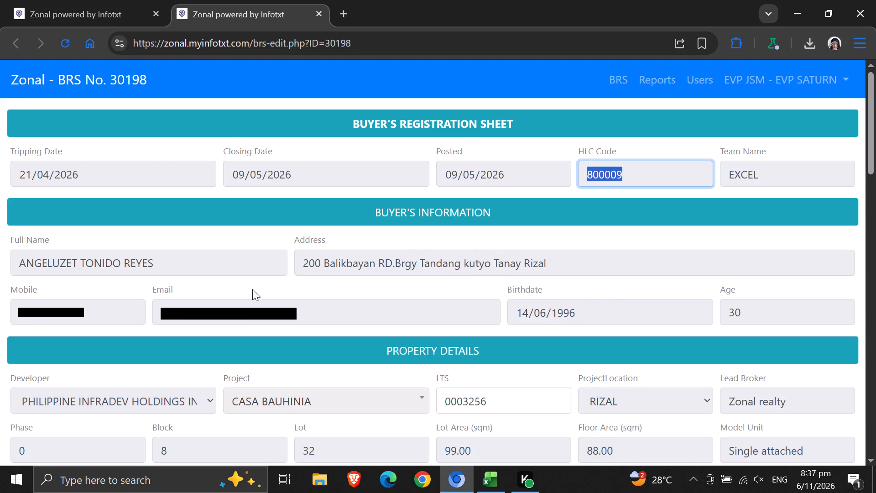
{"action": "scroll", "coordinate": [195, 336], "scroll_direction": "down", "scroll_amount": 2}
{"action": "left_click_drag", "start_coordinate": [196, 398], "coordinate": [356, 406]}
{"action": "key", "text": "ctrl+c"}
{"action": "key", "text": "ctrl+c"}
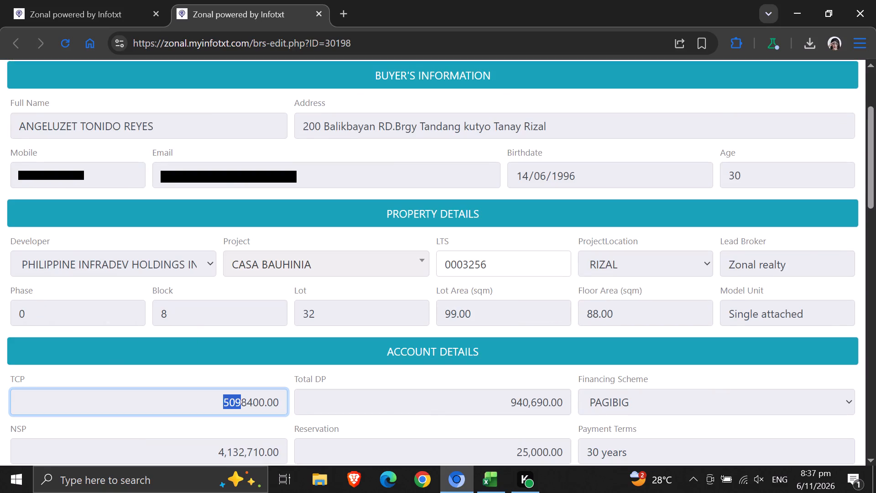
{"action": "key", "text": "Tab"}
Enter the HLC's first name and surname for BRS 30198 in the HLC column of row 132.
{"action": "key", "text": "alt+Tab"}
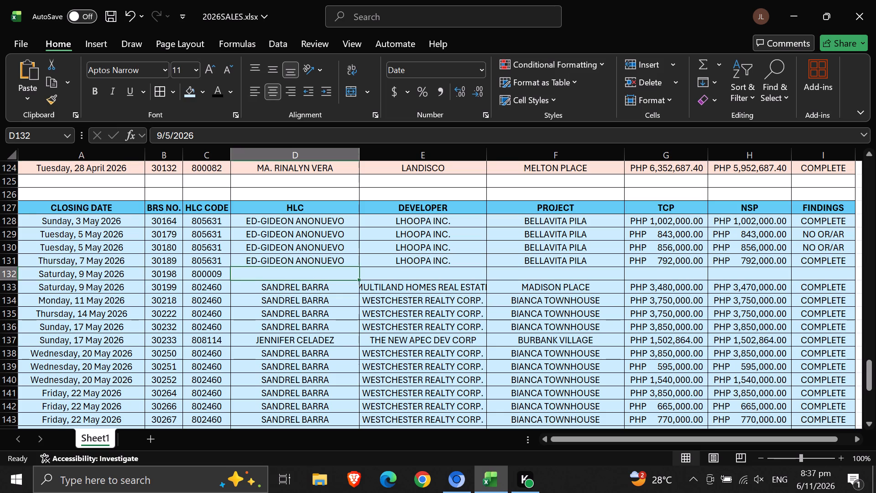
{"action": "left_click", "coordinate": [291, 275]}
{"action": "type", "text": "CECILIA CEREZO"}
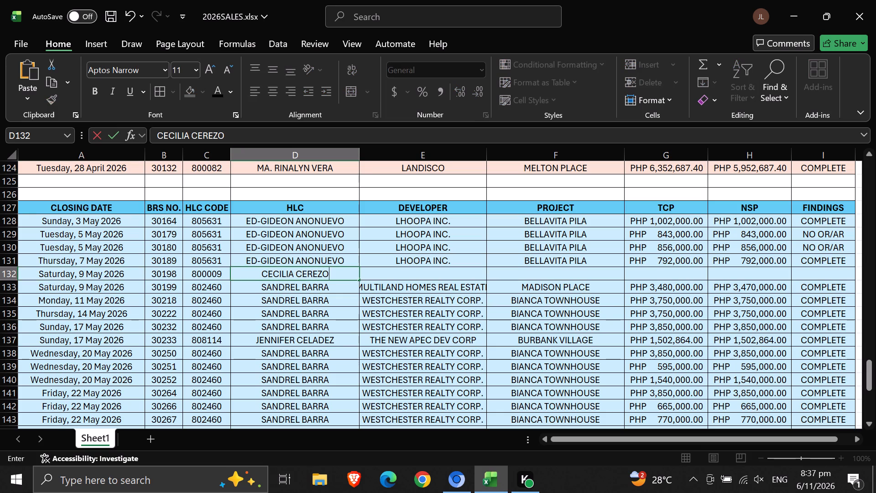
Enter PHIL INFRADEV in the Developer column of row 132.
{"action": "left_click", "coordinate": [428, 274]}
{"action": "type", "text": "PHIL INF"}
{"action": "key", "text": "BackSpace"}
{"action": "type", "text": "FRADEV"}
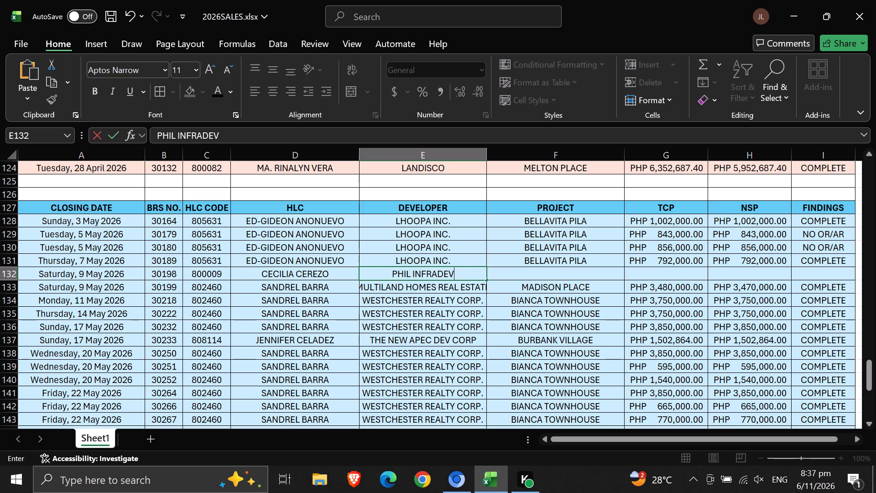
Enter CASA BAUHNIA in the Project column of row 132.
{"action": "left_click", "coordinate": [592, 277]}
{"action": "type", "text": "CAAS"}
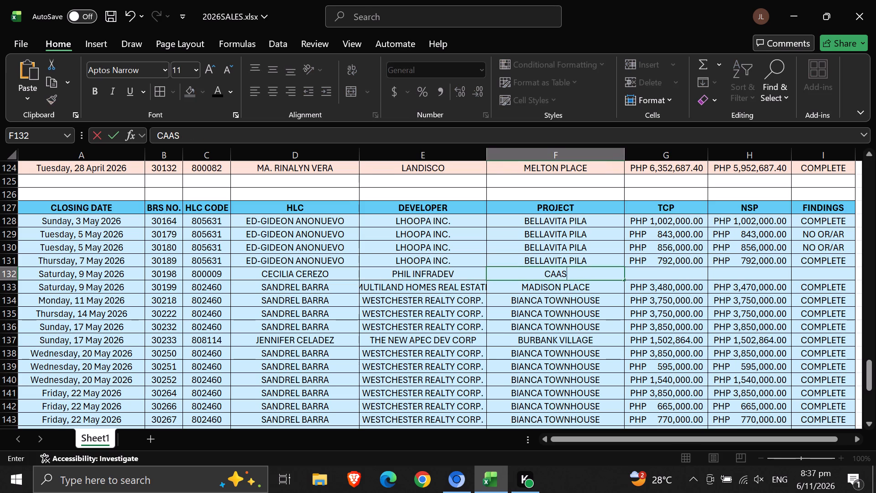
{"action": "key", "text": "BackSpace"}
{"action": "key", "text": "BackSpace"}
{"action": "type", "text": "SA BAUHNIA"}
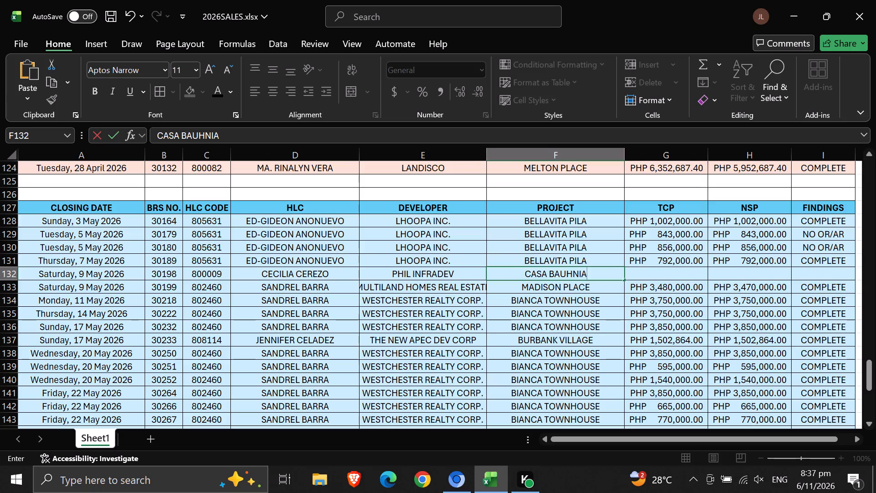
Paste the copied TCP, 5098400.00, into the TCP column of row 132.
{"action": "left_click", "coordinate": [694, 279]}
{"action": "key", "text": "ctrl+v"}
Copy the NSP, 4,132,710.00, from the BRS 30198 record and paste it into the NSP column of row 132.
{"action": "key", "text": "alt+Tab"}
{"action": "scroll", "coordinate": [213, 356], "scroll_direction": "down", "scroll_amount": 2}
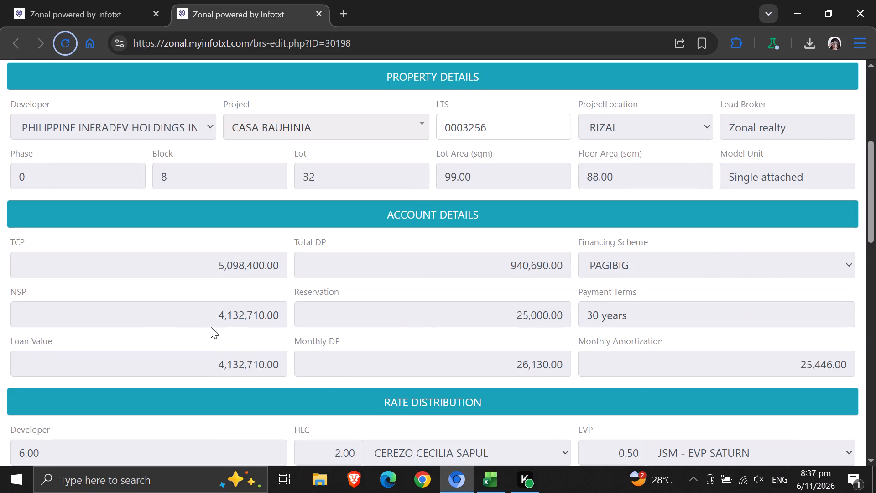
{"action": "left_click_drag", "start_coordinate": [216, 316], "coordinate": [370, 311]}
{"action": "key", "text": "ctrl+c"}
{"action": "key", "text": "alt+Tab"}
{"action": "left_click", "coordinate": [738, 274]}
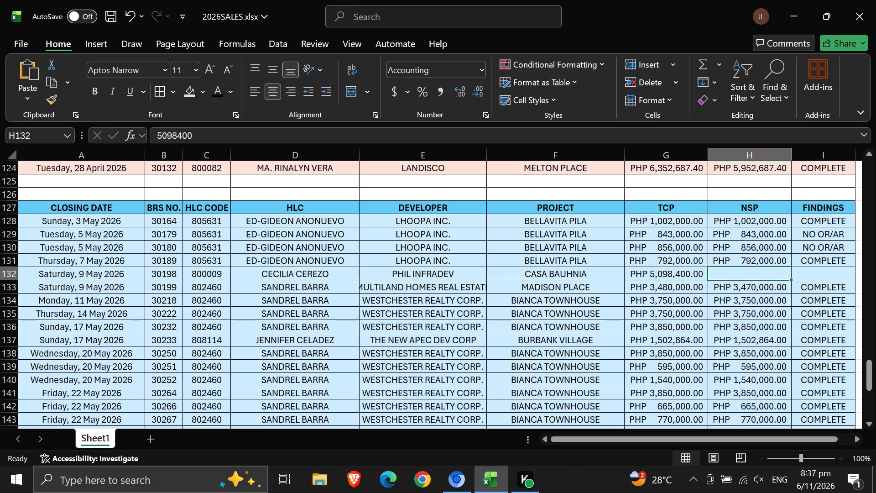
{"action": "key", "text": "ctrl+v"}
Check the attachments of the BRS 30198 record and enter COMPLETE in the Findings column of row 132.
{"action": "key", "text": "alt+Tab"}
{"action": "scroll", "coordinate": [376, 332], "scroll_direction": "down", "scroll_amount": 10}
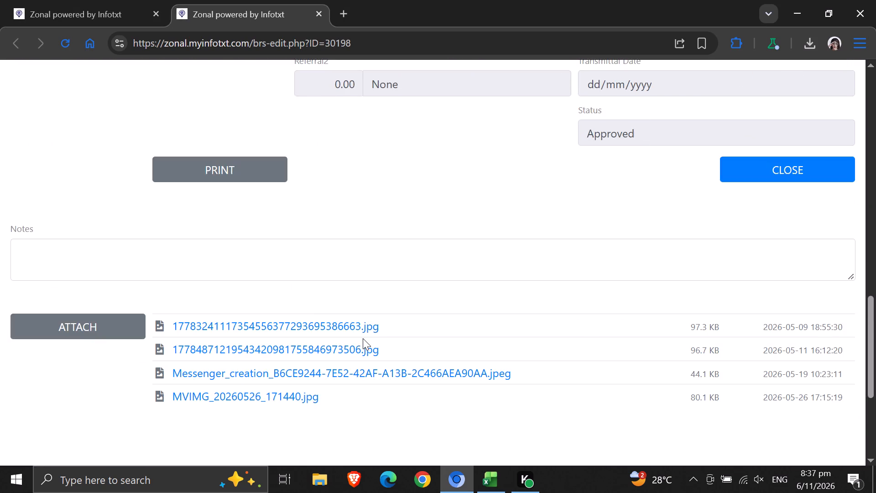
{"action": "key", "text": "alt+Tab"}
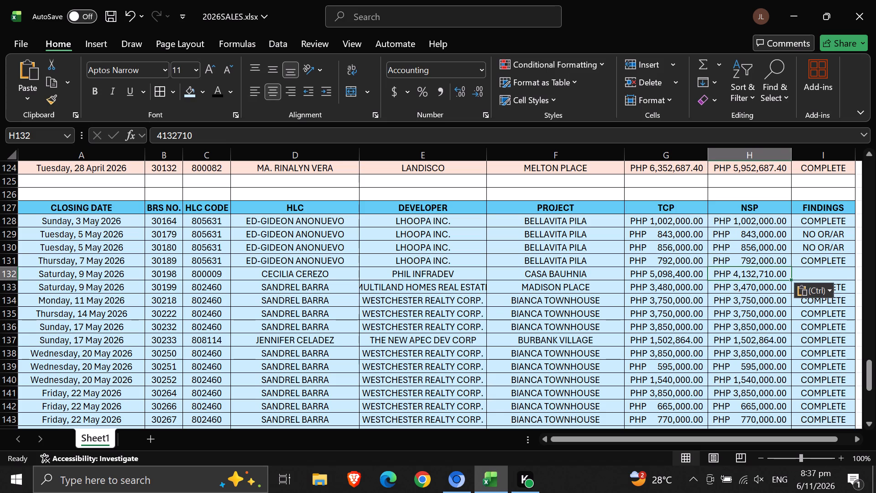
{"action": "left_click", "coordinate": [803, 278]}
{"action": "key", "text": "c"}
{"action": "left_click", "coordinate": [589, 340]}
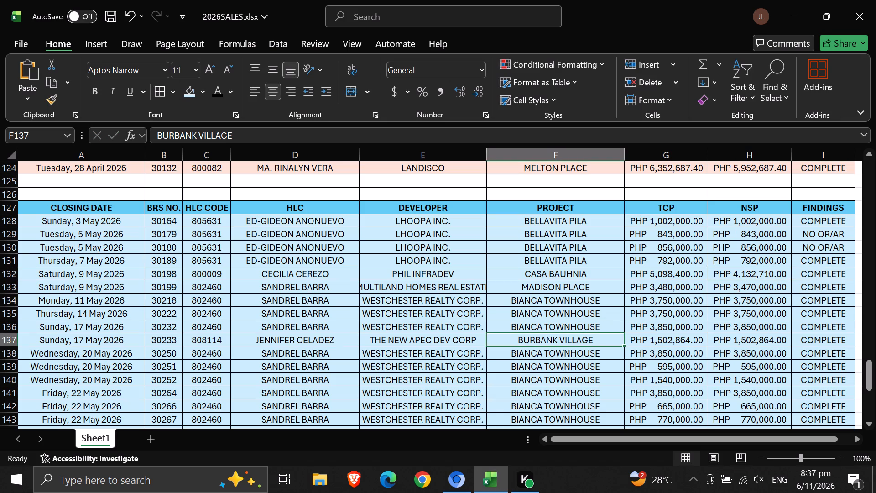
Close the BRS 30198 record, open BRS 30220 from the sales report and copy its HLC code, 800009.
{"action": "scroll", "coordinate": [305, 320], "scroll_direction": "down", "scroll_amount": 4}
{"action": "key", "text": "alt+Tab"}
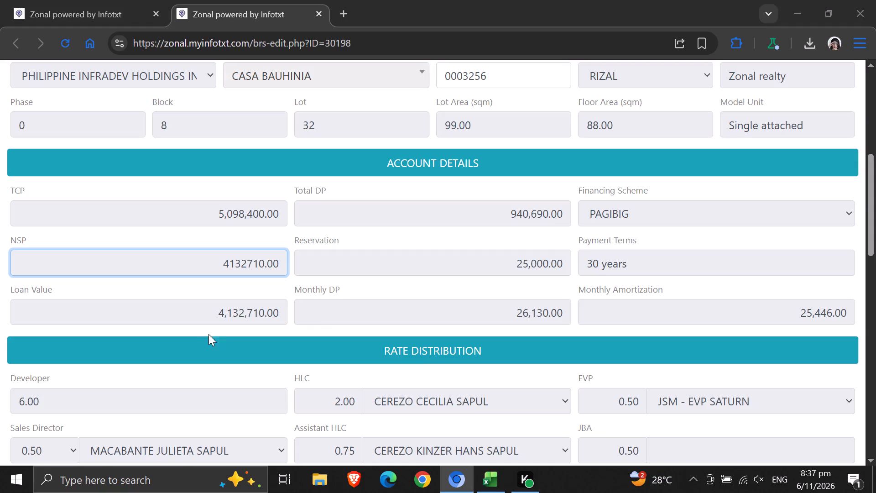
{"action": "left_click", "coordinate": [317, 16]}
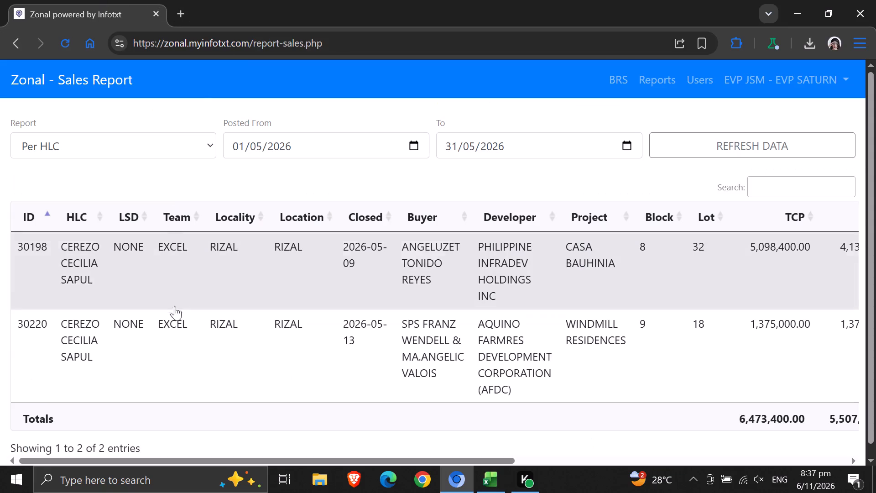
{"action": "left_click", "coordinate": [190, 337]}
{"action": "left_click_drag", "start_coordinate": [650, 180], "coordinate": [443, 183]}
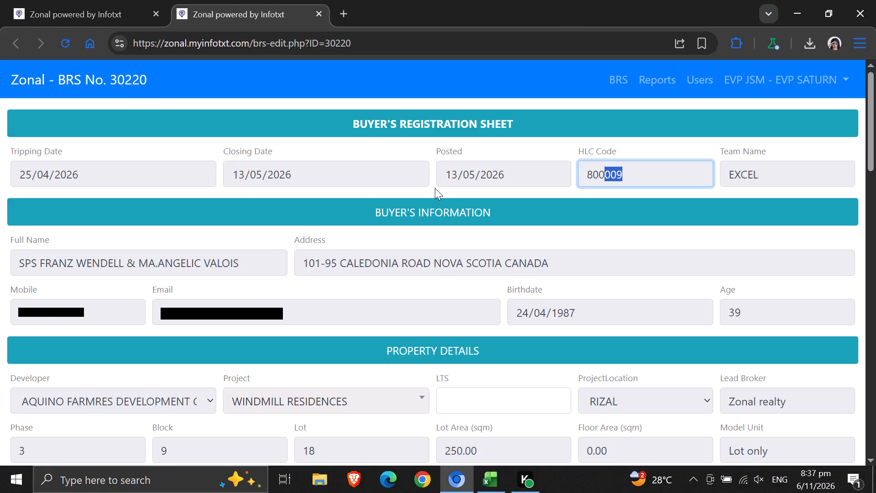
{"action": "key", "text": "ctrl+c"}
{"action": "key", "text": "ctrl+c"}
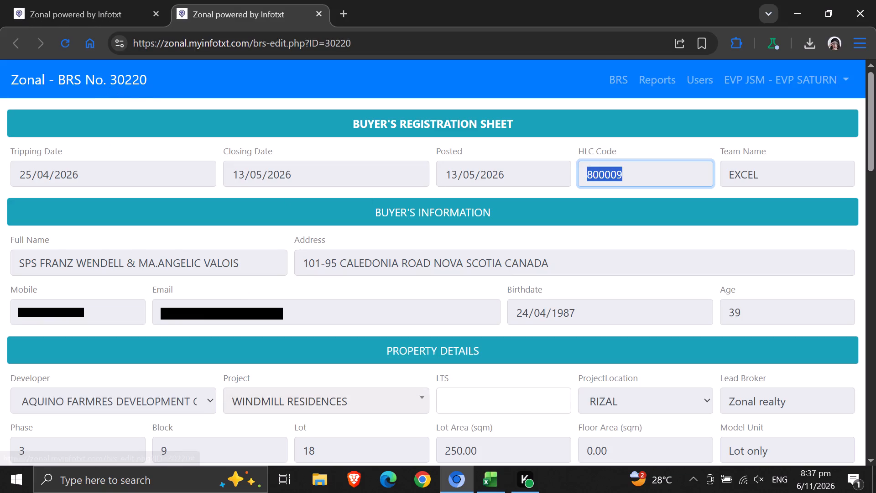
In the 2026SALES workbook, insert a blank row 135 above the Thursday, 14 May 2026 entry.
{"action": "key", "text": "alt+Tab"}
{"action": "scroll", "coordinate": [66, 275], "scroll_direction": "up", "scroll_amount": 2}
{"action": "scroll", "coordinate": [32, 306], "scroll_direction": "up", "scroll_amount": 2}
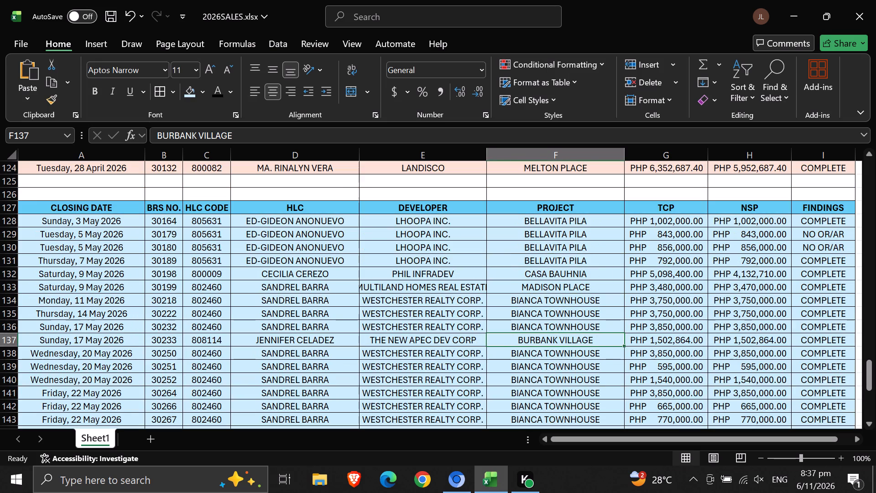
{"action": "left_click", "coordinate": [16, 315]}
{"action": "right_click", "coordinate": [16, 315]}
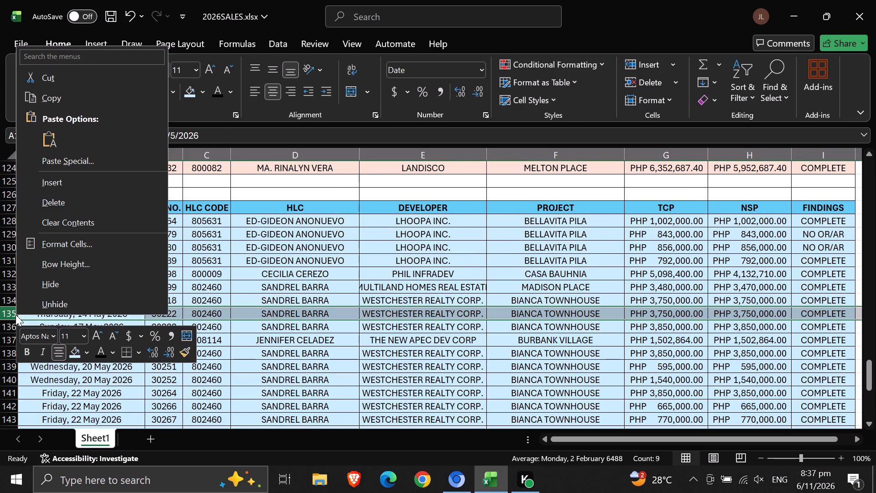
{"action": "left_click", "coordinate": [70, 178]}
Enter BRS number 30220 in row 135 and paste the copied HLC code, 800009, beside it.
{"action": "left_click", "coordinate": [167, 316]}
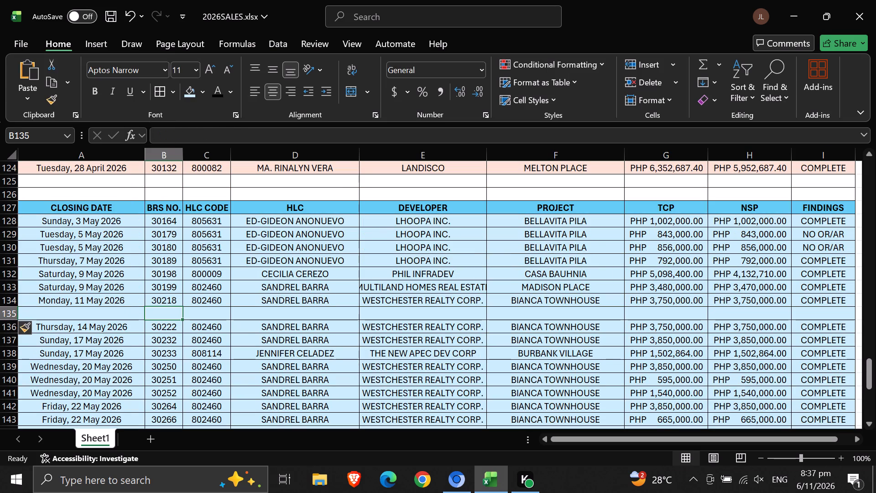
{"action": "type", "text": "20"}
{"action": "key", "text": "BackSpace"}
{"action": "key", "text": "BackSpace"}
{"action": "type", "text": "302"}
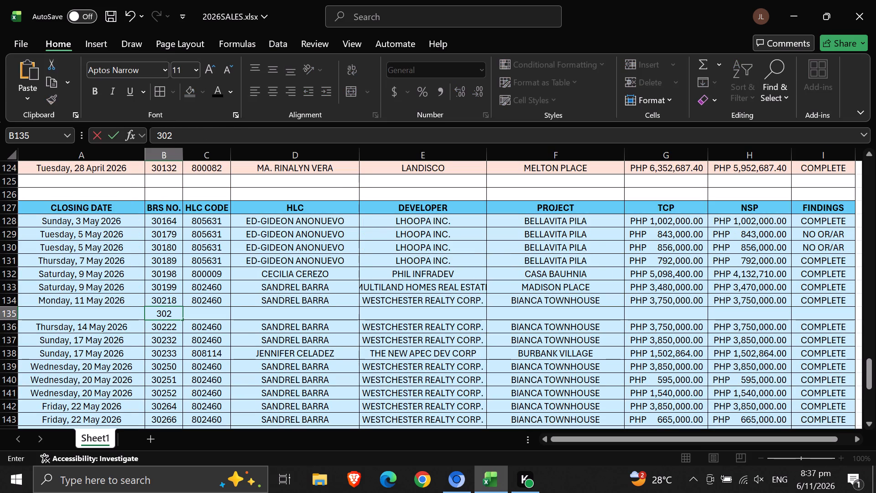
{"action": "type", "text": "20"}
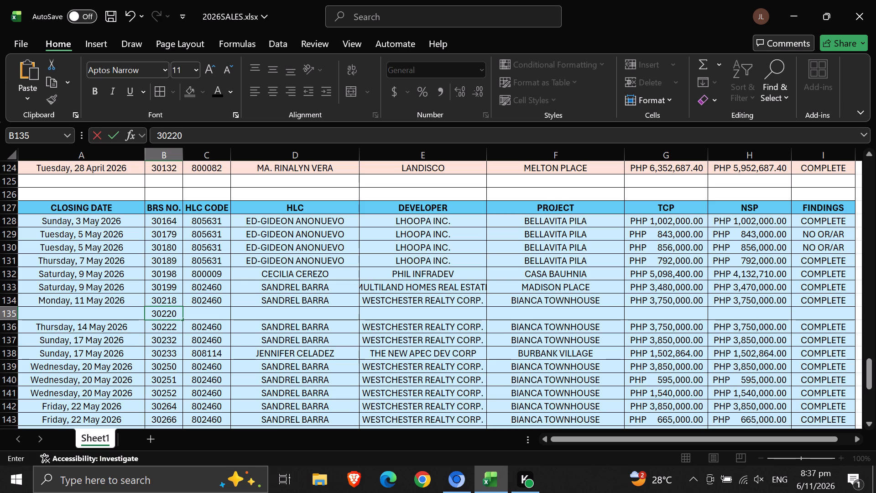
{"action": "left_click", "coordinate": [206, 307]}
{"action": "key", "text": "ctrl+v"}
Fill the HLC column of row 135 with the agent name already used for code 800009.
{"action": "left_click", "coordinate": [107, 312]}
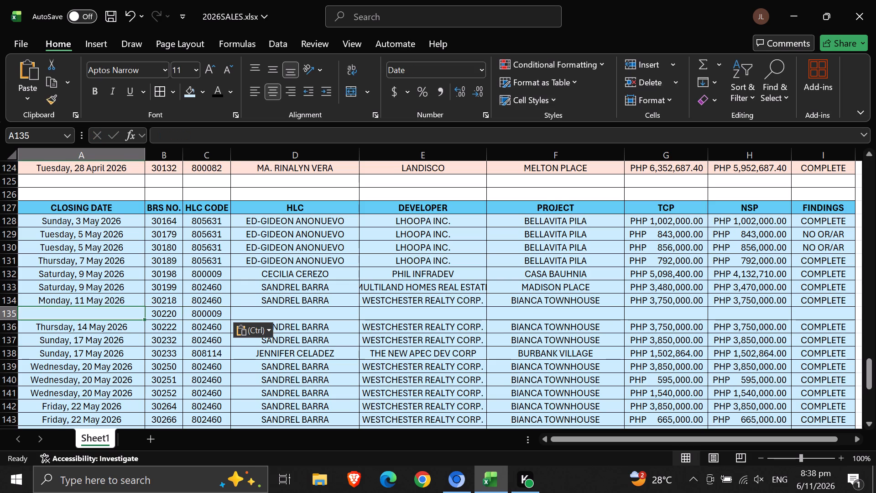
{"action": "left_click", "coordinate": [274, 318]}
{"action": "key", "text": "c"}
{"action": "left_click", "coordinate": [122, 311]}
{"action": "key", "text": "alt+Tab"}
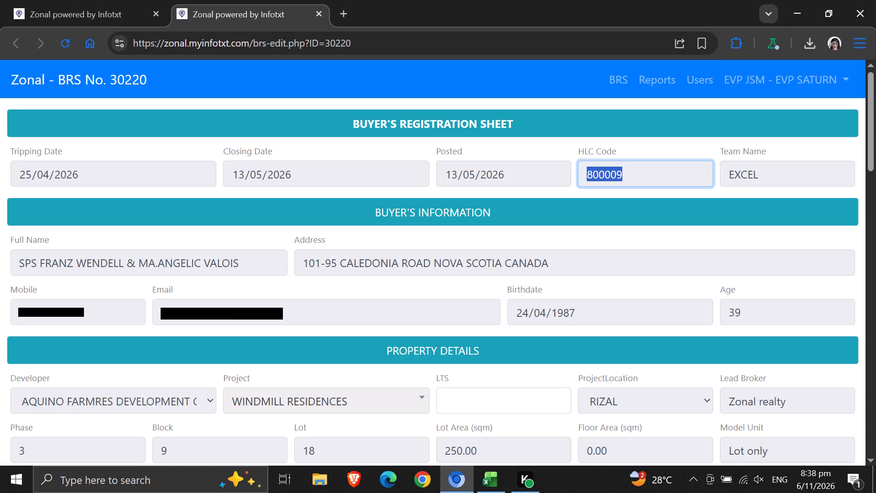
{"action": "scroll", "coordinate": [122, 334], "scroll_direction": "down", "scroll_amount": 3}
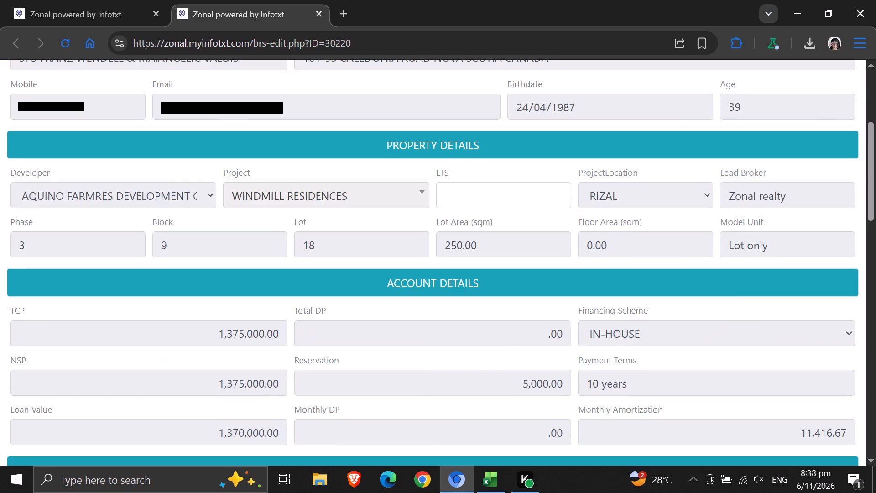
{"action": "left_click_drag", "start_coordinate": [187, 328], "coordinate": [479, 344]}
{"action": "key", "text": "ctrl+c"}
Back in the workbook, enter AFDC in the Developer column of row 135.
{"action": "key", "text": "alt+Tab"}
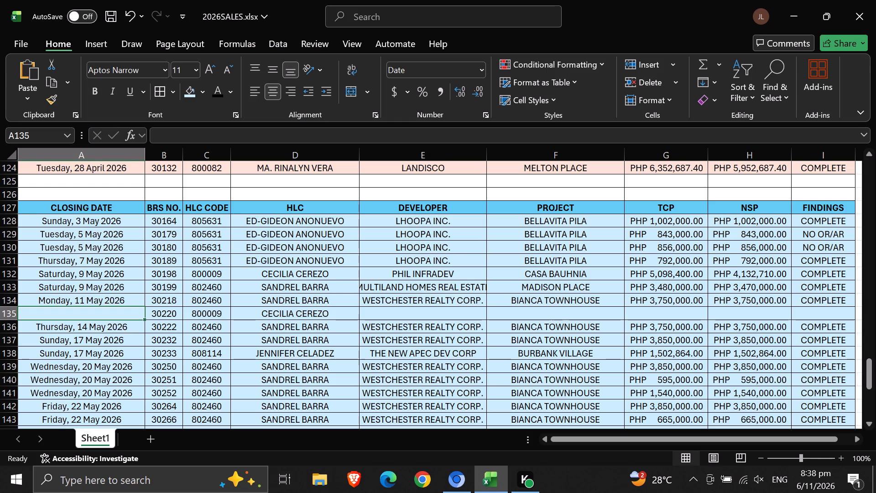
{"action": "left_click", "coordinate": [424, 313]}
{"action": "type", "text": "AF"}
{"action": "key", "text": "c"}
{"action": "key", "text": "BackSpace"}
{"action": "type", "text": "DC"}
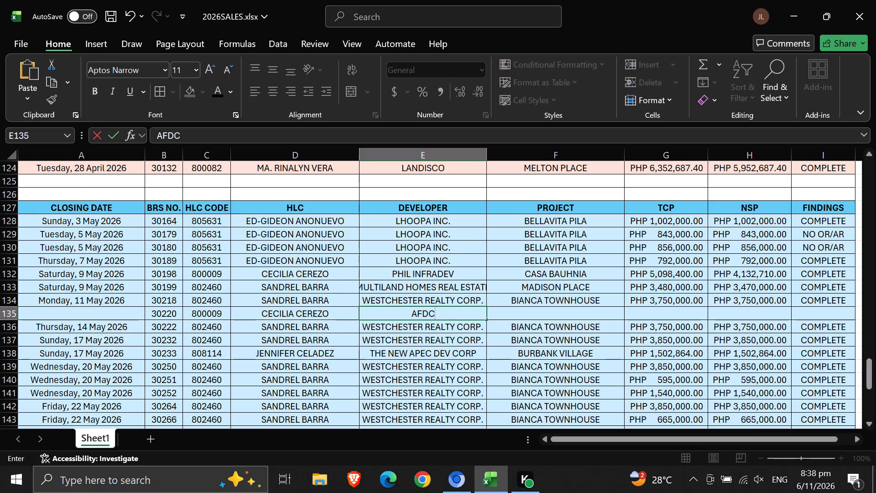
Enter the closing date 13/05/2026 in row 135.
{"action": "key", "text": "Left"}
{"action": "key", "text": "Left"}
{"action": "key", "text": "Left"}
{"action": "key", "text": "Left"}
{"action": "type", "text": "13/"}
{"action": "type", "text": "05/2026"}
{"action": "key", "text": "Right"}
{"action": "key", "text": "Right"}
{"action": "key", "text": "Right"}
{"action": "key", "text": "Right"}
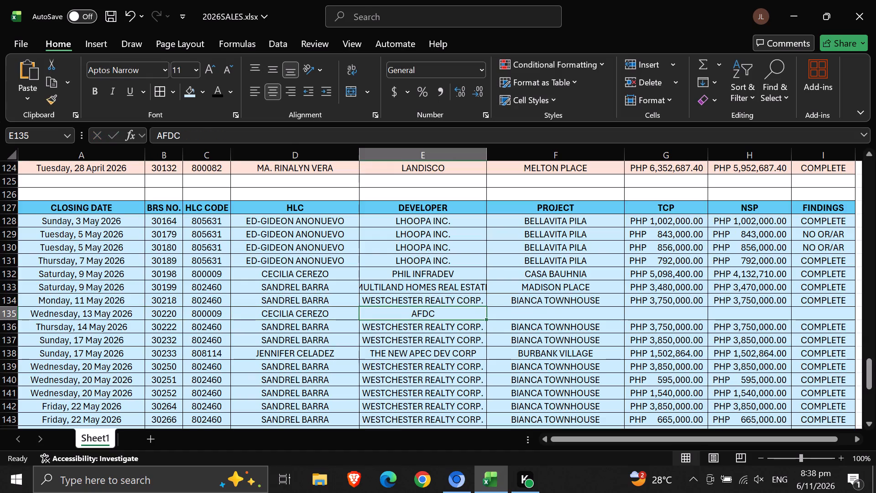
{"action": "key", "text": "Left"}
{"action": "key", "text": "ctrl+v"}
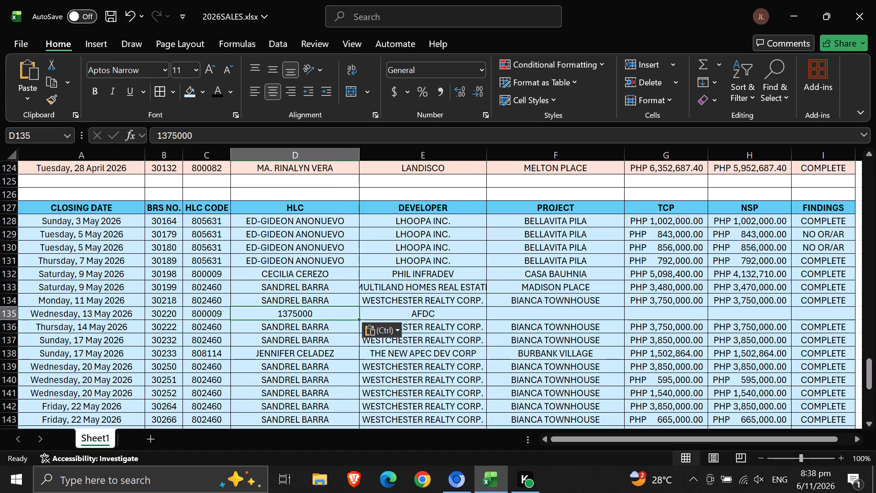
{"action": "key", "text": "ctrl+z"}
Paste the copied TCP, 1375000.00, into the TCP column of row 135.
{"action": "left_click", "coordinate": [642, 314]}
{"action": "key", "text": "ctrl+v"}
Copy the NSP, 1,375,000.00, from the BRS 30220 record and paste it into the NSP column of row 135.
{"action": "key", "text": "alt+Tab"}
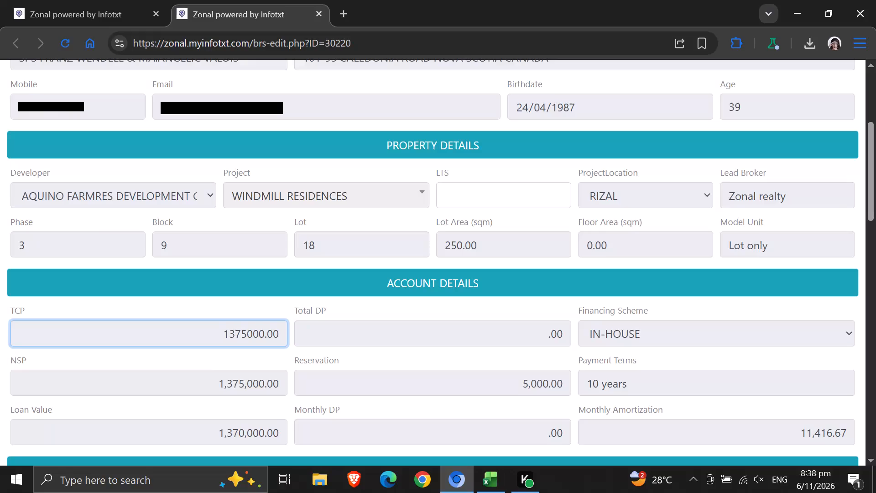
{"action": "left_click_drag", "start_coordinate": [203, 383], "coordinate": [352, 388]}
{"action": "key", "text": "ctrl+c"}
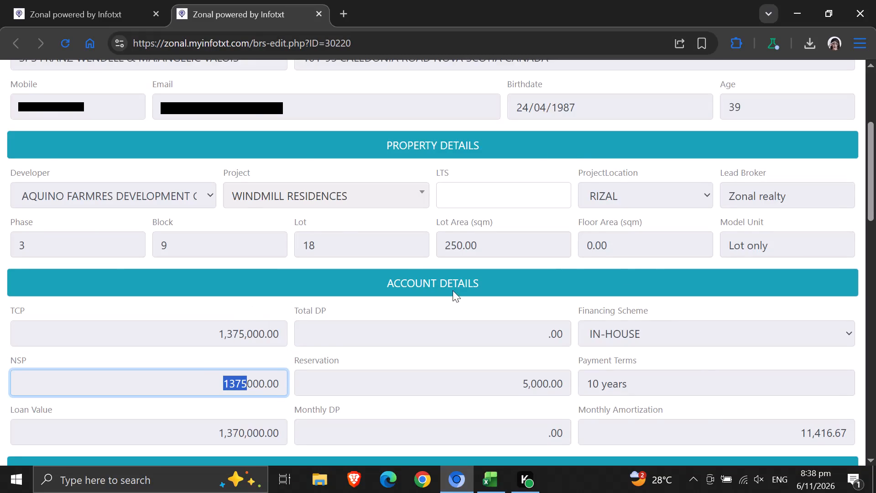
{"action": "key", "text": "alt+Tab"}
{"action": "left_click", "coordinate": [774, 315]}
{"action": "key", "text": "ctrl+v"}
Enter WINDMILL RESIDENCES in the Project column of row 135.
{"action": "left_click", "coordinate": [521, 317]}
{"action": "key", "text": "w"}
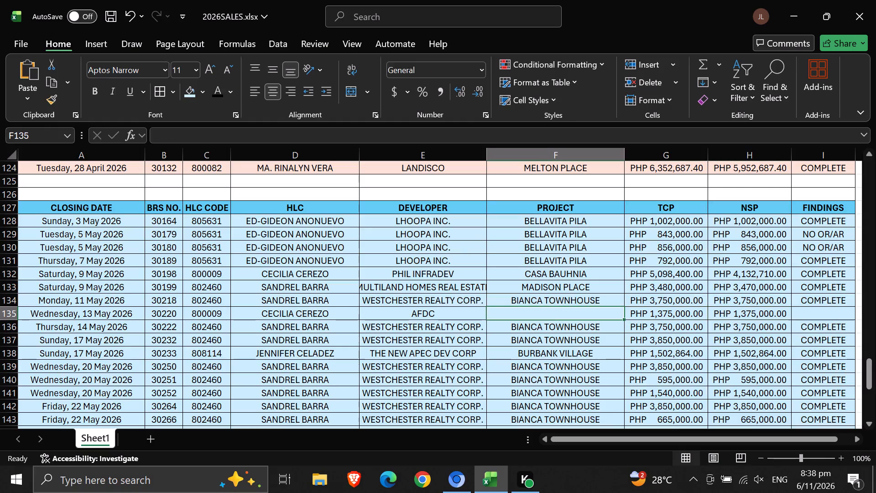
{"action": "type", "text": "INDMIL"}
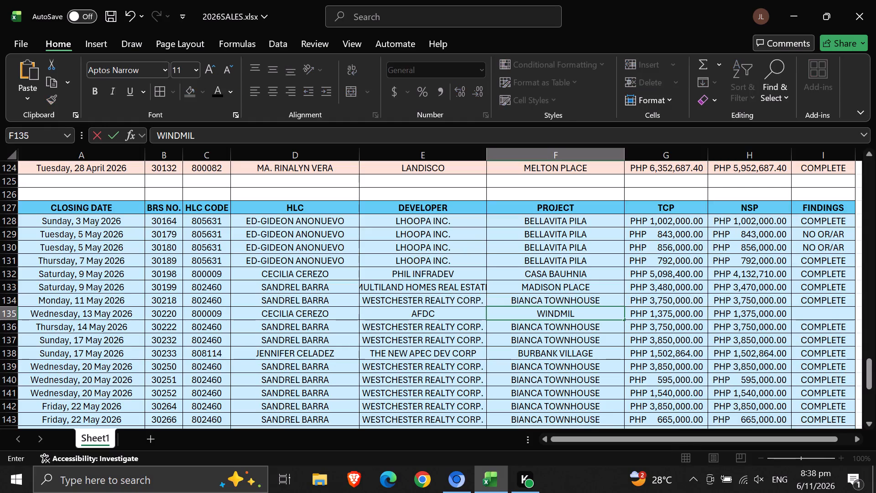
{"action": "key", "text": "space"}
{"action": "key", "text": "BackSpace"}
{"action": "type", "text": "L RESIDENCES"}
Check the OR date and attachments of the BRS 30220 record and enter COMPLETE in the Findings column of row 135.
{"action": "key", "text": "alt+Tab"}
{"action": "scroll", "coordinate": [481, 329], "scroll_direction": "down", "scroll_amount": 9}
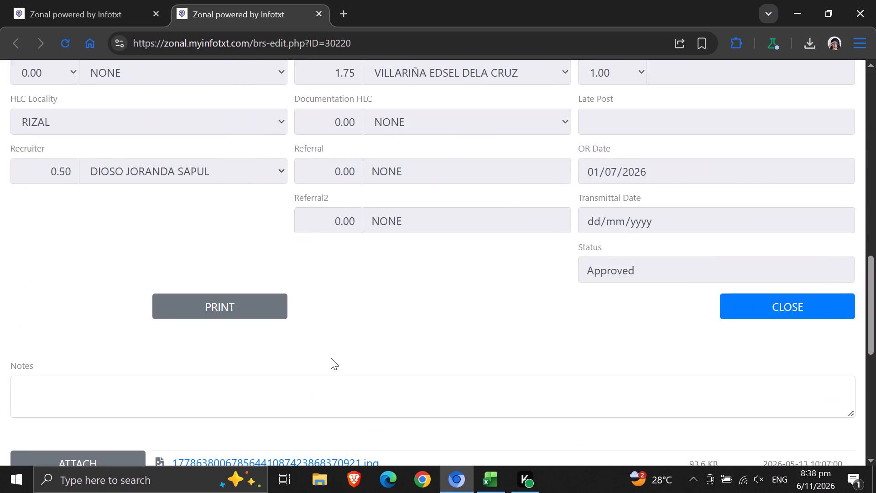
{"action": "scroll", "coordinate": [297, 355], "scroll_direction": "down", "scroll_amount": 2}
{"action": "key", "text": "alt+Tab"}
{"action": "left_click", "coordinate": [810, 317]}
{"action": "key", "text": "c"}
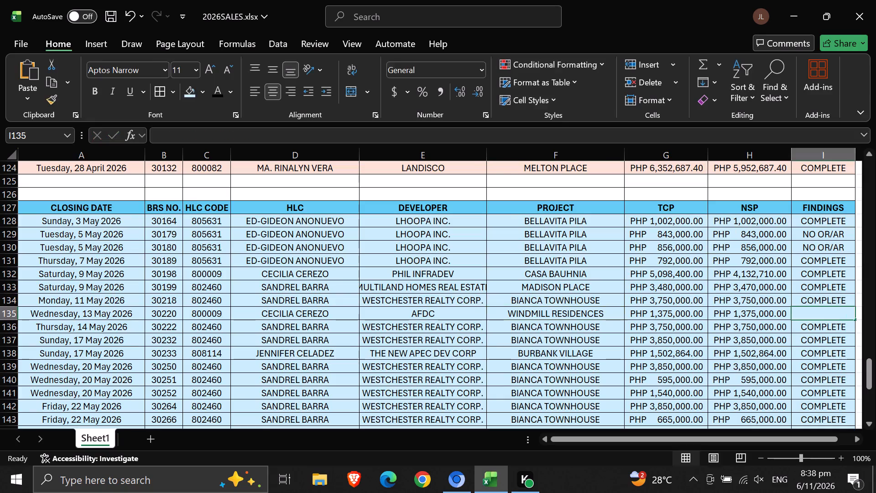
{"action": "left_click", "coordinate": [528, 342]}
Open and review each of the three image attachments of the BRS 30220 record.
{"action": "key", "text": "alt+Tab"}
{"action": "scroll", "coordinate": [289, 383], "scroll_direction": "down", "scroll_amount": 7}
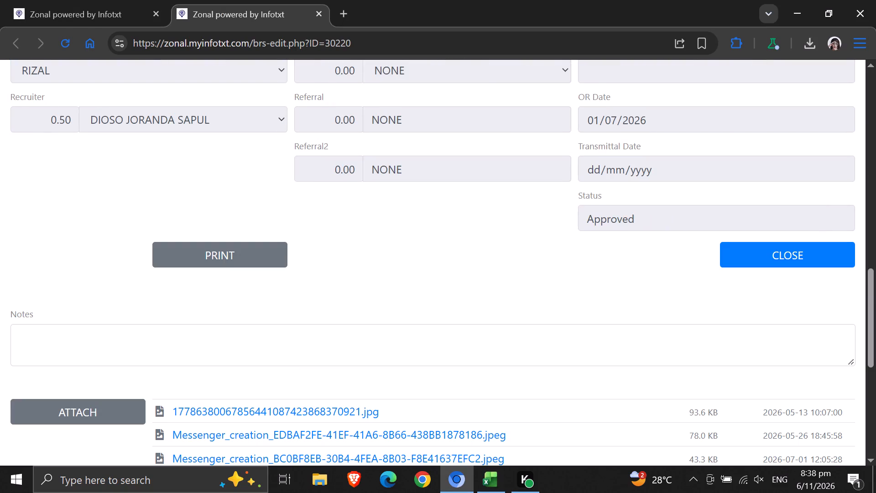
{"action": "left_click", "coordinate": [287, 410]}
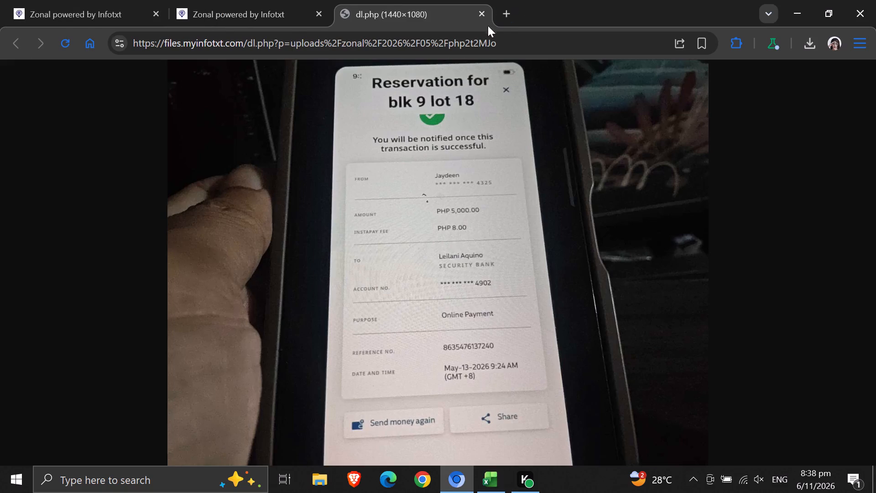
{"action": "left_click", "coordinate": [481, 16]}
{"action": "scroll", "coordinate": [378, 242], "scroll_direction": "down", "scroll_amount": 2}
{"action": "left_click", "coordinate": [320, 294]}
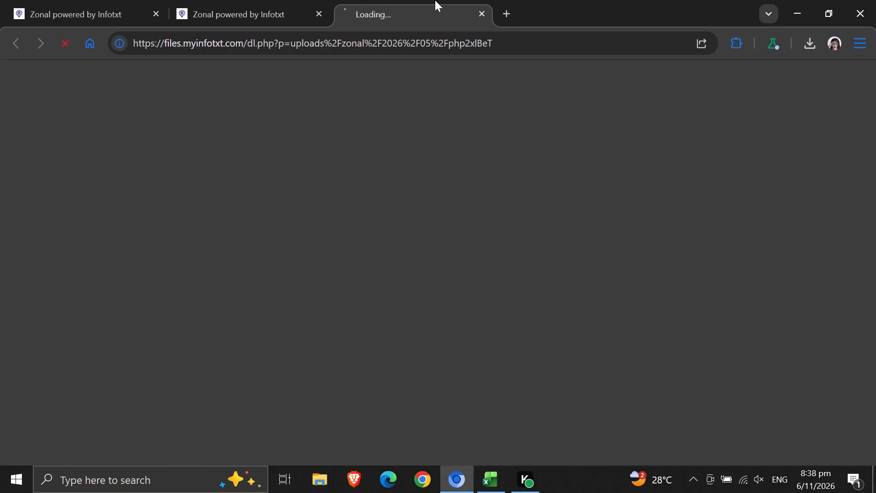
{"action": "left_click", "coordinate": [480, 14]}
{"action": "left_click", "coordinate": [375, 295]}
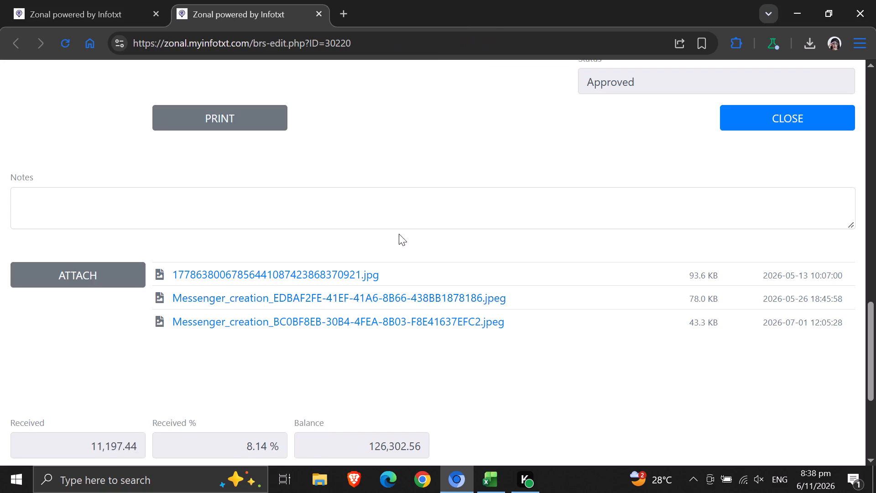
{"action": "left_click", "coordinate": [481, 14]}
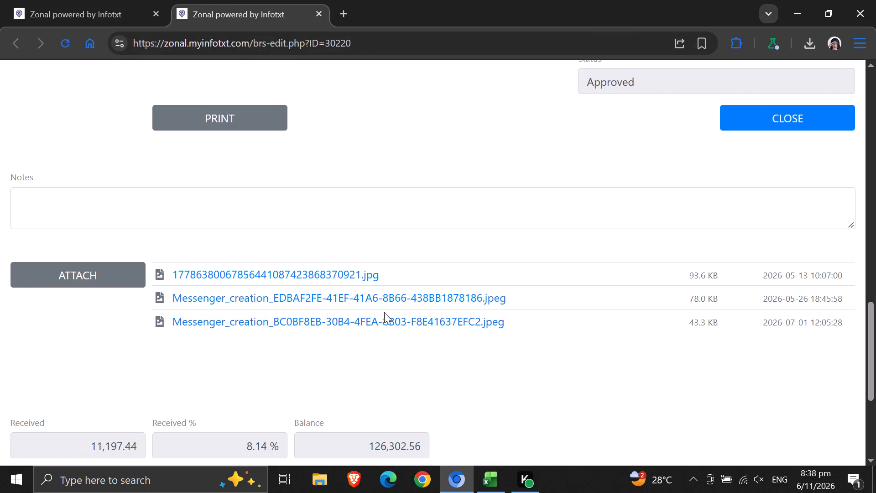
{"action": "left_click", "coordinate": [385, 319]}
{"action": "left_click", "coordinate": [482, 12]}
Close the BRS 30220 record and refresh the Per HLC sales report for 01/05/2026 to 31/05/2026.
{"action": "left_click", "coordinate": [319, 11]}
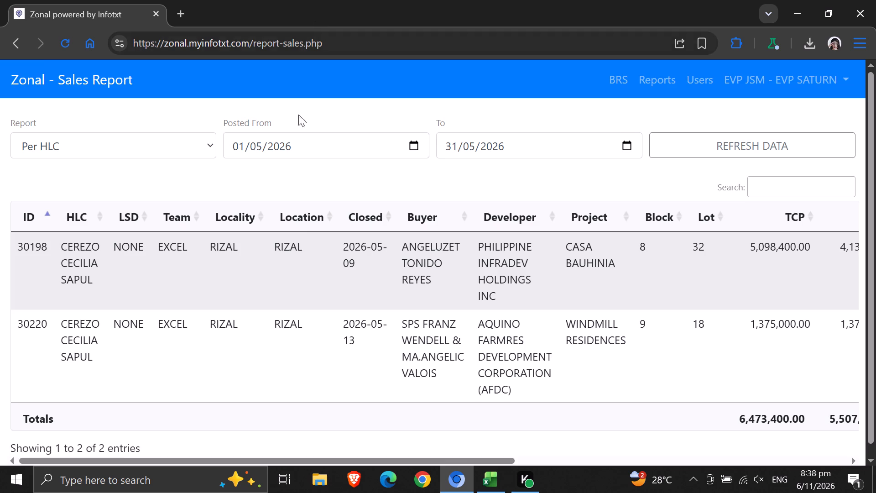
{"action": "scroll", "coordinate": [307, 236], "scroll_direction": "down", "scroll_amount": 3}
{"action": "left_click", "coordinate": [737, 129]}
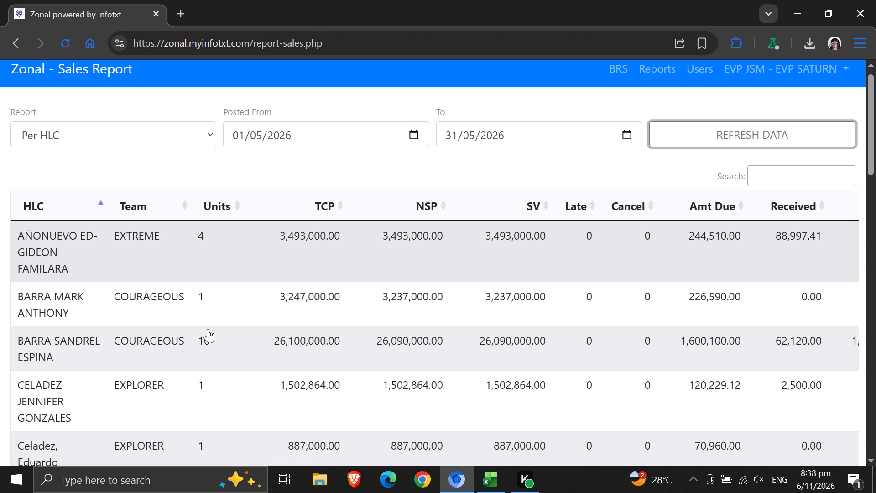
Open the sales list of the EXPLORER team agent with 4 units in the Per HLC report.
{"action": "scroll", "coordinate": [28, 403], "scroll_direction": "down", "scroll_amount": 2}
{"action": "scroll", "coordinate": [83, 227], "scroll_direction": "down", "scroll_amount": 1}
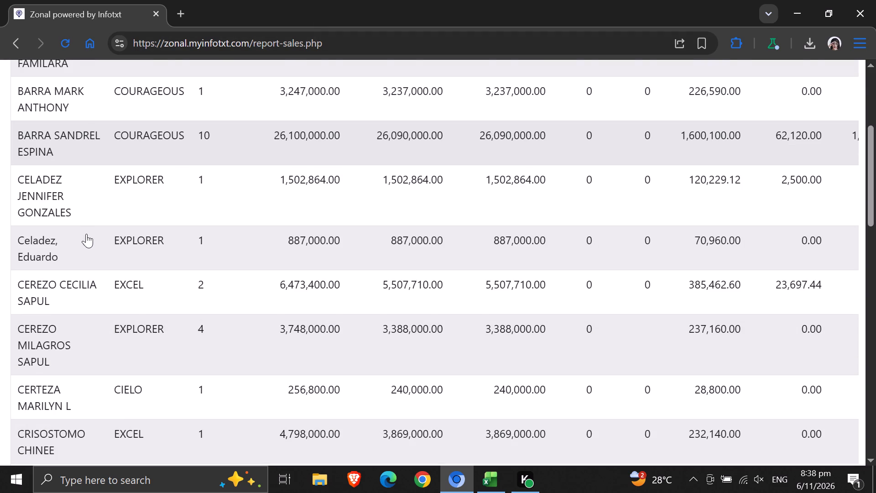
{"action": "scroll", "coordinate": [91, 276], "scroll_direction": "down", "scroll_amount": 20}
{"action": "scroll", "coordinate": [96, 313], "scroll_direction": "up", "scroll_amount": 4}
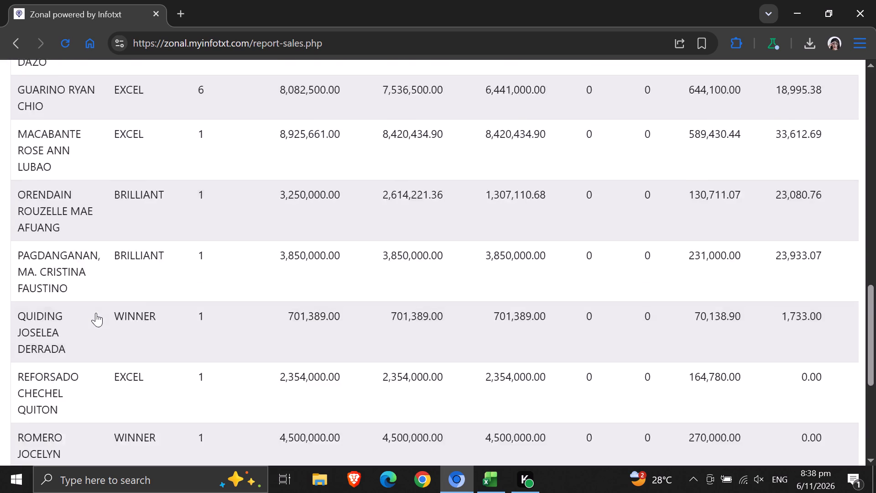
{"action": "scroll", "coordinate": [96, 313], "scroll_direction": "up", "scroll_amount": 2}
{"action": "scroll", "coordinate": [105, 231], "scroll_direction": "up", "scroll_amount": 1}
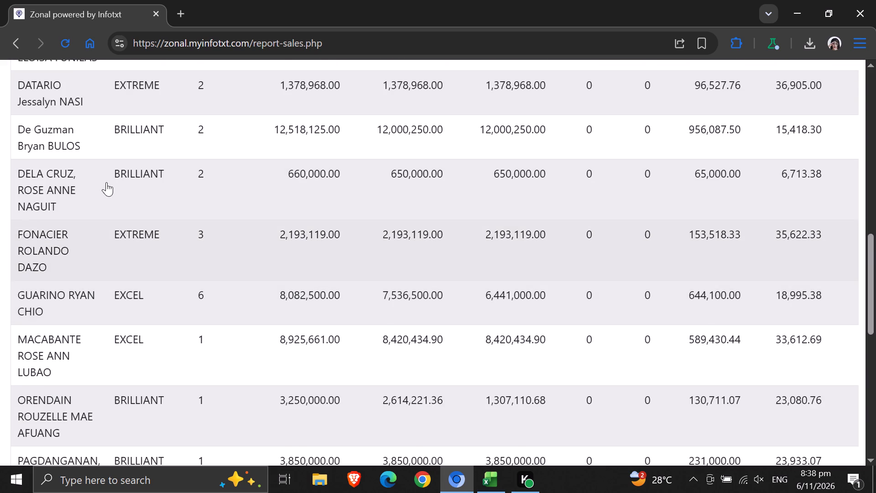
{"action": "scroll", "coordinate": [106, 183], "scroll_direction": "up", "scroll_amount": 1}
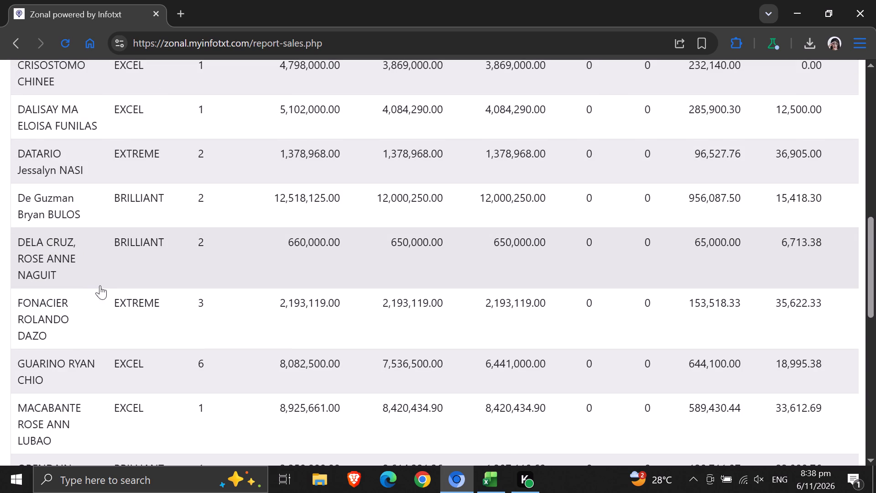
{"action": "scroll", "coordinate": [115, 277], "scroll_direction": "up", "scroll_amount": 3}
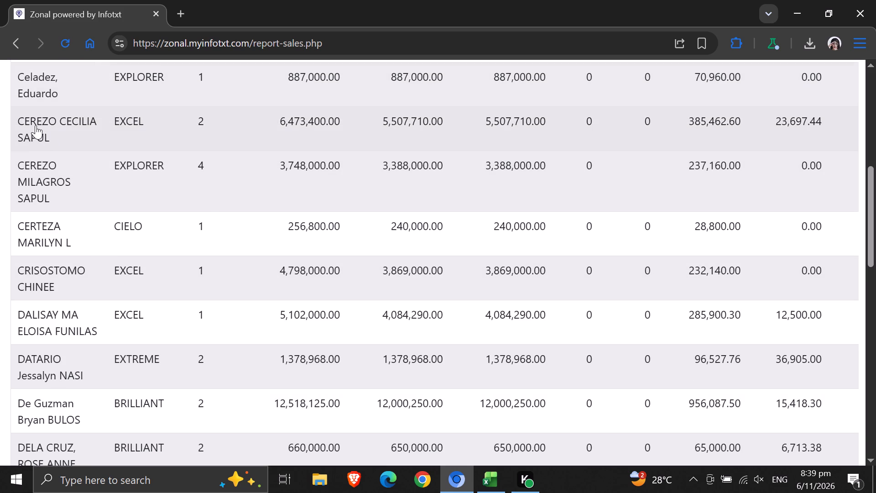
{"action": "left_click", "coordinate": [68, 182]}
Open the BRS 30158 record for the NAIC project from the agent's sales list.
{"action": "scroll", "coordinate": [152, 252], "scroll_direction": "up", "scroll_amount": 6}
{"action": "scroll", "coordinate": [175, 325], "scroll_direction": "down", "scroll_amount": 4}
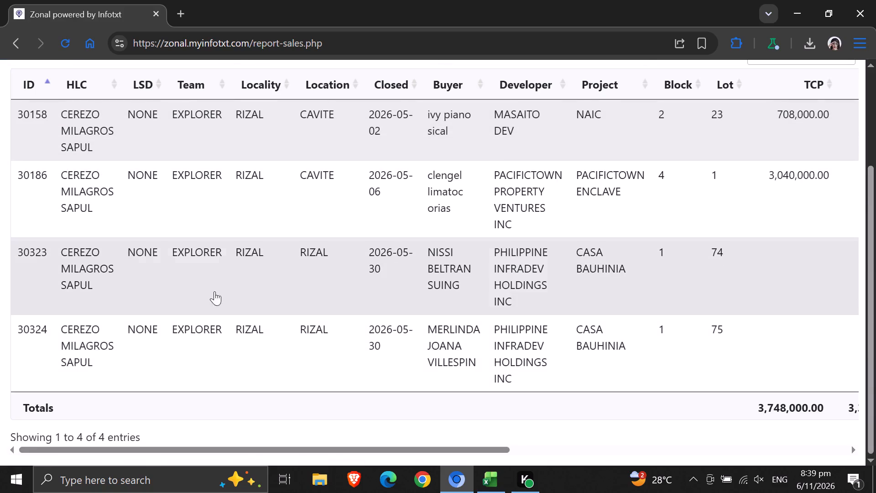
{"action": "scroll", "coordinate": [300, 274], "scroll_direction": "up", "scroll_amount": 1}
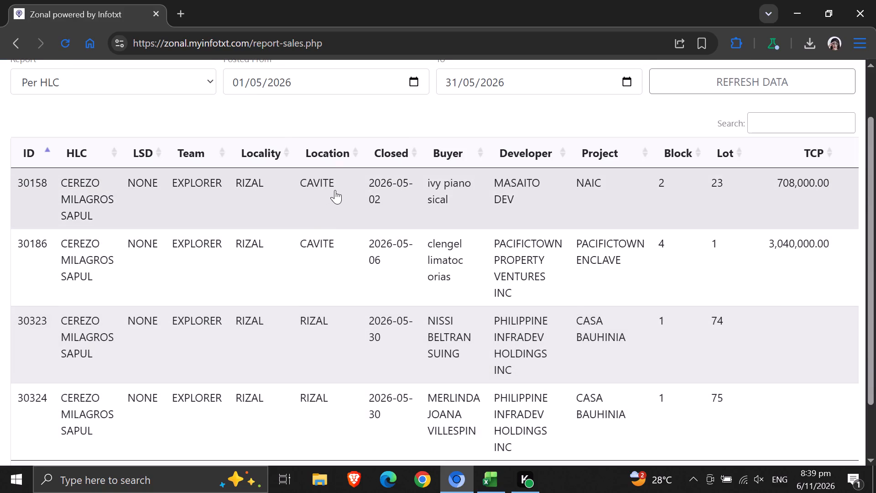
{"action": "left_click", "coordinate": [335, 190]}
{"action": "left_click_drag", "start_coordinate": [655, 183], "coordinate": [377, 187]}
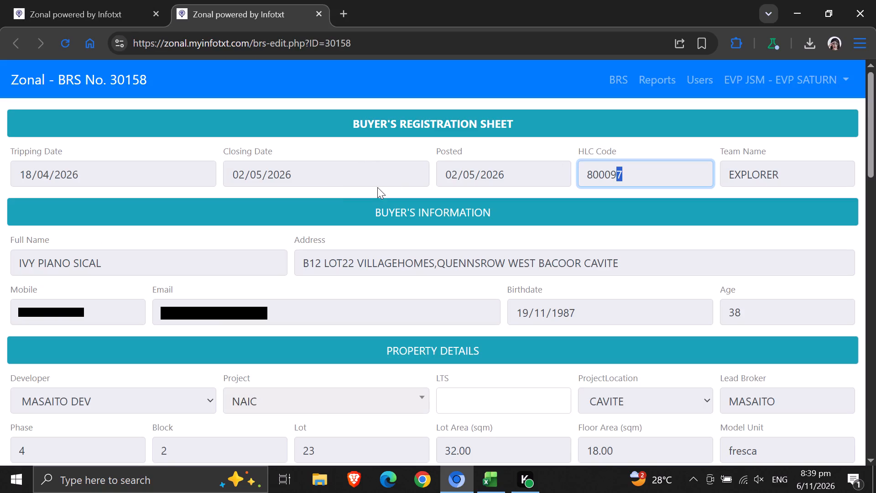
{"action": "key", "text": "ctrl+c"}
{"action": "key", "text": "ctrl+c"}
{"action": "left_click", "coordinate": [491, 477]}
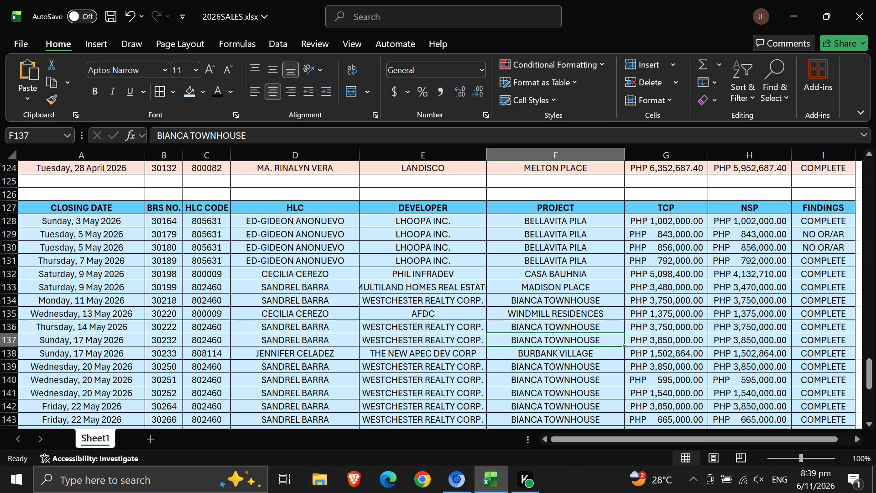
{"action": "scroll", "coordinate": [78, 323], "scroll_direction": "down", "scroll_amount": 5}
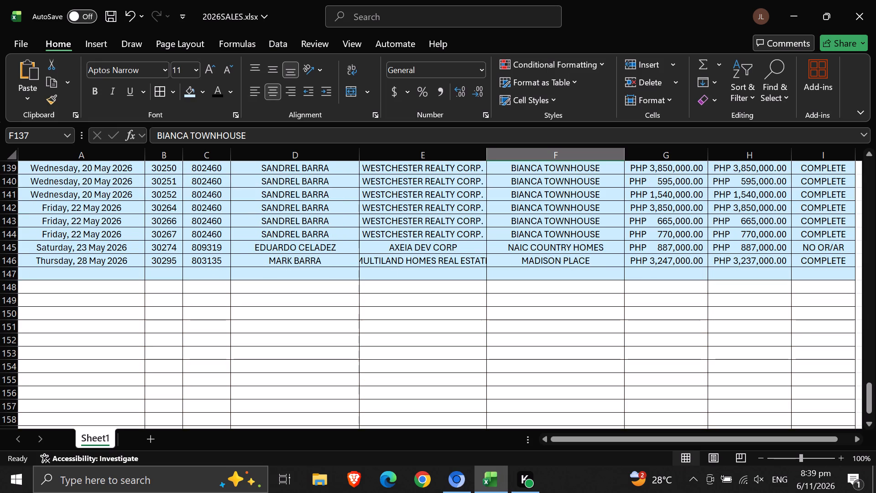
{"action": "left_click", "coordinate": [101, 275]}
{"action": "left_click", "coordinate": [166, 276]}
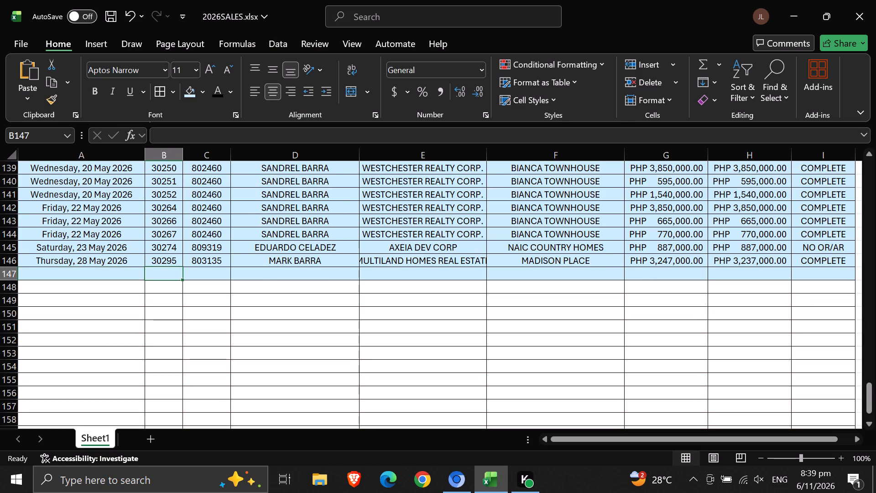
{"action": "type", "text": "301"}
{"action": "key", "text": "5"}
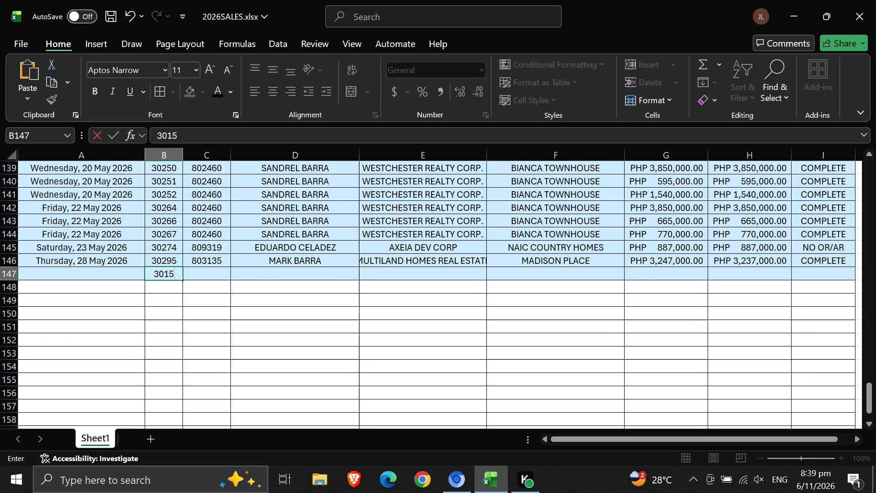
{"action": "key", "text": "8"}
{"action": "left_click", "coordinate": [209, 274]}
{"action": "key", "text": "ctrl+v"}
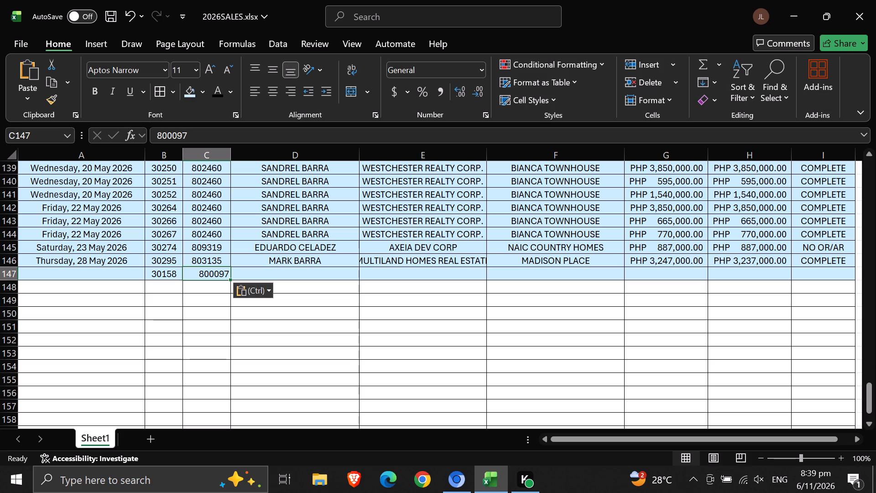
Enter 02/05/2025 in the Closing Date column of row 147.
{"action": "left_click", "coordinate": [104, 273]}
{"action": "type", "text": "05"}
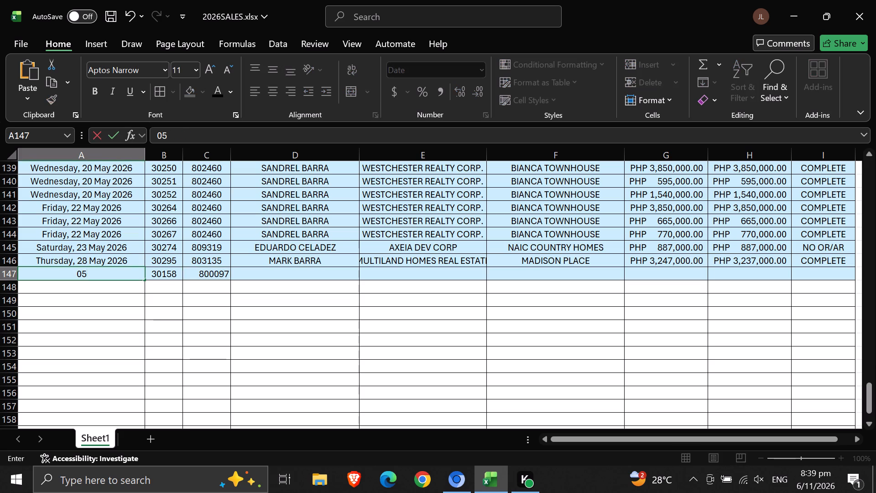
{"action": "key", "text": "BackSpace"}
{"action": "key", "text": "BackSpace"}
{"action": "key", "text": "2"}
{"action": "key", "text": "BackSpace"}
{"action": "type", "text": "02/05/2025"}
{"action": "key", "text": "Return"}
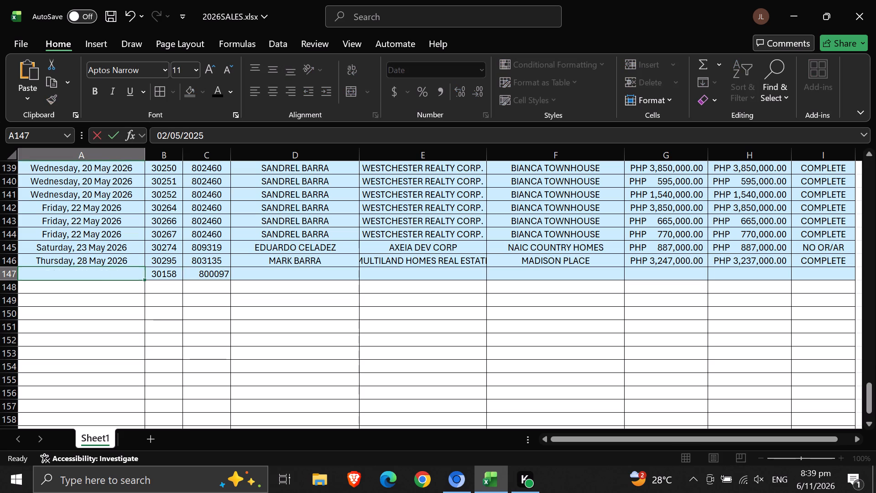
Enter the agent's first and last name in the HLC column of row 147.
{"action": "left_click", "coordinate": [303, 272]}
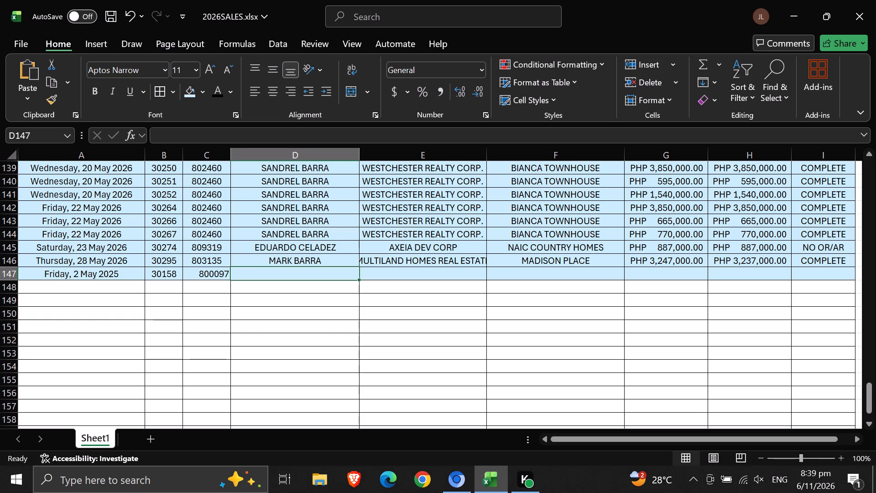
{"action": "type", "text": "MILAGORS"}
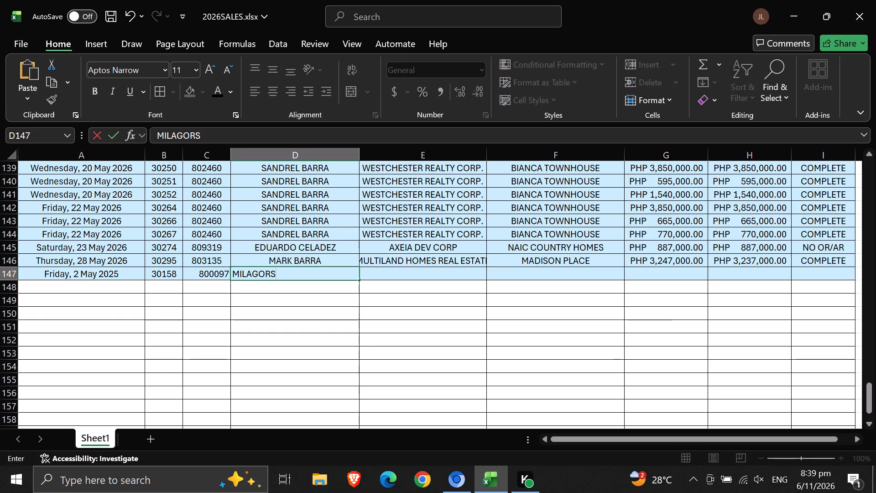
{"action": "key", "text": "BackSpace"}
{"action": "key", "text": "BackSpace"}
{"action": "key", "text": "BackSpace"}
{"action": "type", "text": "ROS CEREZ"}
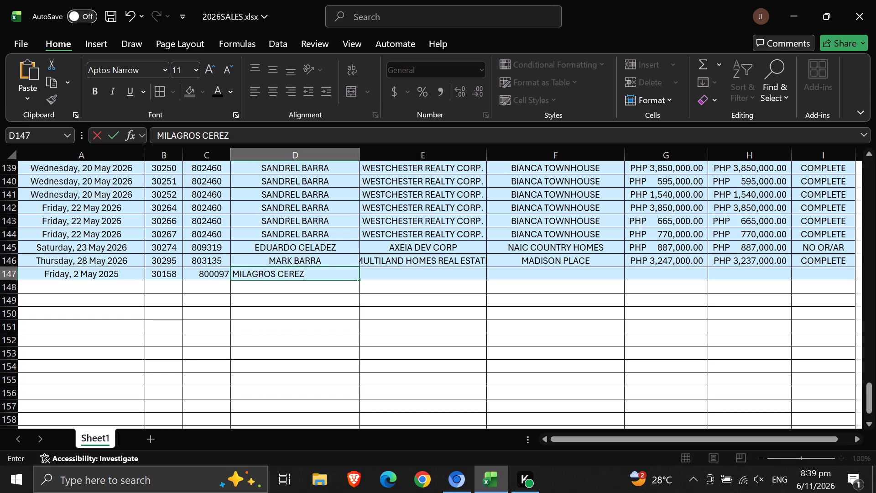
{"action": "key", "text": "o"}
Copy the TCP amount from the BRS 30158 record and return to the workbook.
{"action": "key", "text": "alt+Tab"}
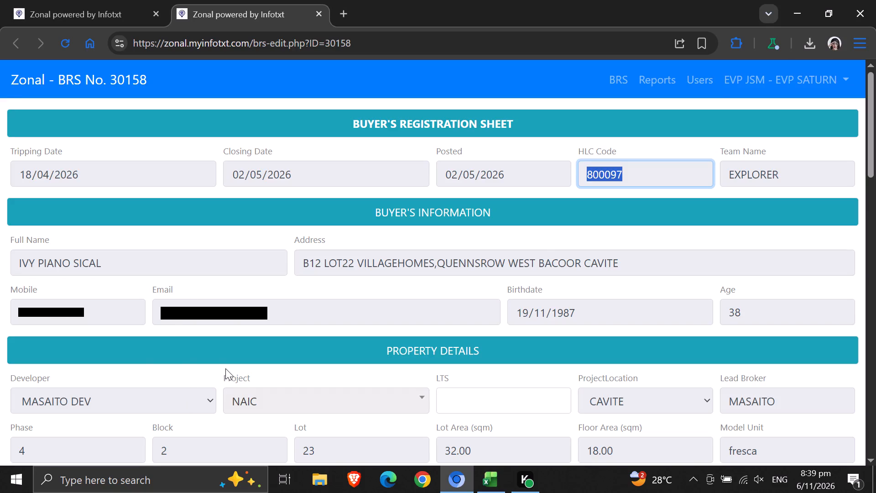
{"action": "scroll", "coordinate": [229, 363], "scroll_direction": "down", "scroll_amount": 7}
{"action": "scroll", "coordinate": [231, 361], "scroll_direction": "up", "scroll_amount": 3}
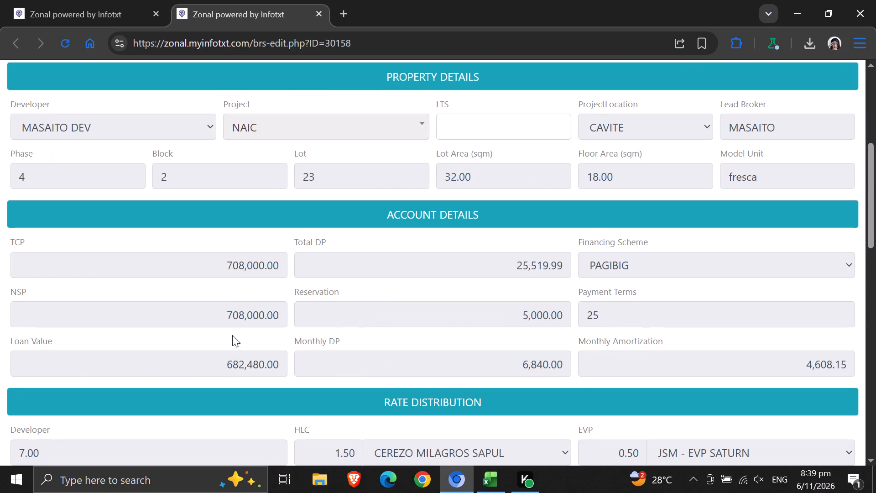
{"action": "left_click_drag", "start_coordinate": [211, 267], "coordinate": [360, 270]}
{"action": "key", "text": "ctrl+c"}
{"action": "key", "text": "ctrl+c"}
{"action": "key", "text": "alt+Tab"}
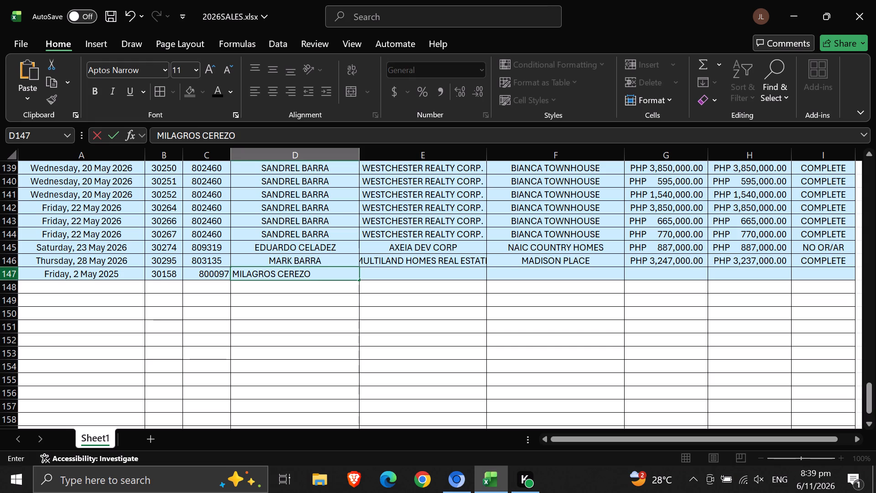
Move row 147 to row 128, above the Sunday, 3 May 2026 entry, by cutting and inserting it.
{"action": "left_click", "coordinate": [12, 274]}
{"action": "right_click", "coordinate": [12, 274]}
{"action": "left_click", "coordinate": [63, 41]}
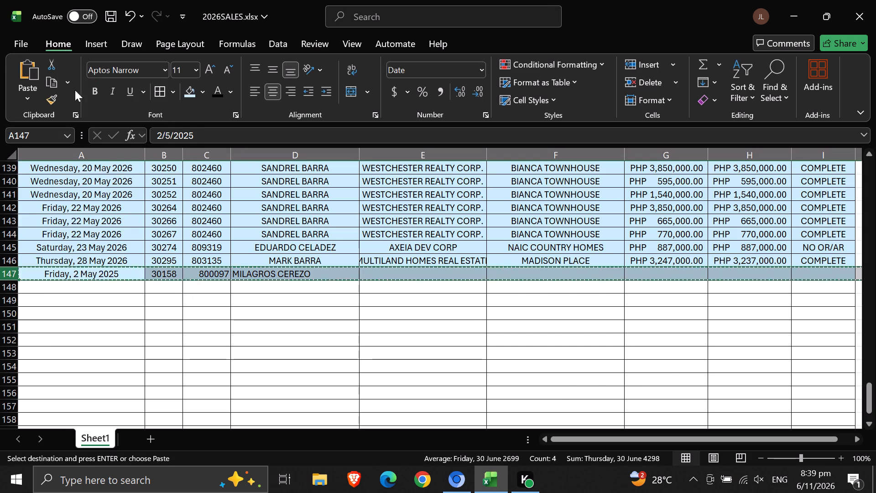
{"action": "scroll", "coordinate": [126, 210], "scroll_direction": "up", "scroll_amount": 5}
{"action": "left_click", "coordinate": [17, 219]}
{"action": "right_click", "coordinate": [17, 219]}
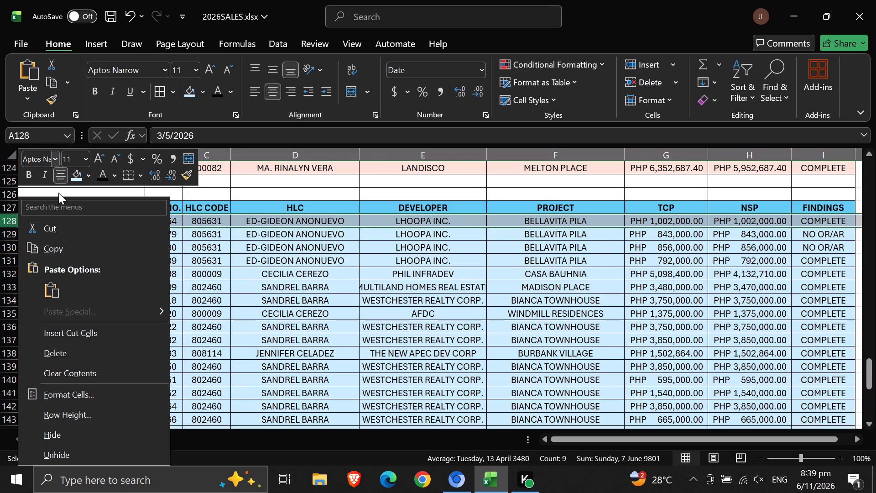
{"action": "left_click", "coordinate": [65, 337]}
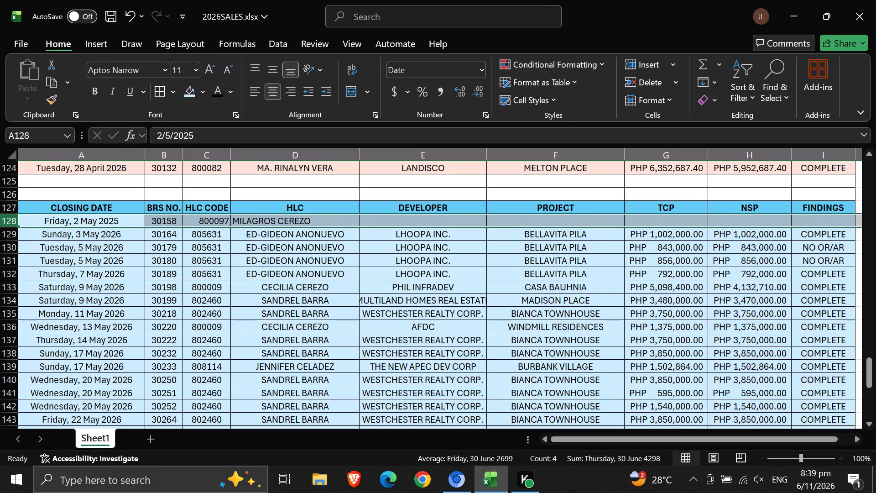
Enter MASAITO DEV as the developer and NAIC as the project in row 128.
{"action": "left_click", "coordinate": [401, 221]}
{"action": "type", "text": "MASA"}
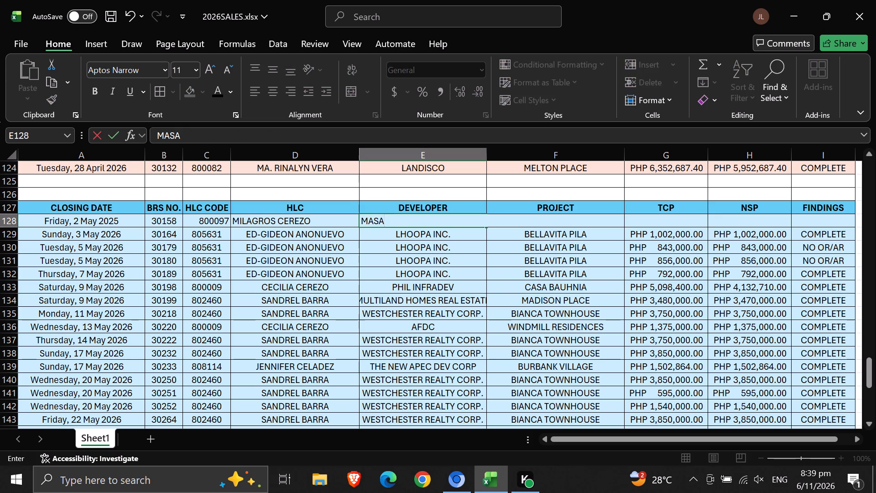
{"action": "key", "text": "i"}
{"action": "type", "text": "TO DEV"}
{"action": "left_click", "coordinate": [534, 220]}
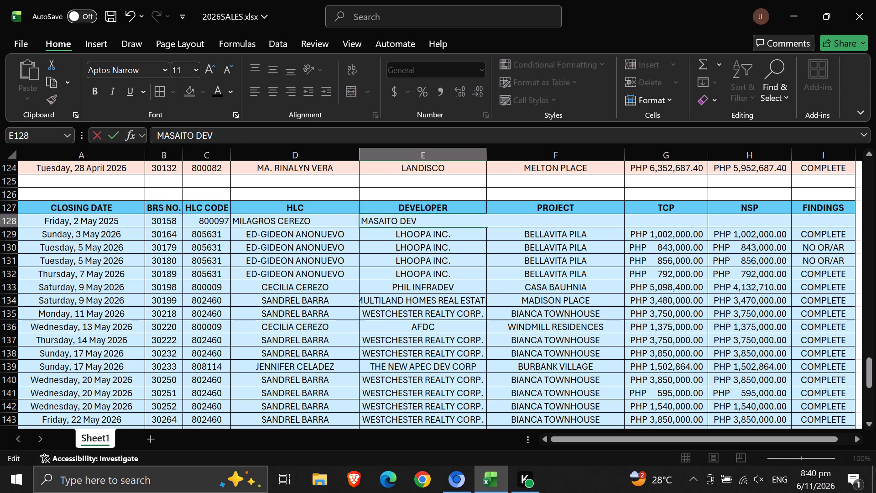
{"action": "key", "text": "Return"}
{"action": "left_click", "coordinate": [542, 218]}
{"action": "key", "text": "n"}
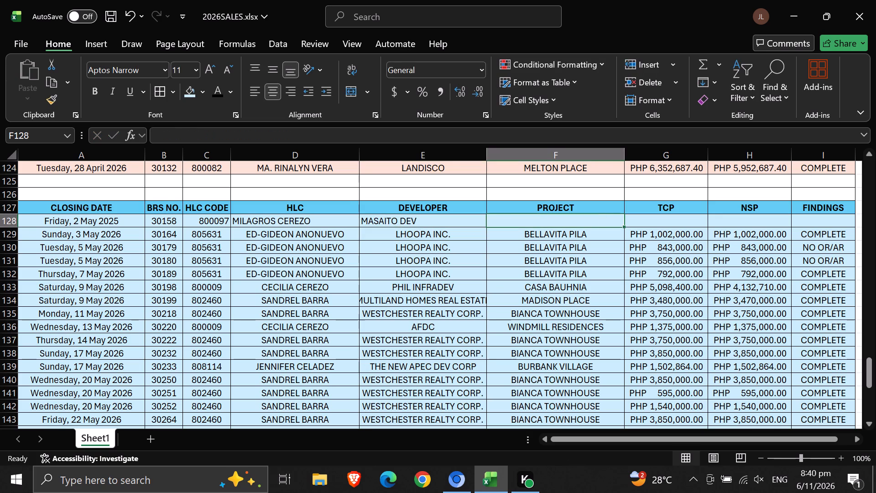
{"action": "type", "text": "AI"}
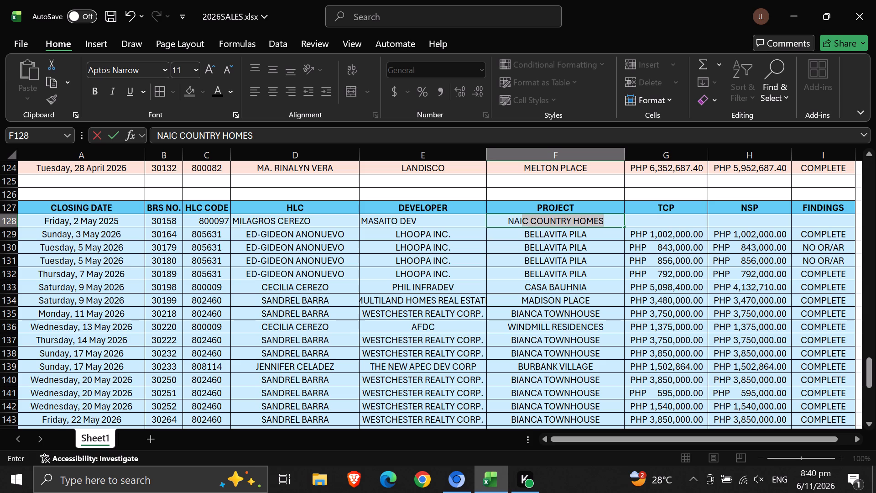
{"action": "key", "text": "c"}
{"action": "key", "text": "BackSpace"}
Copy the 708,000.00 TCP from the BRS 30158 record into the TCP and NSP columns of row 128.
{"action": "left_click", "coordinate": [653, 218]}
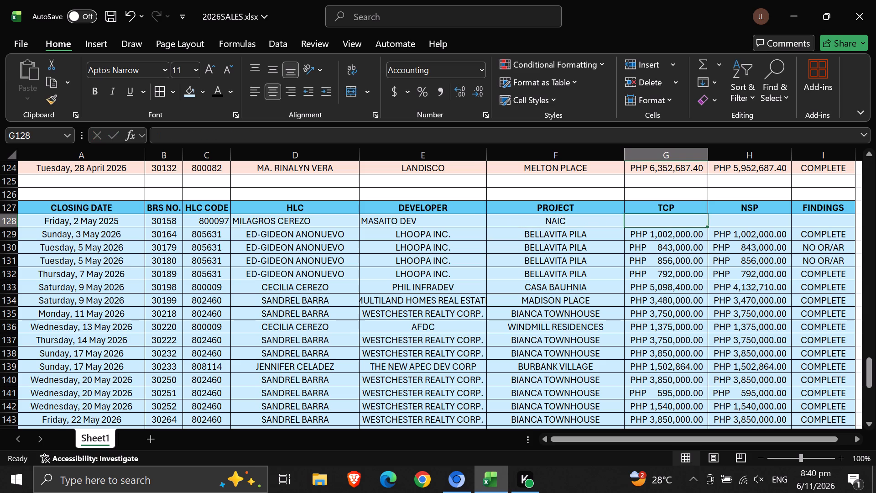
{"action": "key", "text": "ctrl+v"}
{"action": "key", "text": "alt+Tab"}
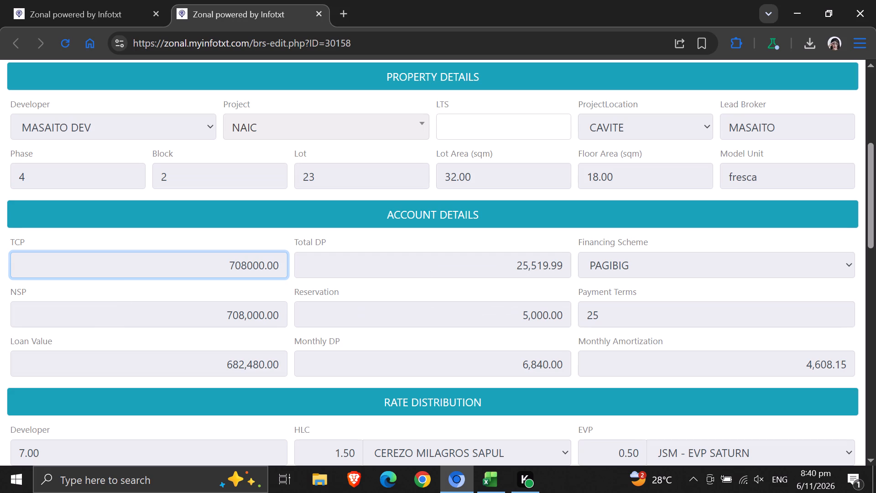
{"action": "left_click_drag", "start_coordinate": [212, 252], "coordinate": [362, 266]}
{"action": "key", "text": "ctrl+c"}
{"action": "key", "text": "alt+Tab"}
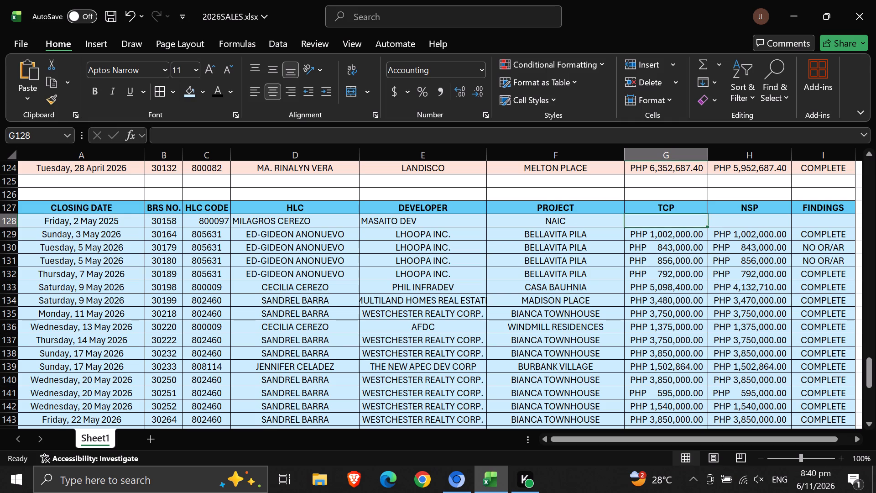
{"action": "left_click", "coordinate": [677, 222]}
{"action": "key", "text": "ctrl+v"}
{"action": "left_click", "coordinate": [730, 222]}
{"action": "key", "text": "ctrl+v"}
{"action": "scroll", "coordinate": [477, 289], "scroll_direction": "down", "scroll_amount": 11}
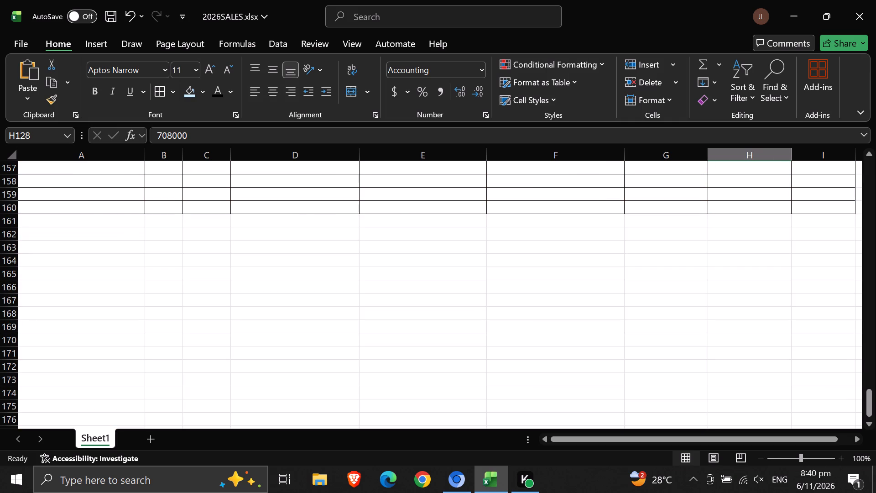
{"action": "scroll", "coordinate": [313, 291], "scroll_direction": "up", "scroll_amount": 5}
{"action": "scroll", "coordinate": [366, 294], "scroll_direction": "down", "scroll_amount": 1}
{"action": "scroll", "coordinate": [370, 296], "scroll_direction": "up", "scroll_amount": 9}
Check the two attachments of the BRS 30158 record and enter COMPLETE as the finding in row 128.
{"action": "key", "text": "alt+Tab"}
{"action": "scroll", "coordinate": [308, 330], "scroll_direction": "down", "scroll_amount": 6}
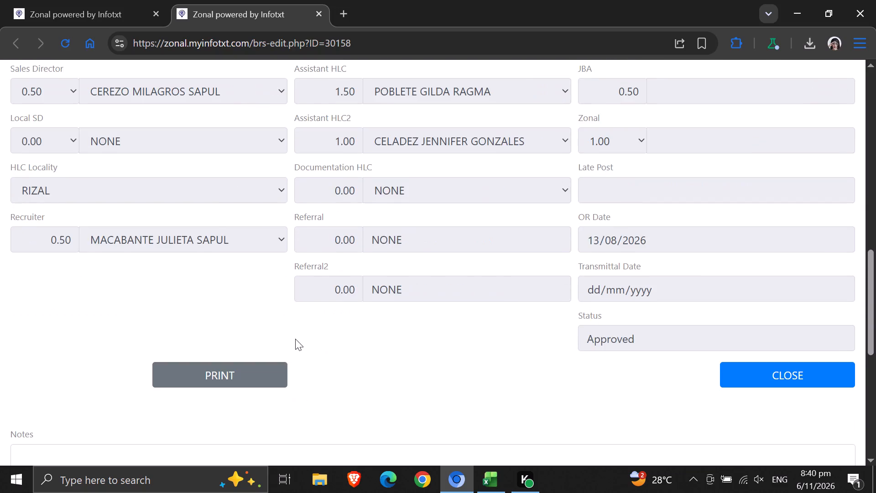
{"action": "scroll", "coordinate": [294, 339], "scroll_direction": "down", "scroll_amount": 5}
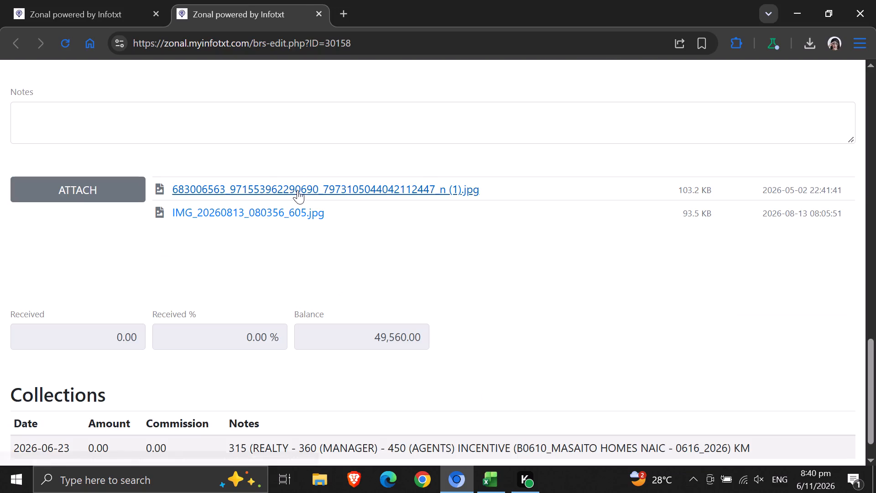
{"action": "left_click", "coordinate": [297, 190]}
{"action": "left_click", "coordinate": [480, 13]}
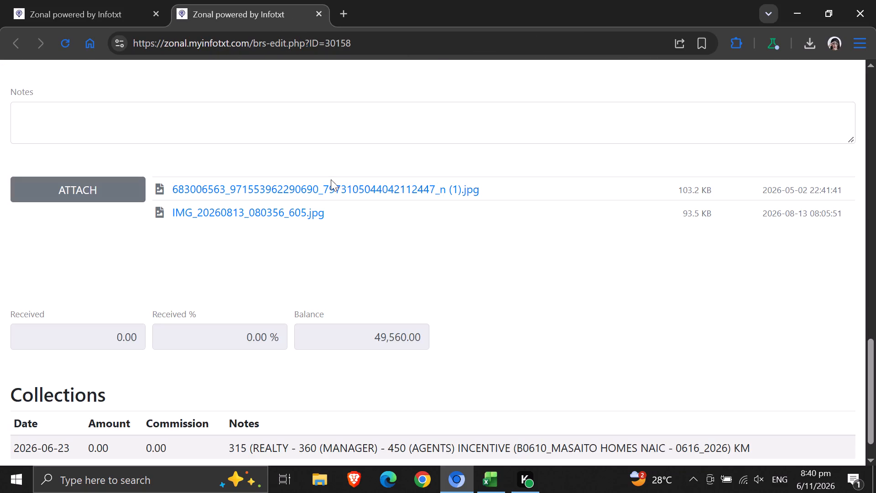
{"action": "left_click", "coordinate": [303, 207]}
{"action": "left_click", "coordinate": [482, 13]}
{"action": "key", "text": "alt+Tab"}
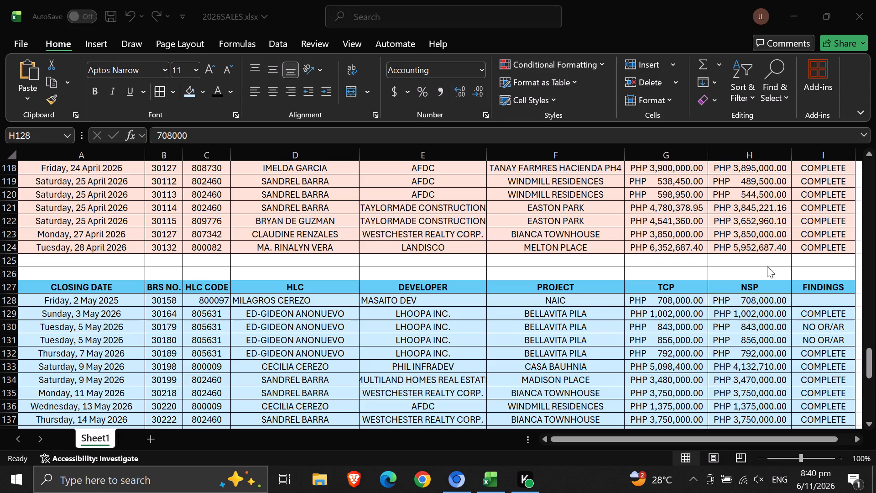
{"action": "left_click", "coordinate": [817, 302]}
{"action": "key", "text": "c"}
{"action": "left_click", "coordinate": [557, 361]}
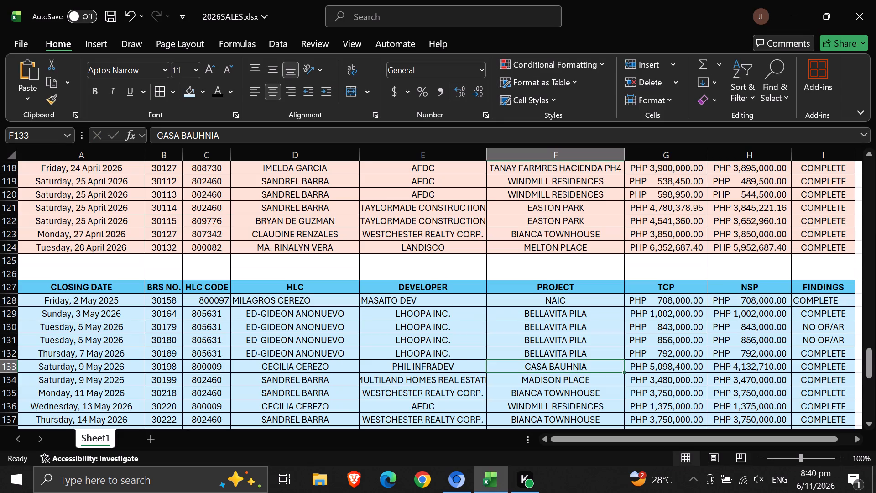
Close the BRS 30158 record, open BRS 30186 from the sales report and copy its HLC code.
{"action": "key", "text": "alt+Tab"}
{"action": "scroll", "coordinate": [215, 330], "scroll_direction": "down", "scroll_amount": 3}
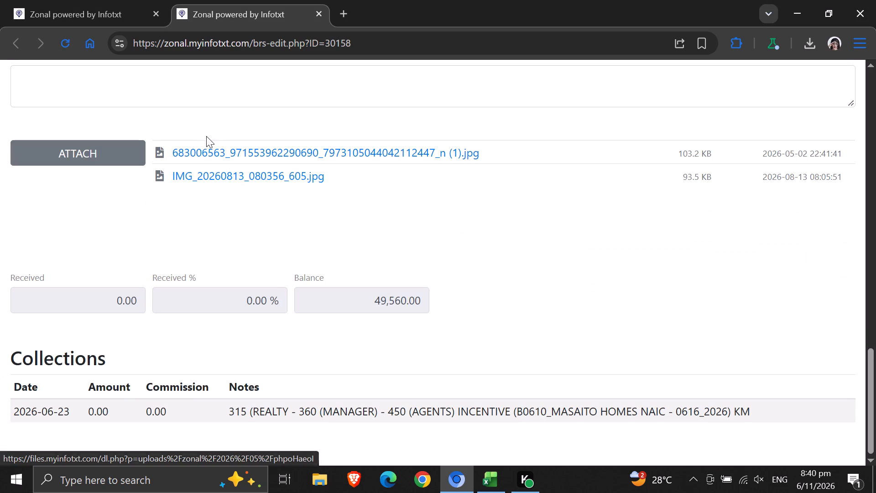
{"action": "left_click", "coordinate": [315, 12]}
{"action": "left_click", "coordinate": [170, 247]}
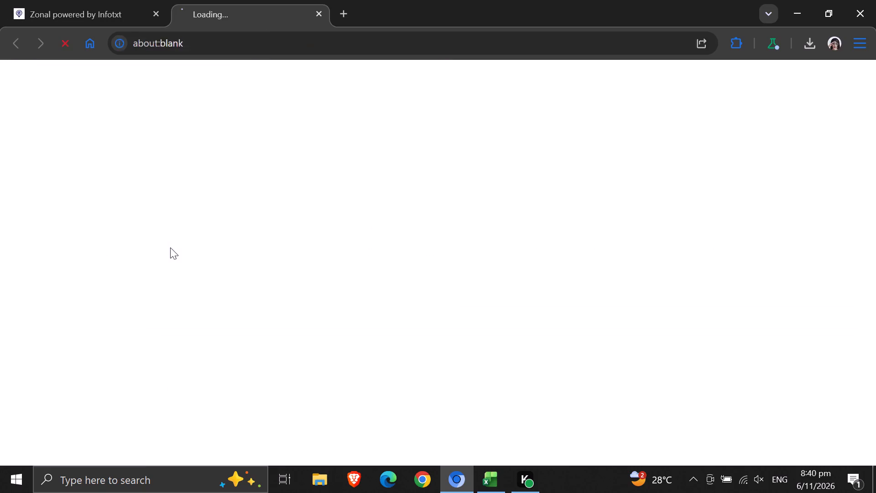
{"action": "left_click_drag", "start_coordinate": [660, 173], "coordinate": [494, 179]}
{"action": "key", "text": "ctrl+c"}
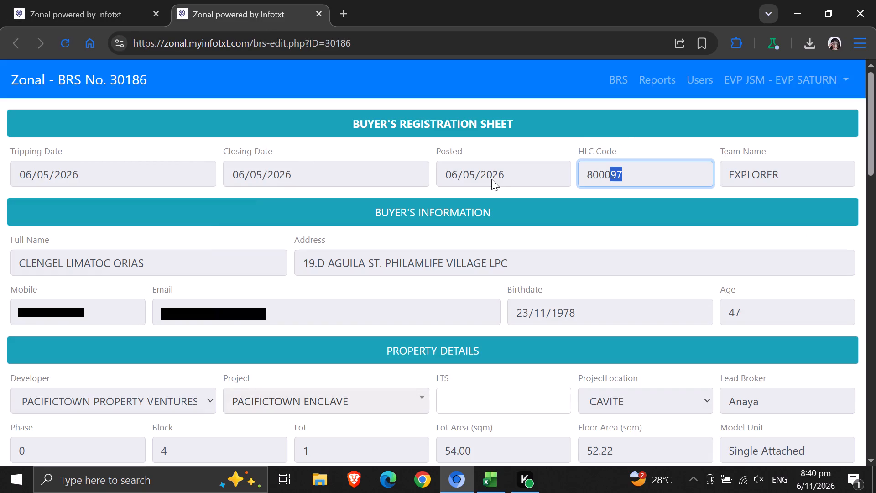
{"action": "key", "text": "ctrl+c"}
{"action": "key", "text": "ctrl+c"}
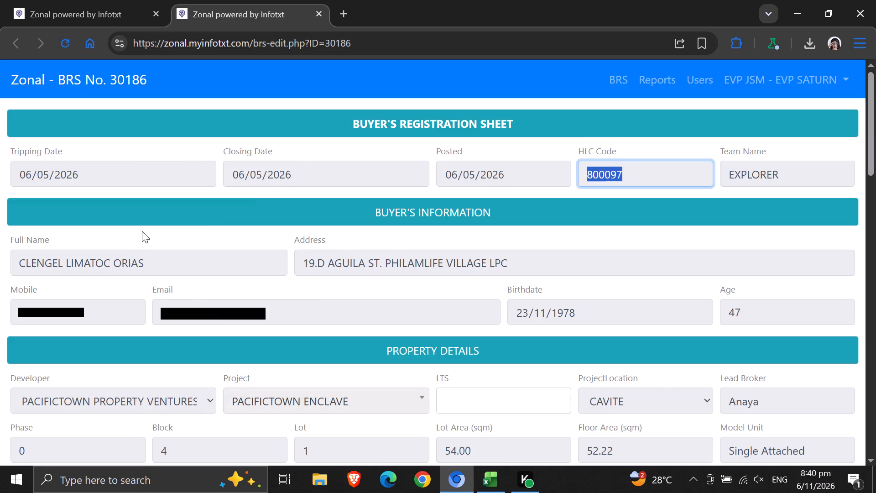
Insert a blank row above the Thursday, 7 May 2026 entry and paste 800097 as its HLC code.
{"action": "key", "text": "alt+Tab"}
{"action": "scroll", "coordinate": [90, 304], "scroll_direction": "down", "scroll_amount": 2}
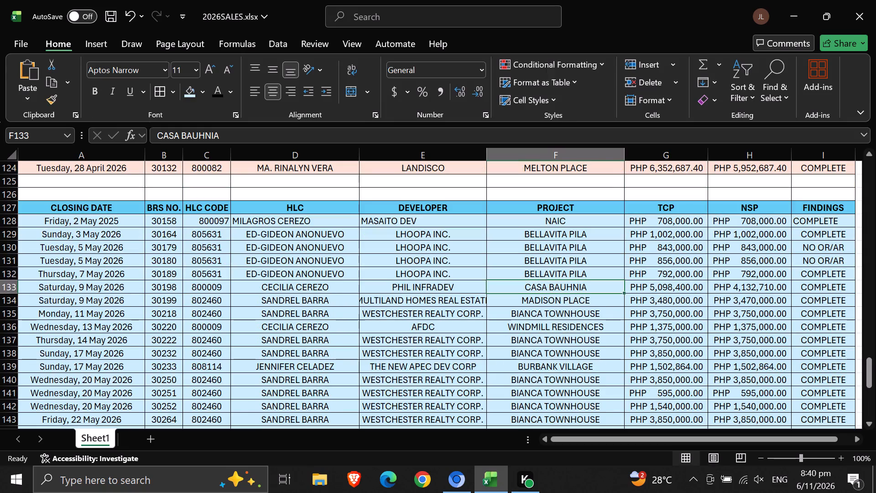
{"action": "left_click", "coordinate": [16, 275]}
{"action": "right_click", "coordinate": [16, 275]}
{"action": "left_click", "coordinate": [83, 147]}
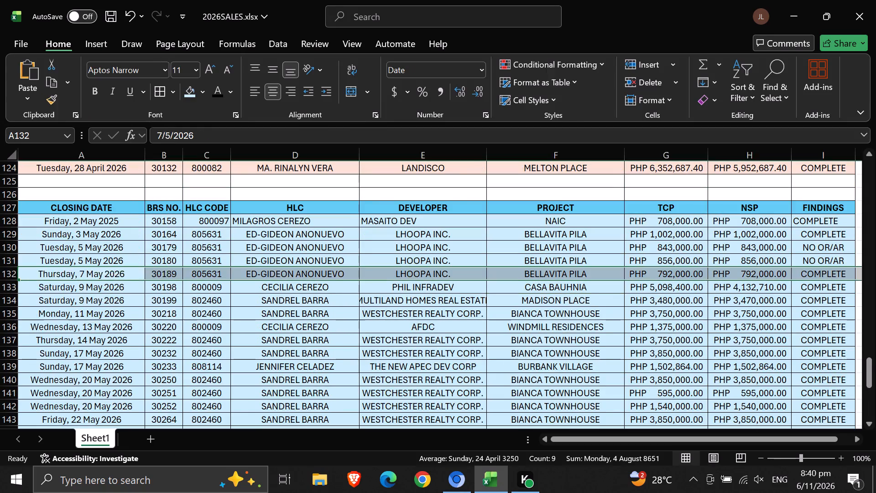
{"action": "left_click", "coordinate": [195, 274]}
{"action": "key", "text": "ctrl+v"}
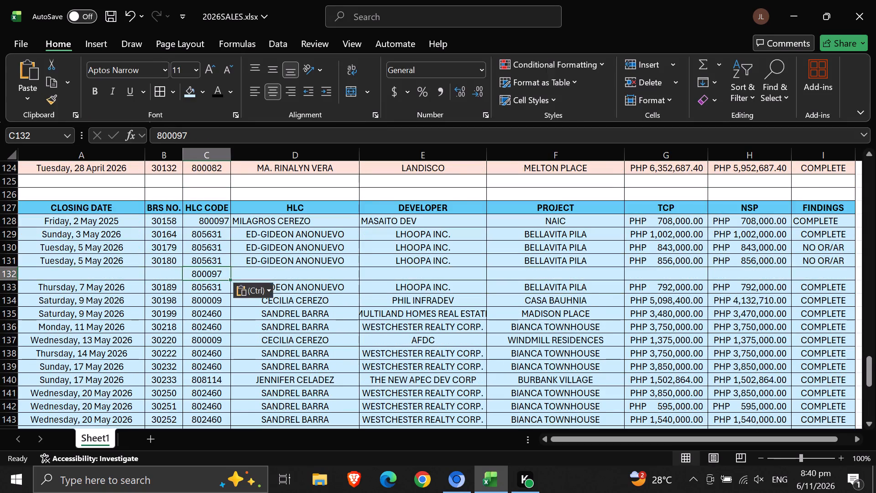
Copy the TCP amount from the BRS 30186 record and return to the workbook.
{"action": "key", "text": "alt+Tab"}
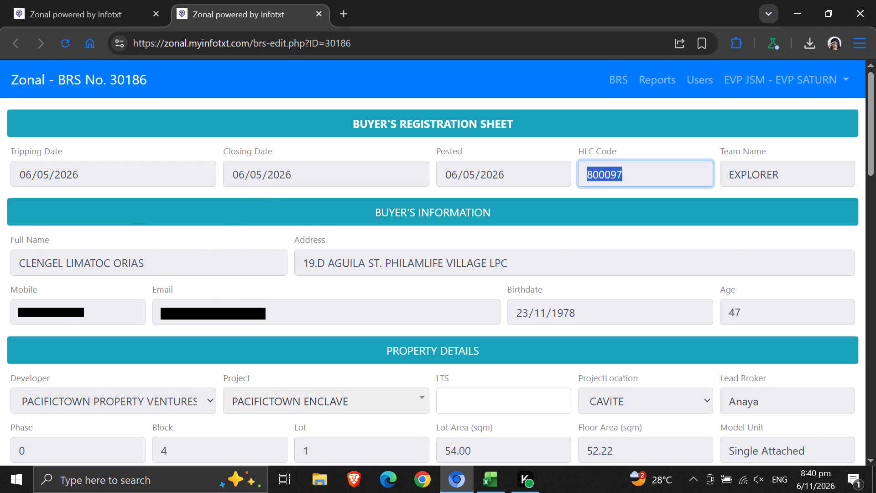
{"action": "scroll", "coordinate": [194, 337], "scroll_direction": "down", "scroll_amount": 3}
{"action": "left_click_drag", "start_coordinate": [191, 335], "coordinate": [381, 335]}
{"action": "key", "text": "ctrl+c"}
{"action": "key", "text": "alt+Tab"}
Fill row 132 with BRS number 30186, the same HLC name as row 128, and PACIFIC TOWN as the developer.
{"action": "left_click", "coordinate": [168, 272]}
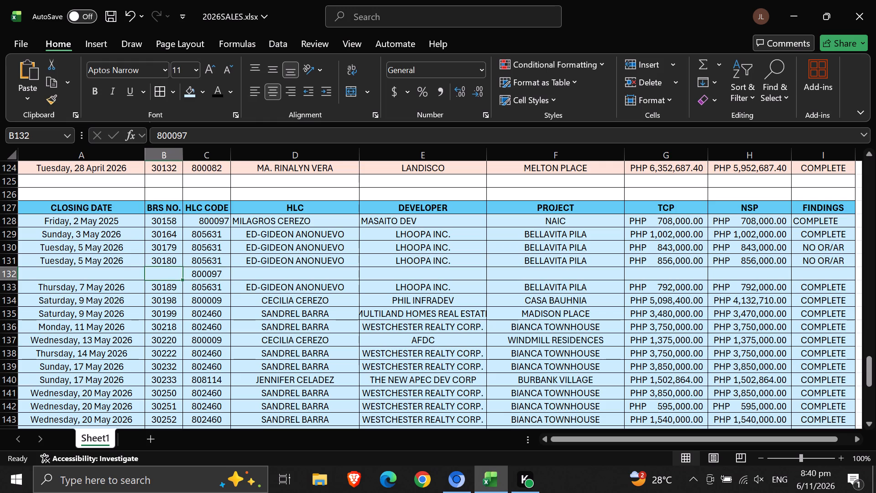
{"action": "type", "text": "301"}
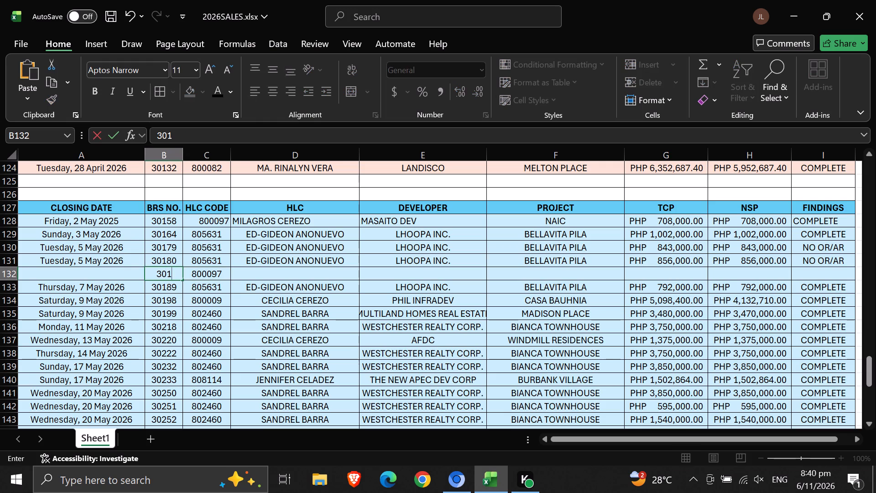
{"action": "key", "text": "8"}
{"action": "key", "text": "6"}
{"action": "left_click", "coordinate": [275, 276]}
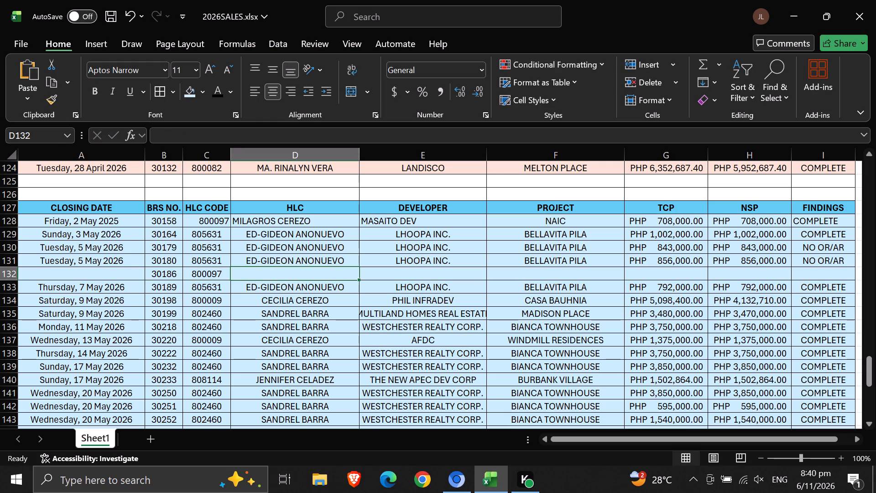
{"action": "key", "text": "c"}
{"action": "key", "text": "BackSpace"}
{"action": "key", "text": "BackSpace"}
{"action": "key", "text": "BackSpace"}
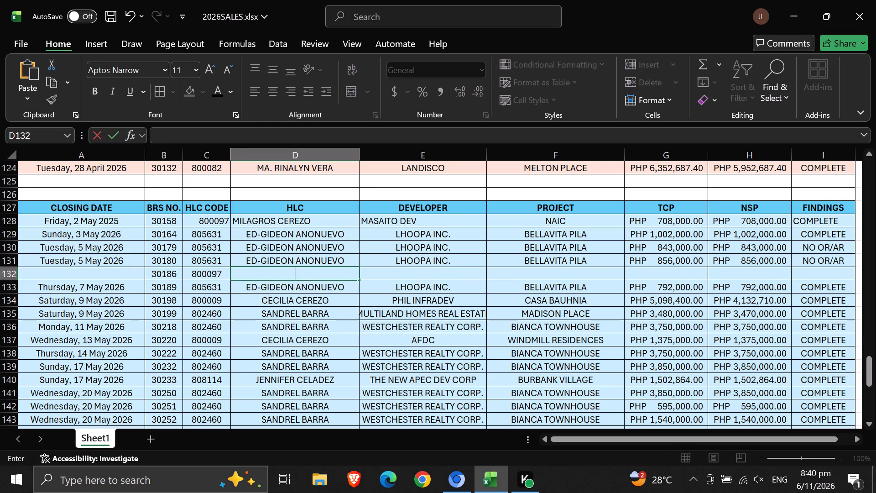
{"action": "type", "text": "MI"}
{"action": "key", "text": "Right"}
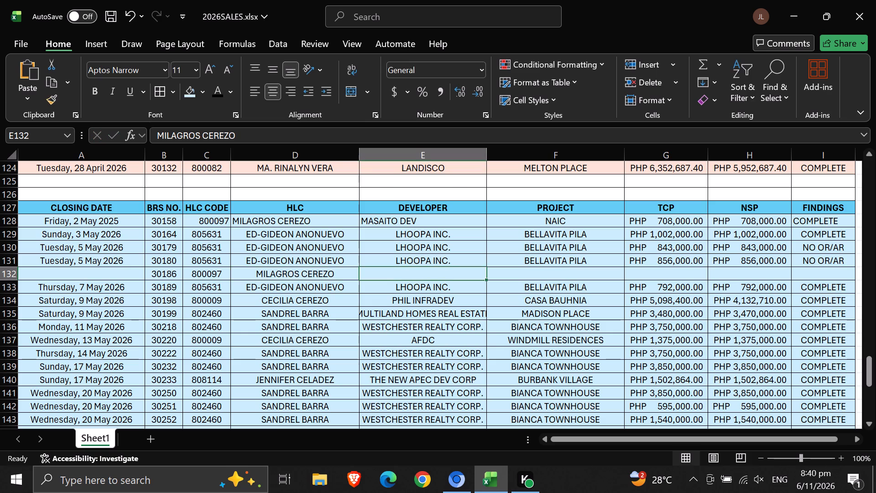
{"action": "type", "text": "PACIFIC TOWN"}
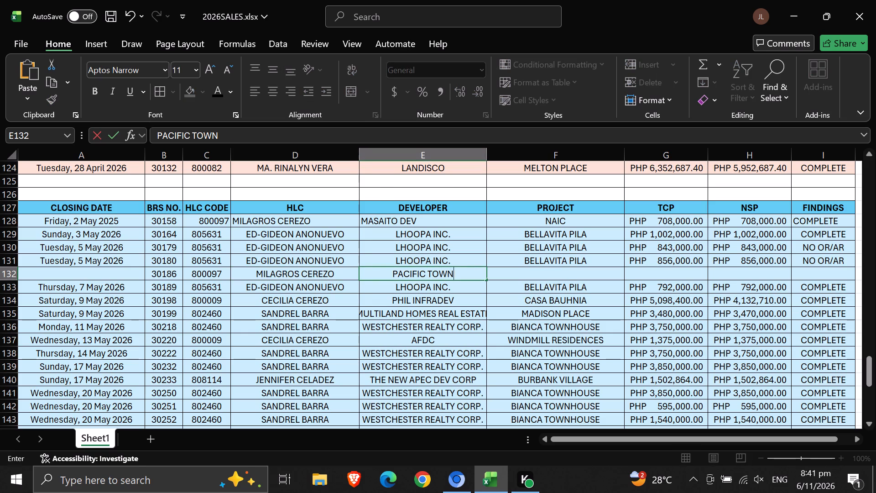
Paste the 3,040,000.00 TCP into row 132 and copy the NSP amount from the BRS 30186 record.
{"action": "left_click", "coordinate": [651, 271]}
{"action": "key", "text": "ctrl+v"}
{"action": "key", "text": "alt+Tab"}
{"action": "left_click_drag", "start_coordinate": [203, 384], "coordinate": [224, 384]}
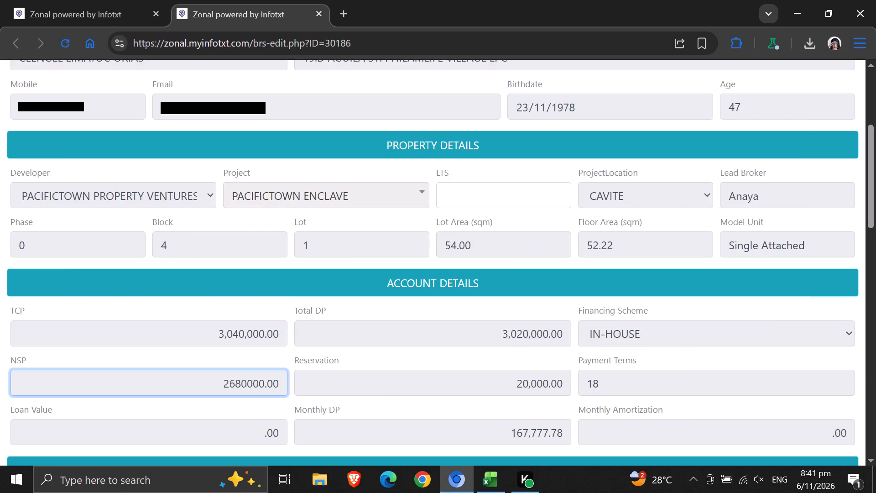
{"action": "left_click_drag", "start_coordinate": [224, 384], "coordinate": [384, 396]}
{"action": "key", "text": "ctrl+c"}
{"action": "key", "text": "alt+Tab"}
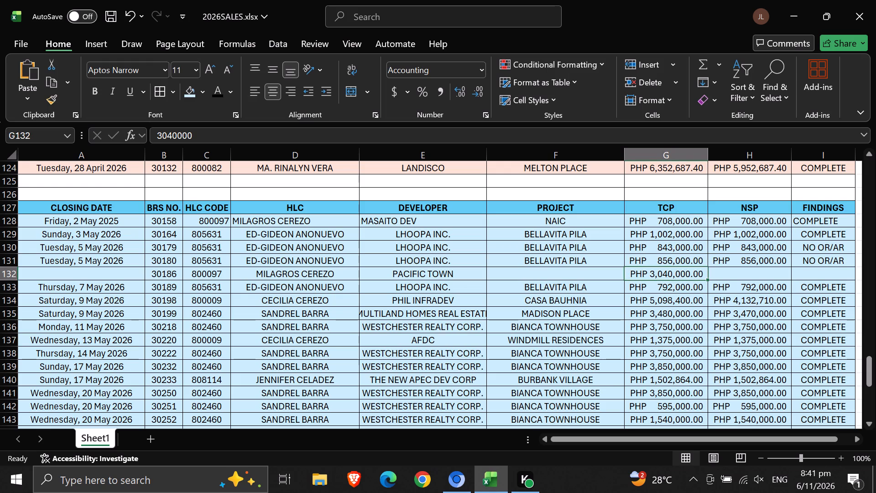
Change the developer in row 132 to PACIFICTOWN PROPERTY.
{"action": "double_click", "coordinate": [427, 274]}
{"action": "double_click", "coordinate": [428, 275]}
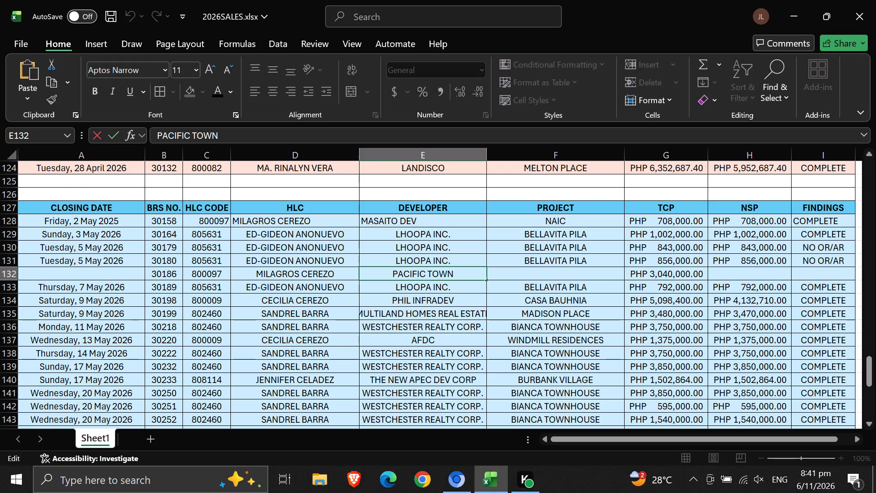
{"action": "left_click", "coordinate": [431, 275]}
{"action": "key", "text": "Left"}
{"action": "key", "text": "BackSpace"}
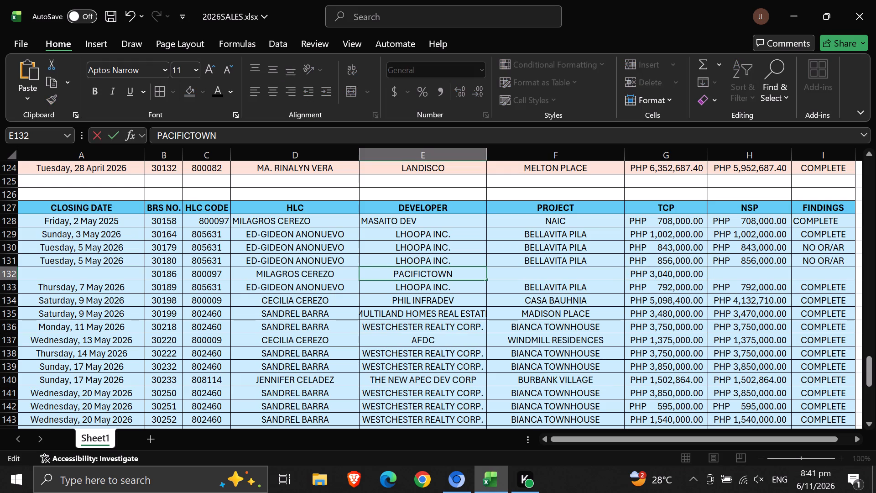
{"action": "key", "text": "Right"}
{"action": "key", "text": "Right"}
{"action": "key", "text": "Right"}
{"action": "key", "text": "Right"}
{"action": "key", "text": "Right"}
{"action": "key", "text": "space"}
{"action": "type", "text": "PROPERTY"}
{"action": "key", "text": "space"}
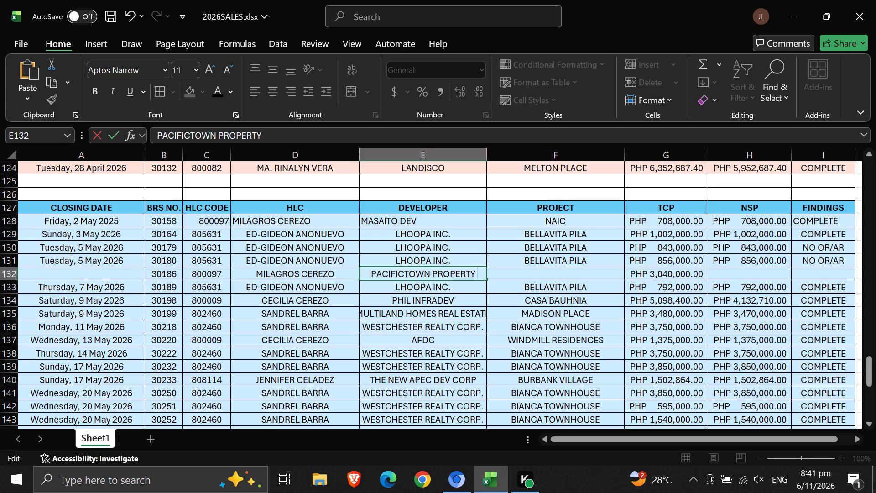
Enter PACIFICTOWN ENCLAVE as the project in row 132.
{"action": "left_click", "coordinate": [560, 274]}
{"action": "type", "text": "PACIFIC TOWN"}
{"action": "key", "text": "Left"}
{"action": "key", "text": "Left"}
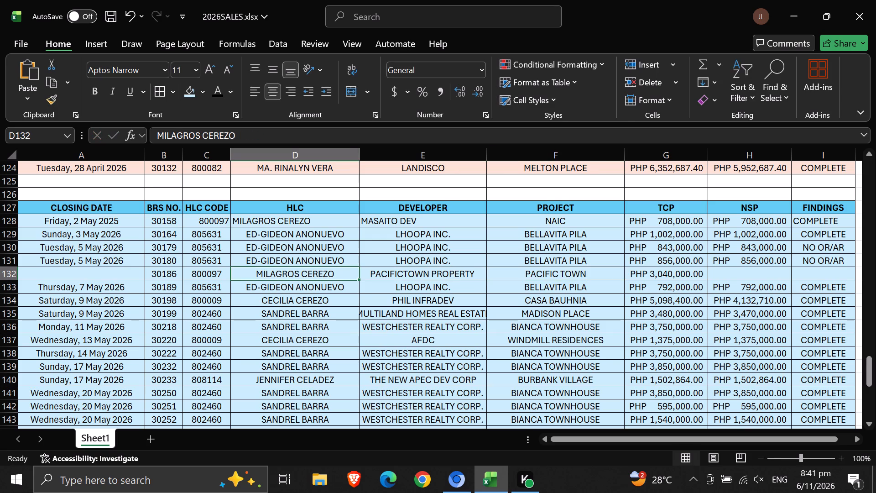
{"action": "double_click", "coordinate": [564, 274]}
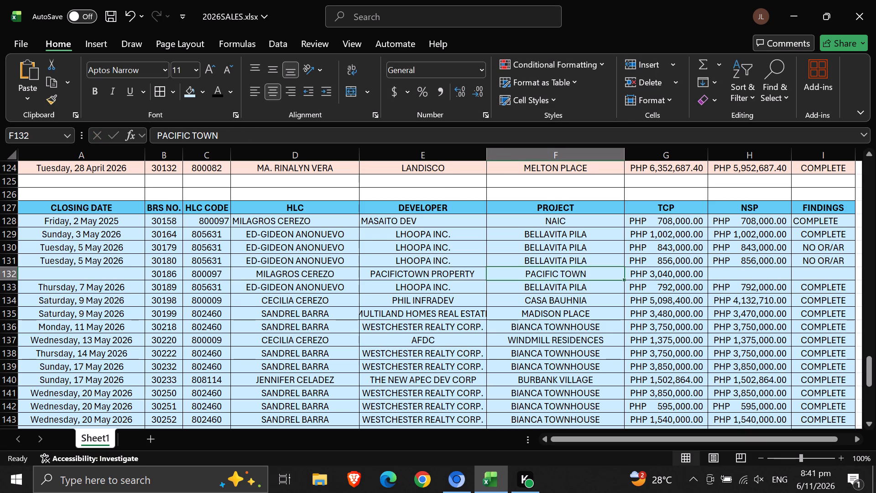
{"action": "left_click", "coordinate": [561, 274]}
{"action": "key", "text": "BackSpace"}
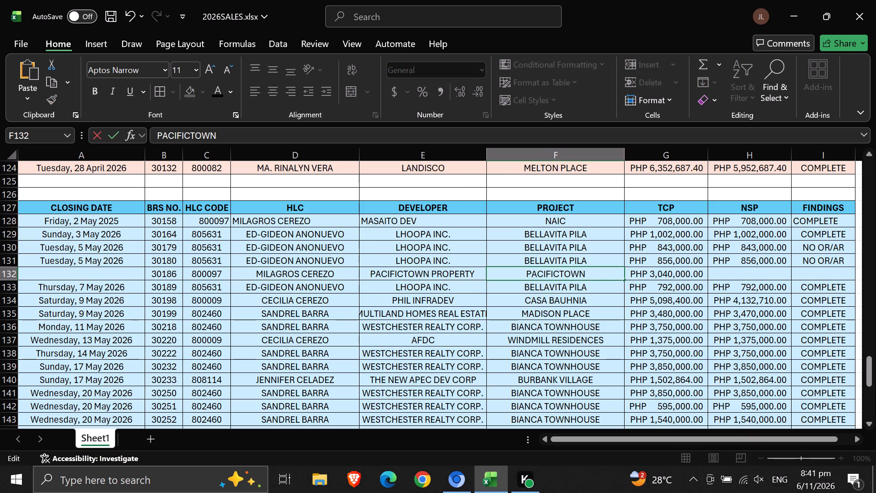
{"action": "left_click", "coordinate": [606, 270]}
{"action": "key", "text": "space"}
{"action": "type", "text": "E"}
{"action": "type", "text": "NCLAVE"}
{"action": "left_click", "coordinate": [662, 284]}
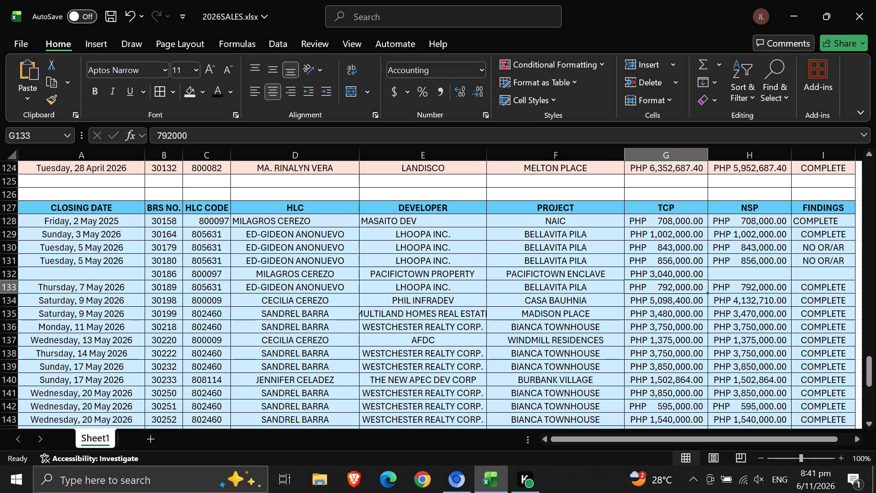
Paste the copied 2,680,000.00 NSP into row 132.
{"action": "left_click", "coordinate": [736, 274]}
{"action": "key", "text": "ctrl+v"}
Check the developer name in the BRS 30186 record and extend row 132's developer to PACIFICTOWN PROPERTY VENTURES.
{"action": "key", "text": "alt+Tab"}
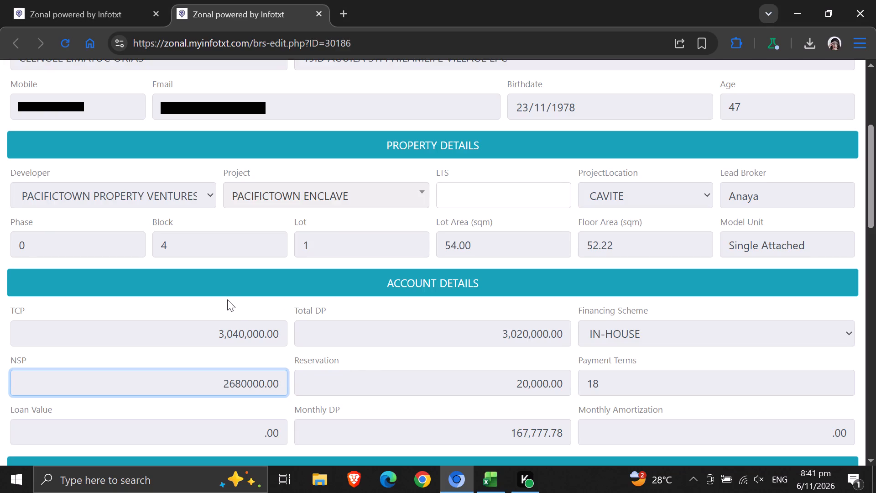
{"action": "key", "text": "alt+Tab"}
{"action": "double_click", "coordinate": [477, 274]}
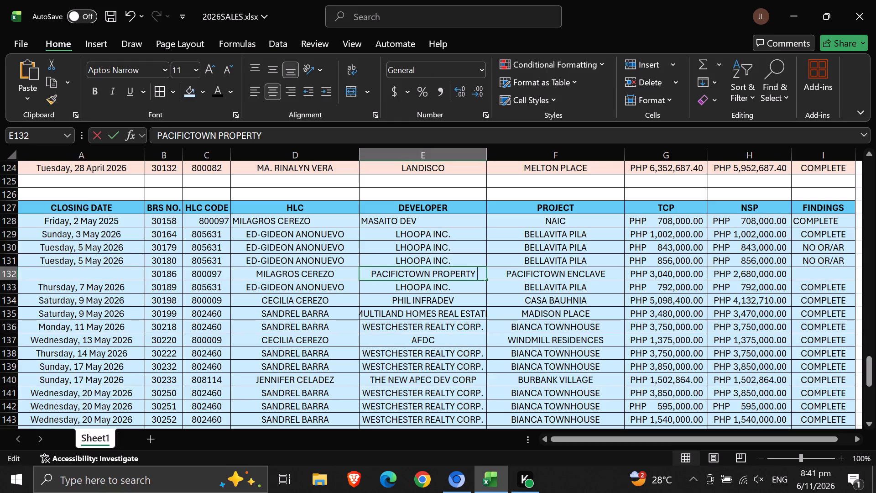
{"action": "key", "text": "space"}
{"action": "key", "text": "BackSpace"}
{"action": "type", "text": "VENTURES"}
{"action": "left_click", "coordinate": [584, 341]}
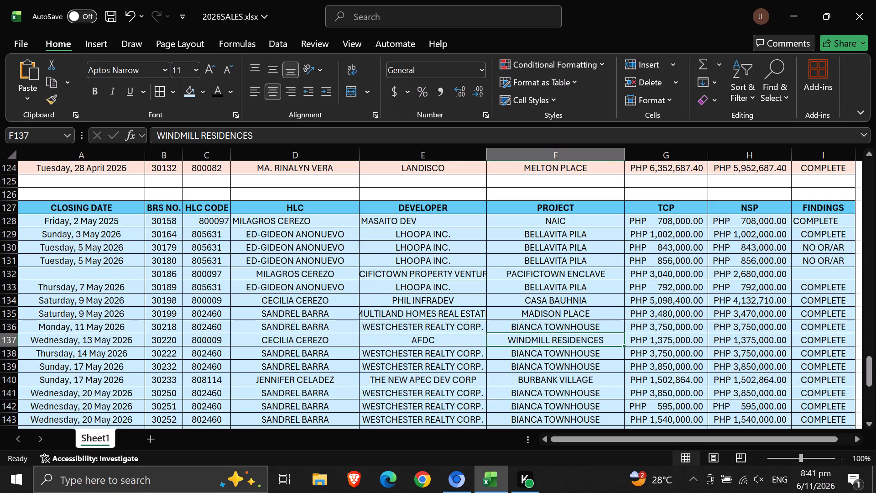
Check the attachment list of the BRS 30186 record and enter COMPLETE as the finding in row 132.
{"action": "key", "text": "alt+Tab"}
{"action": "scroll", "coordinate": [475, 351], "scroll_direction": "down", "scroll_amount": 10}
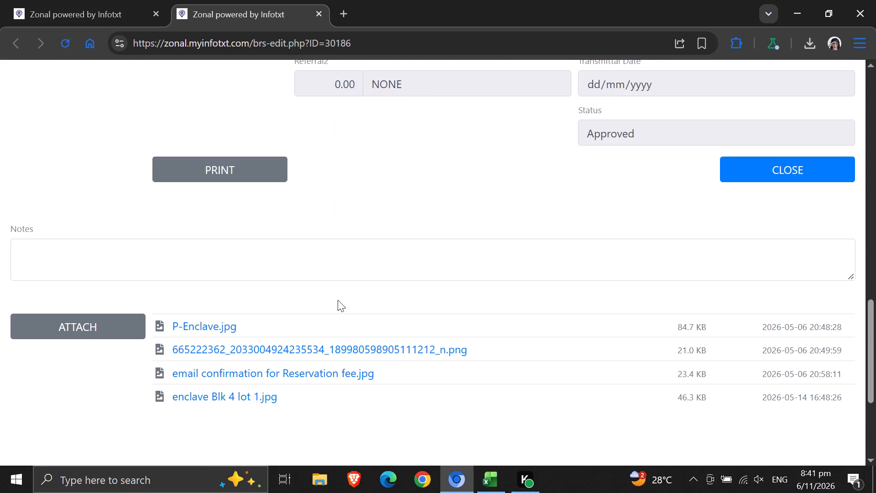
{"action": "key", "text": "alt+Tab"}
{"action": "left_click", "coordinate": [816, 275]}
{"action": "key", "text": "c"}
{"action": "left_click", "coordinate": [582, 323]}
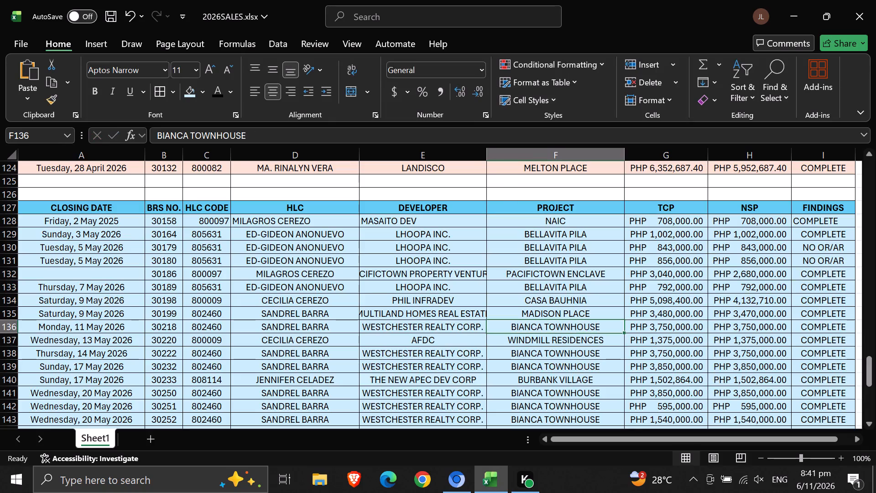
Enter 06/05/2026 as the closing date of the BRS 30186 entry in row 132.
{"action": "key", "text": "alt+Tab"}
{"action": "scroll", "coordinate": [384, 282], "scroll_direction": "up", "scroll_amount": 15}
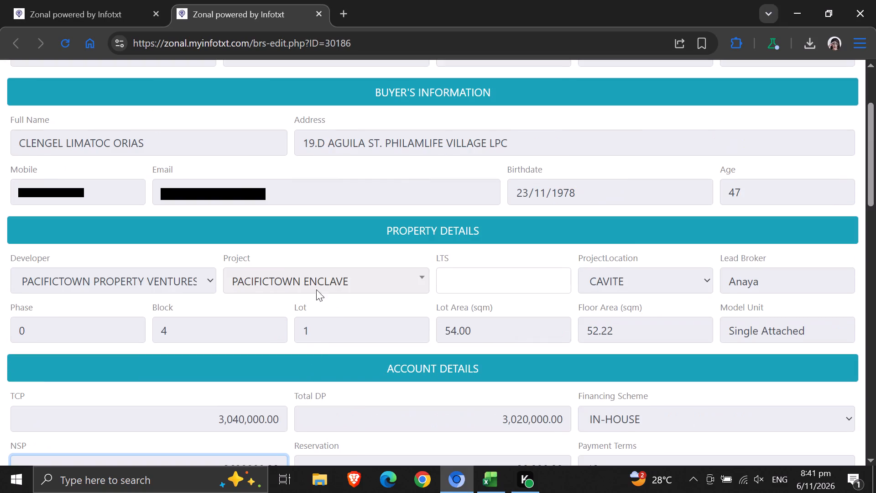
{"action": "key", "text": "alt+Tab"}
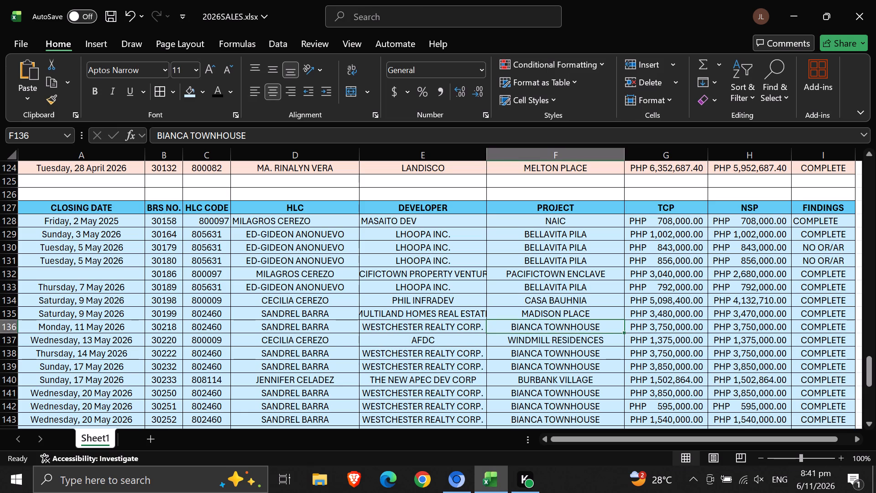
{"action": "left_click", "coordinate": [95, 274]}
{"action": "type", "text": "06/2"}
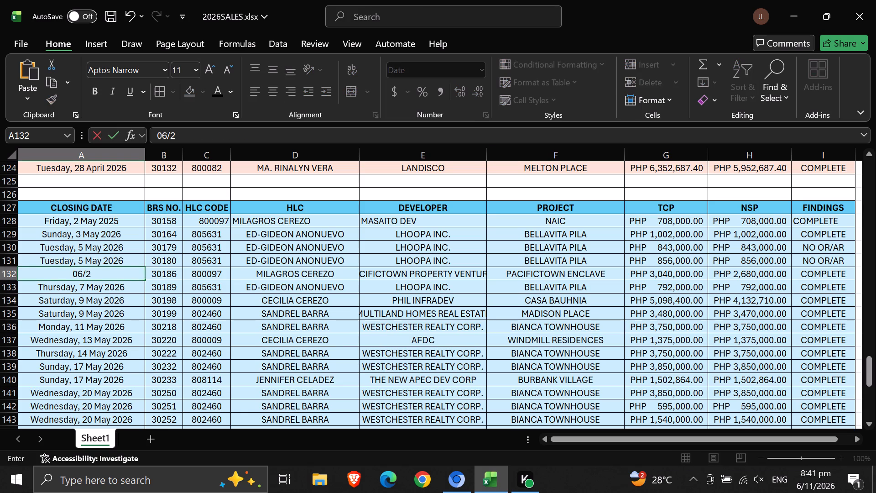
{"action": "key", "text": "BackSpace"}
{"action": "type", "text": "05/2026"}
{"action": "left_click", "coordinate": [257, 348]}
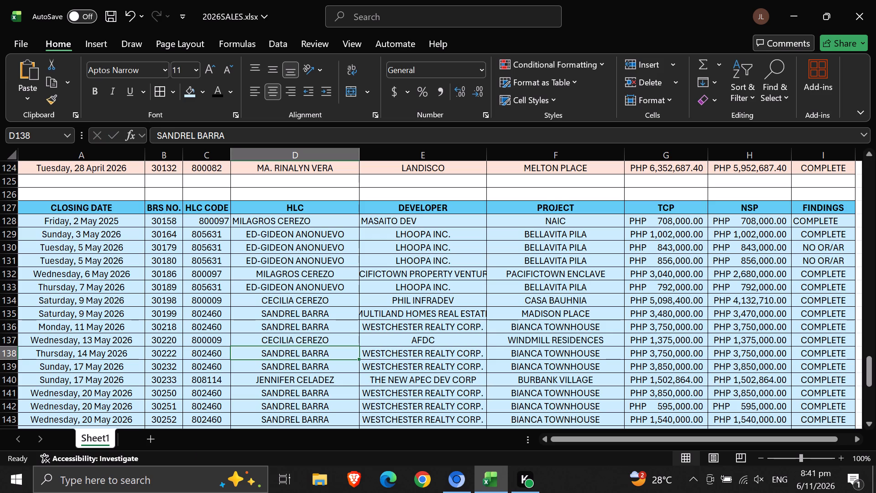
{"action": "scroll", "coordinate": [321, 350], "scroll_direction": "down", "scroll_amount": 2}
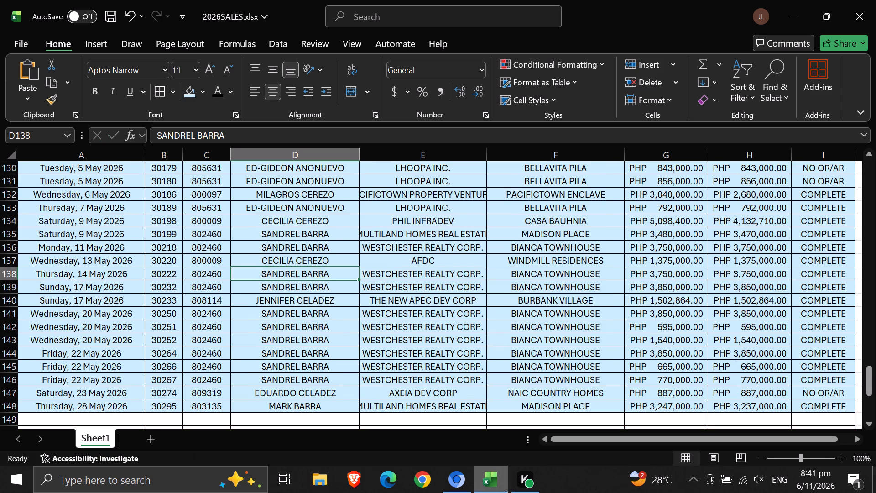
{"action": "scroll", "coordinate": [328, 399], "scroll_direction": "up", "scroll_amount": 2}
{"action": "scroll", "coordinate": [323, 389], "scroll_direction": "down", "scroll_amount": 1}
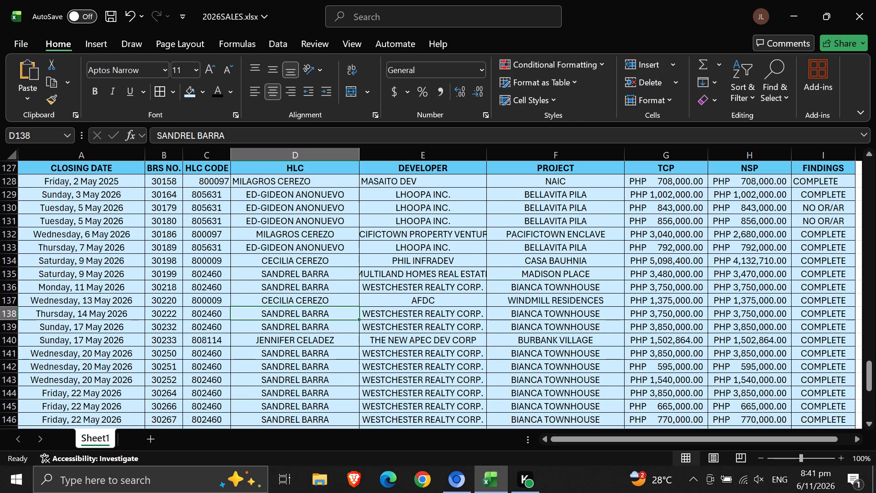
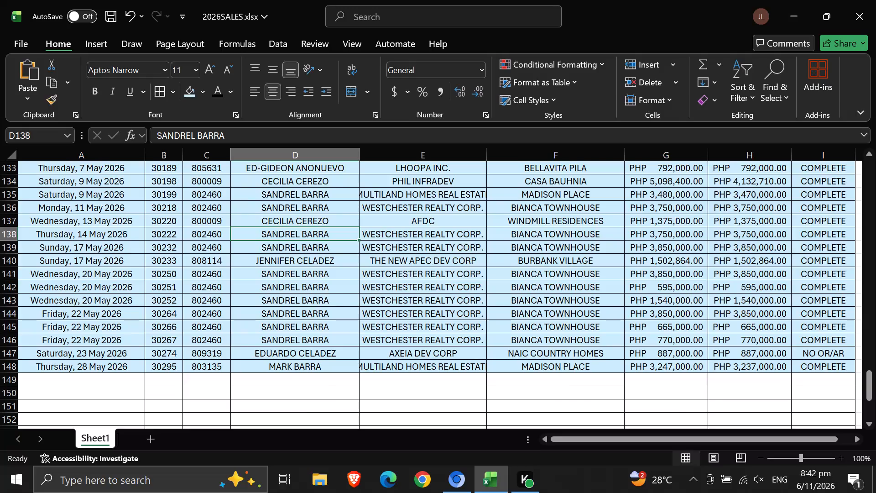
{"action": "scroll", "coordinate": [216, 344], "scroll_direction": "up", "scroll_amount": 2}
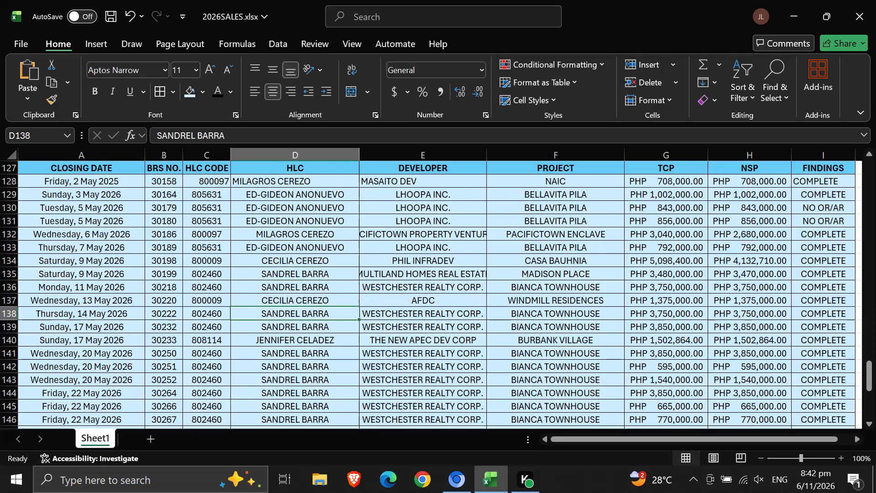
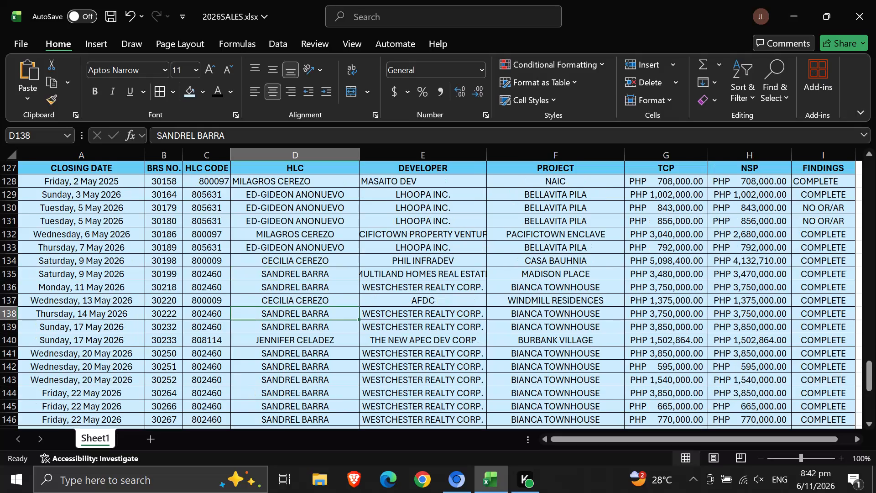
Switch to Thorium and close the finished BRS 30186 record to return to the May sales report.
{"action": "left_click", "coordinate": [469, 475]}
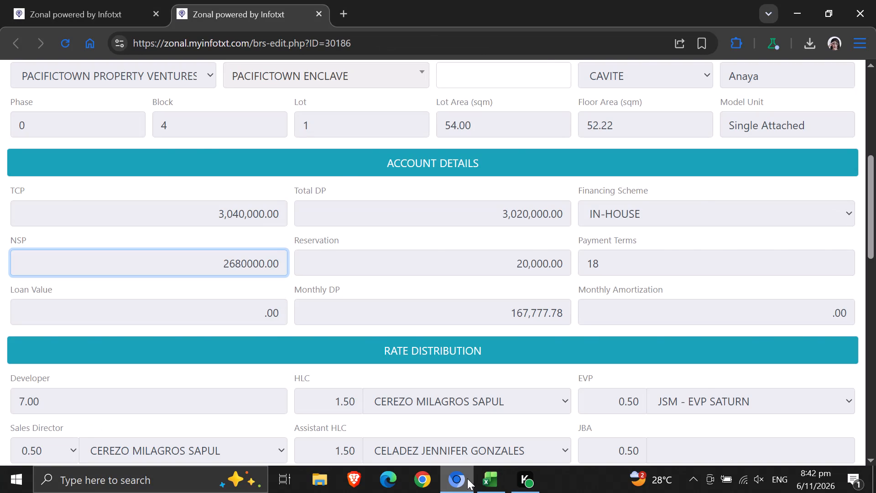
{"action": "left_click", "coordinate": [467, 478]}
{"action": "left_click", "coordinate": [452, 477]}
{"action": "left_click", "coordinate": [319, 15]}
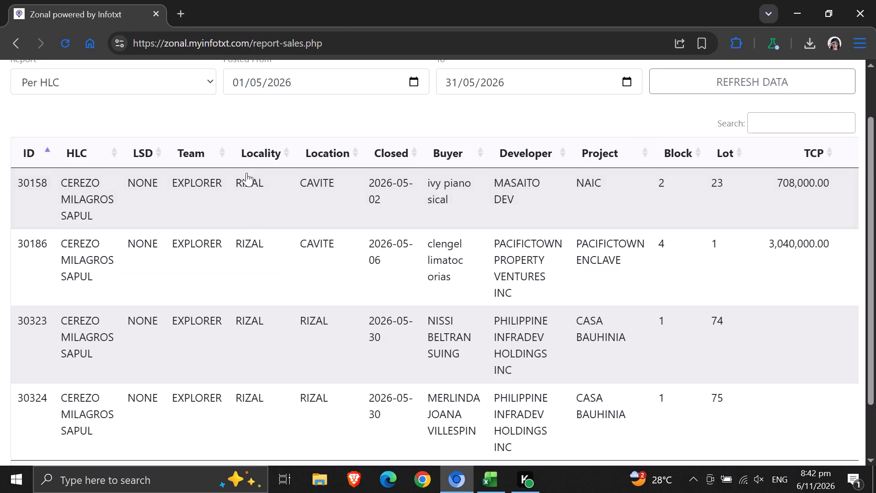
Open BRS record 30323 from the report and copy its HLC code into the first empty row, 149, of the 2026SALES workbook.
{"action": "left_click", "coordinate": [260, 347]}
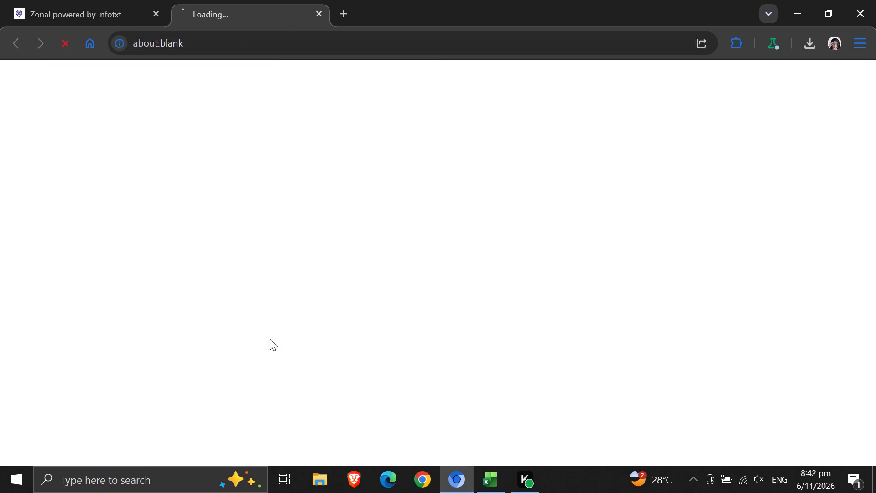
{"action": "scroll", "coordinate": [293, 233], "scroll_direction": "up", "scroll_amount": 2}
{"action": "left_click_drag", "start_coordinate": [643, 183], "coordinate": [471, 176]}
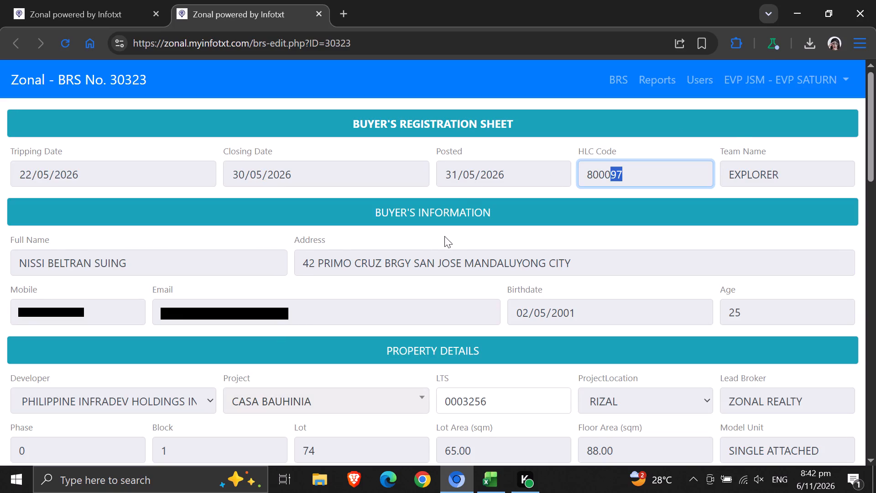
{"action": "key", "text": "ctrl+c"}
{"action": "key", "text": "ctrl+c"}
{"action": "key", "text": "alt+Tab"}
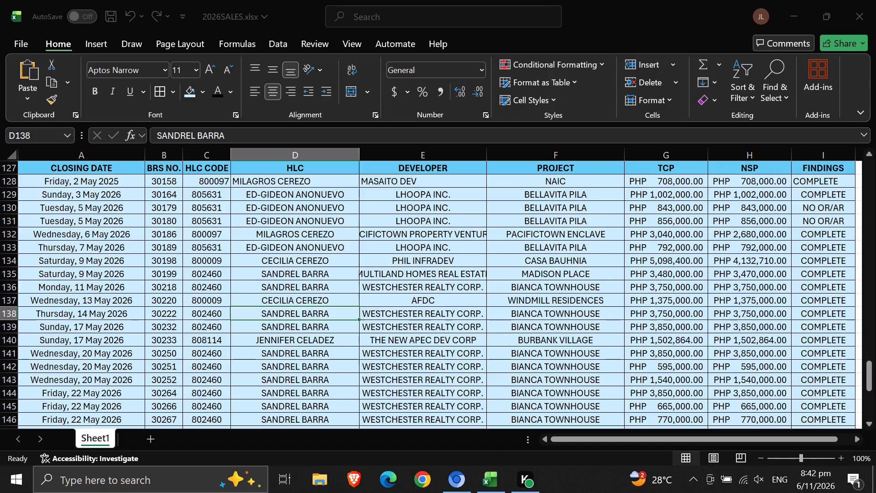
{"action": "scroll", "coordinate": [119, 365], "scroll_direction": "down", "scroll_amount": 3}
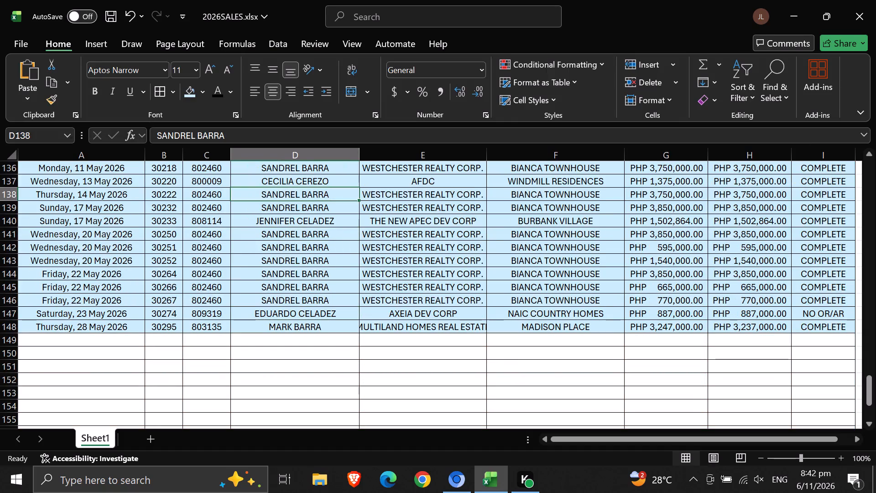
{"action": "left_click", "coordinate": [54, 343]}
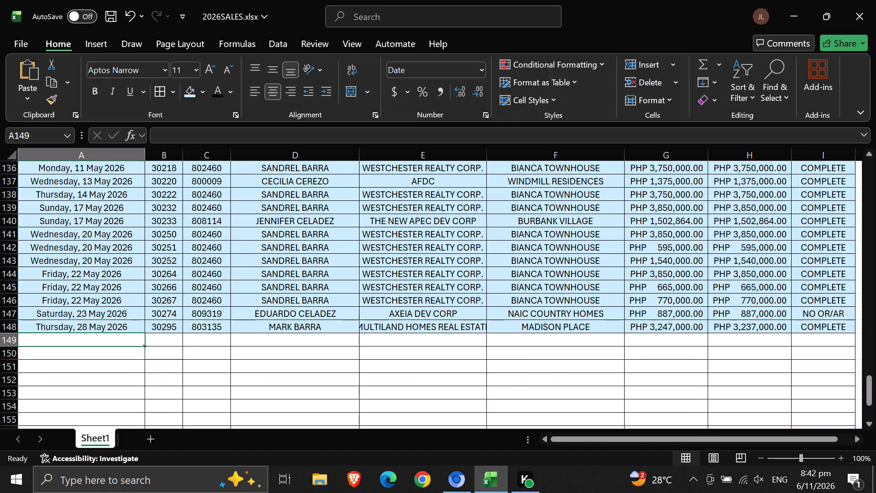
{"action": "left_click", "coordinate": [210, 342]}
{"action": "key", "text": "ctrl+v"}
{"action": "key", "text": "alt+Tab"}
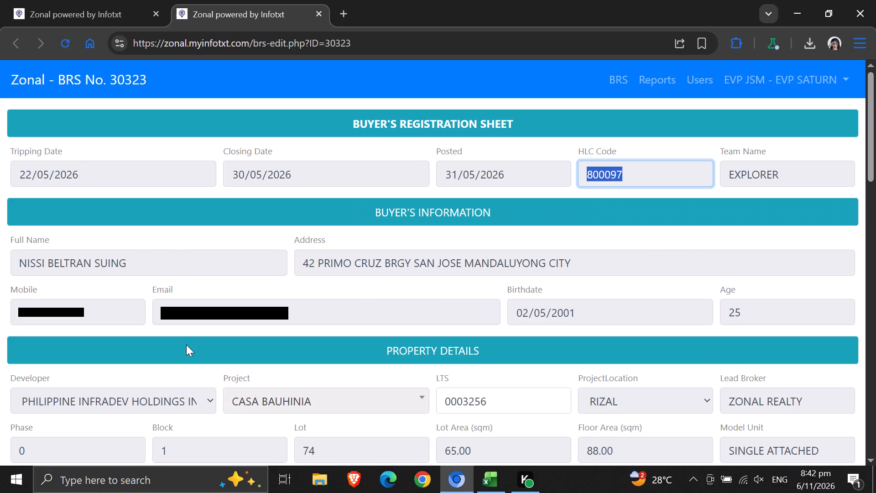
Enter BRS number 30323 and closing date 30/05/2026 in row 149.
{"action": "key", "text": "alt+Tab"}
{"action": "left_click", "coordinate": [154, 341]}
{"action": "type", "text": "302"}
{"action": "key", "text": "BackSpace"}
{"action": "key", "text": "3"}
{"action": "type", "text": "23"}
{"action": "left_click", "coordinate": [94, 342]}
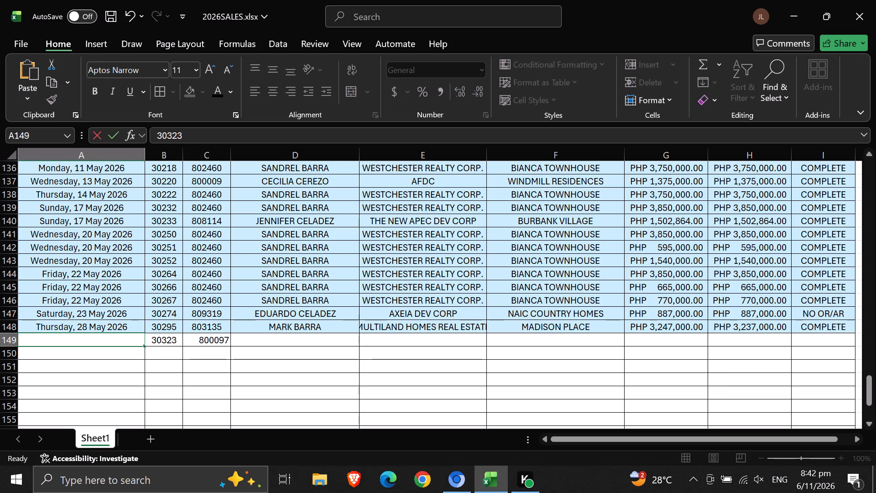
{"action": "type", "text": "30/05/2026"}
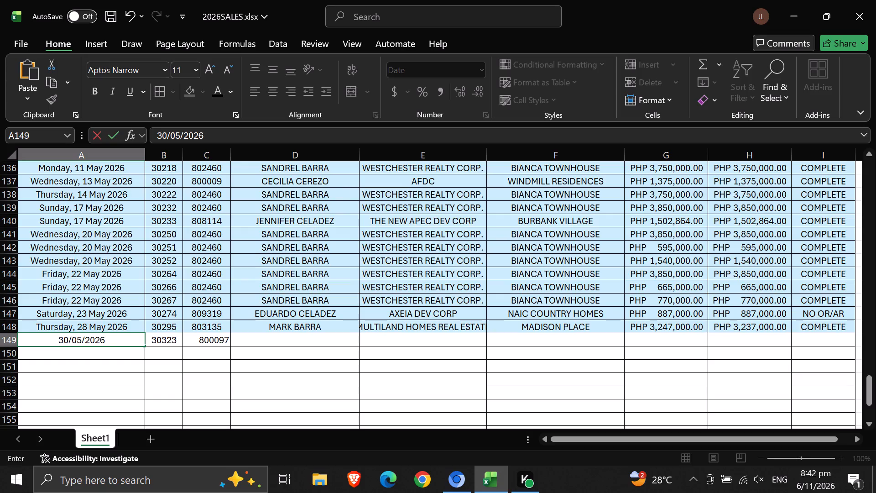
Fill in the agent's name in the HLC column of row 149, matching the earlier entries for the same HLC code.
{"action": "left_click", "coordinate": [285, 337]}
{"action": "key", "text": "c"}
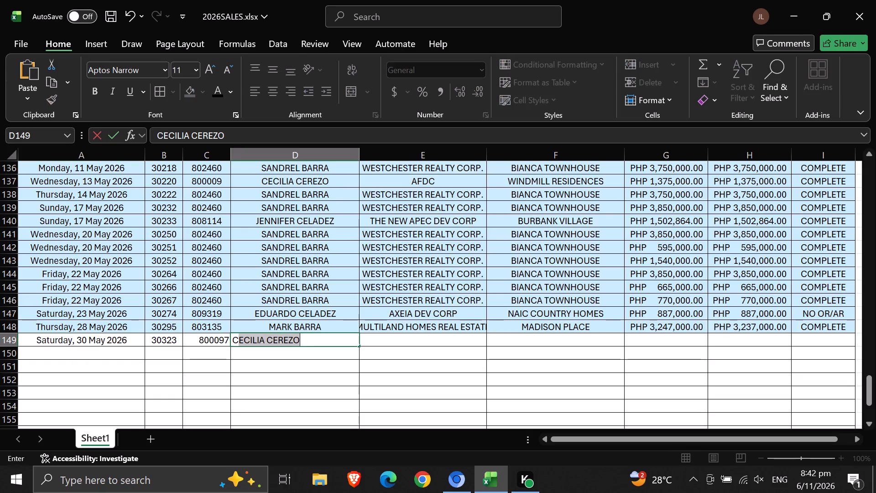
{"action": "key", "text": "BackSpace"}
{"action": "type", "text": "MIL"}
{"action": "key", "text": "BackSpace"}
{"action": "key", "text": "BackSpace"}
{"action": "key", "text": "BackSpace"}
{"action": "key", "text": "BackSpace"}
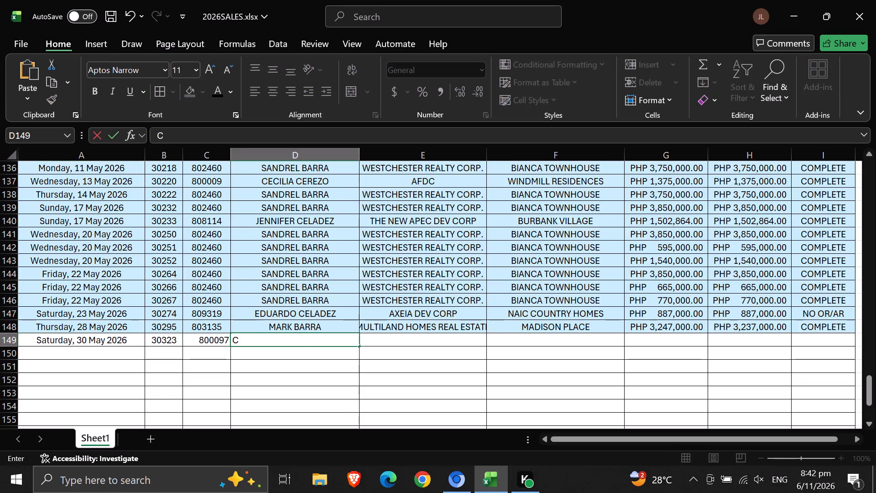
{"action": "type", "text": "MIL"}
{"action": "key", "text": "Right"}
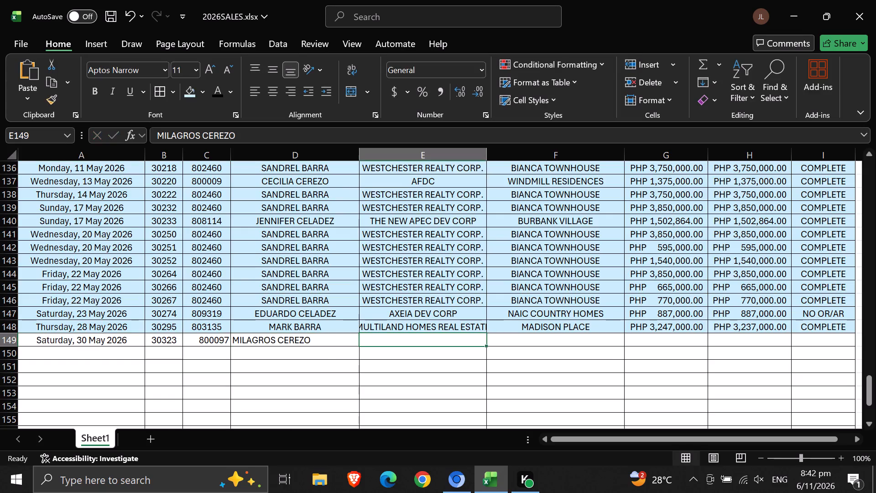
Review BRS record 30323's property details, TCP, NSP, reservation, rate distribution, status, notes and collections, and close the record.
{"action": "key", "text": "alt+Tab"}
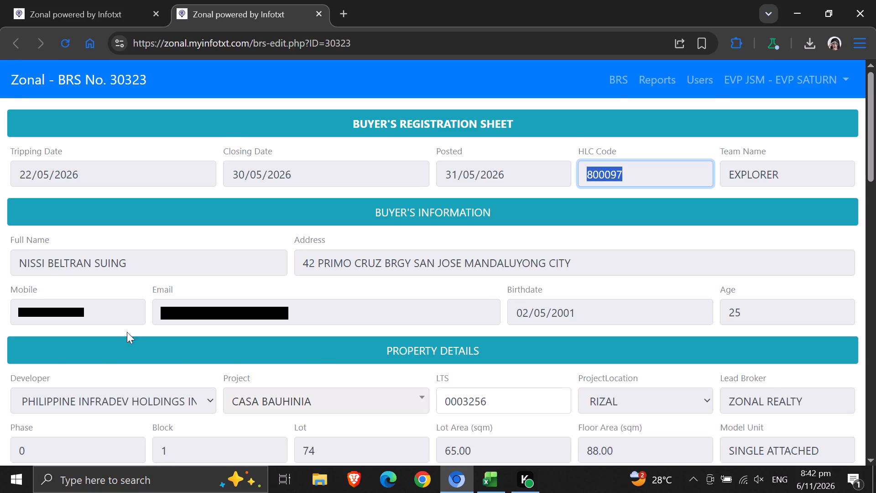
{"action": "scroll", "coordinate": [109, 340], "scroll_direction": "down", "scroll_amount": 2}
{"action": "scroll", "coordinate": [156, 320], "scroll_direction": "down", "scroll_amount": 1}
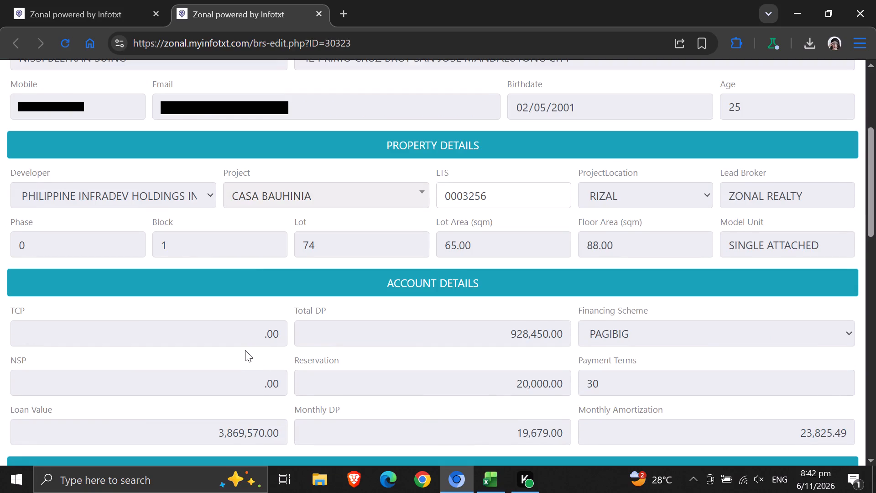
{"action": "scroll", "coordinate": [184, 348], "scroll_direction": "down", "scroll_amount": 1}
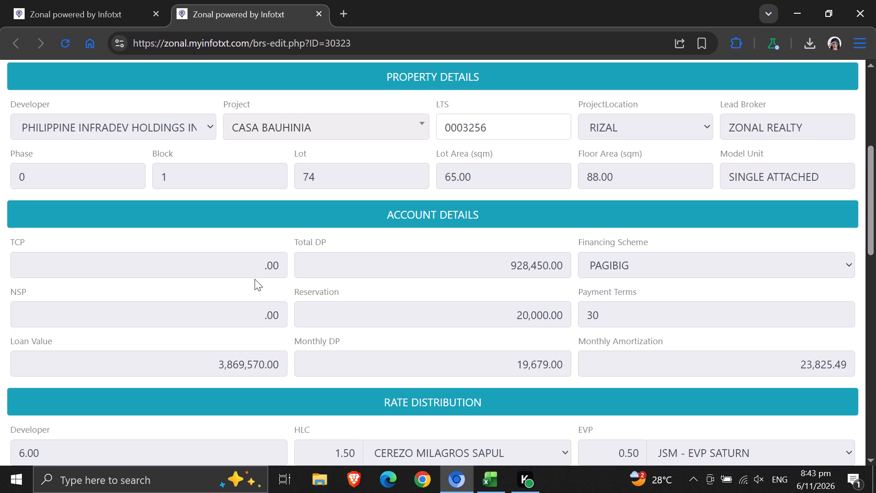
{"action": "left_click_drag", "start_coordinate": [116, 272], "coordinate": [273, 266]}
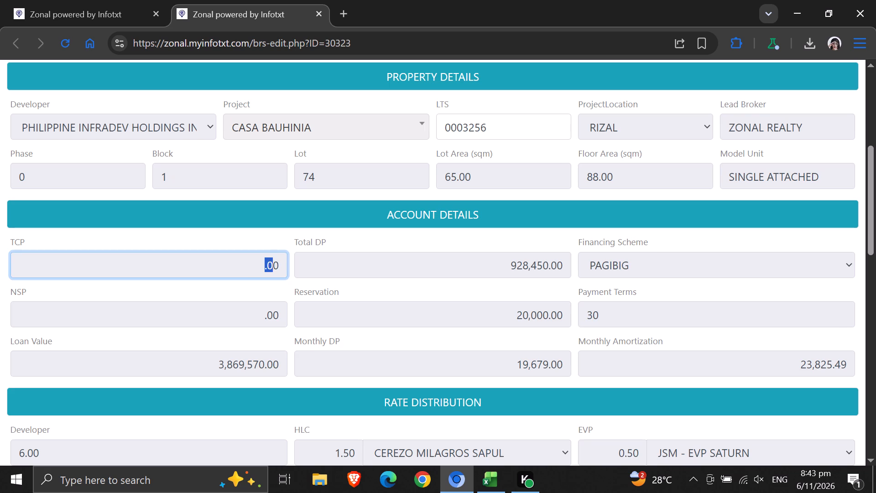
{"action": "left_click", "coordinate": [392, 271]}
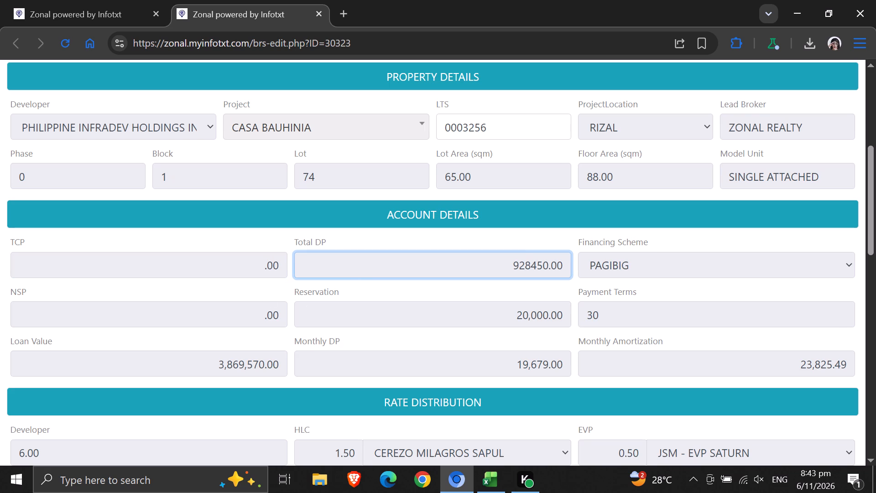
{"action": "left_click", "coordinate": [379, 317]}
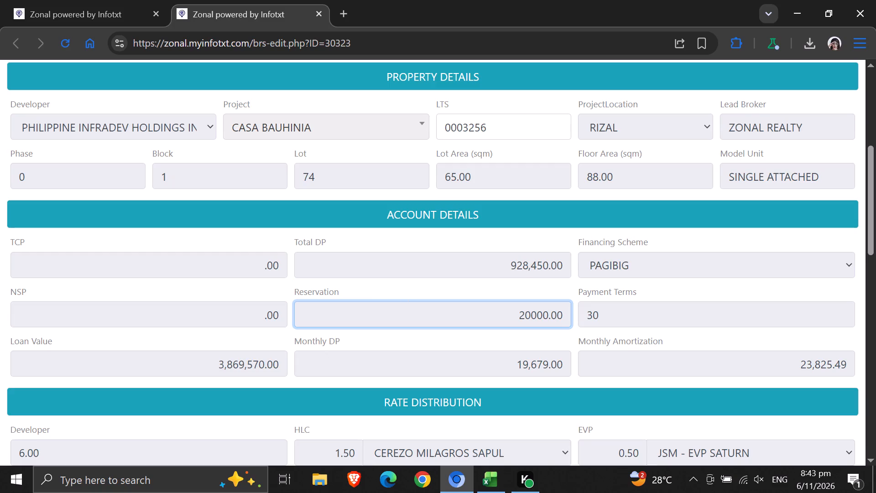
{"action": "scroll", "coordinate": [226, 356], "scroll_direction": "down", "scroll_amount": 5}
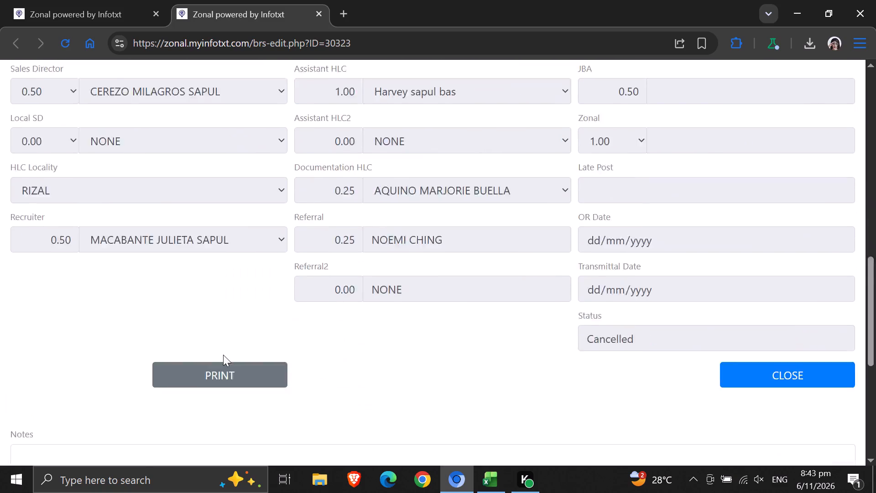
{"action": "scroll", "coordinate": [223, 355], "scroll_direction": "down", "scroll_amount": 11}
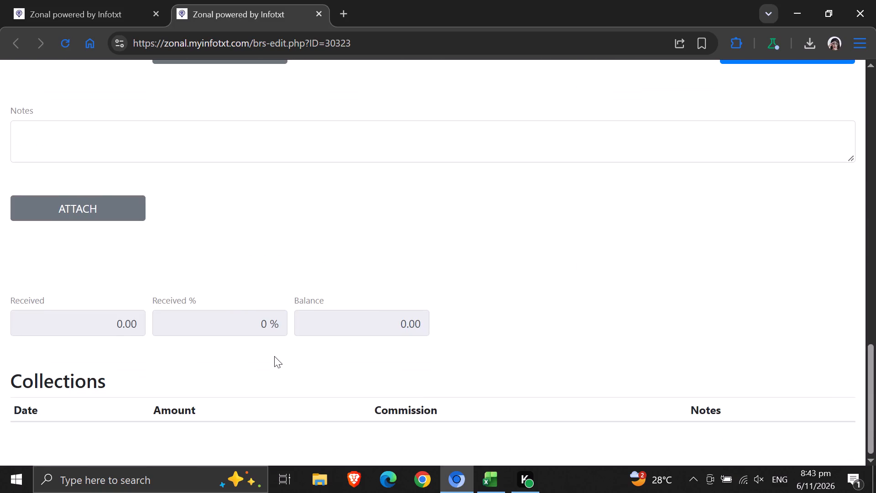
{"action": "scroll", "coordinate": [272, 357], "scroll_direction": "up", "scroll_amount": 16}
{"action": "scroll", "coordinate": [266, 378], "scroll_direction": "up", "scroll_amount": 7}
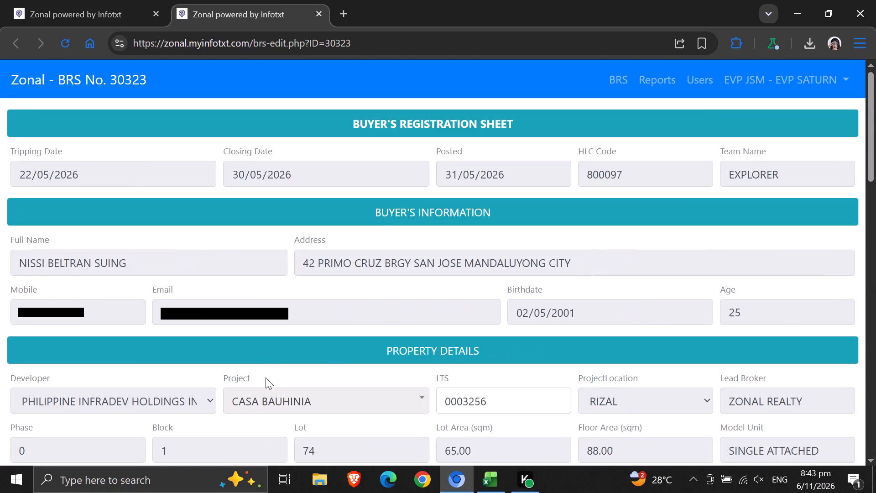
{"action": "scroll", "coordinate": [266, 378], "scroll_direction": "up", "scroll_amount": 3}
{"action": "left_click", "coordinate": [320, 16]}
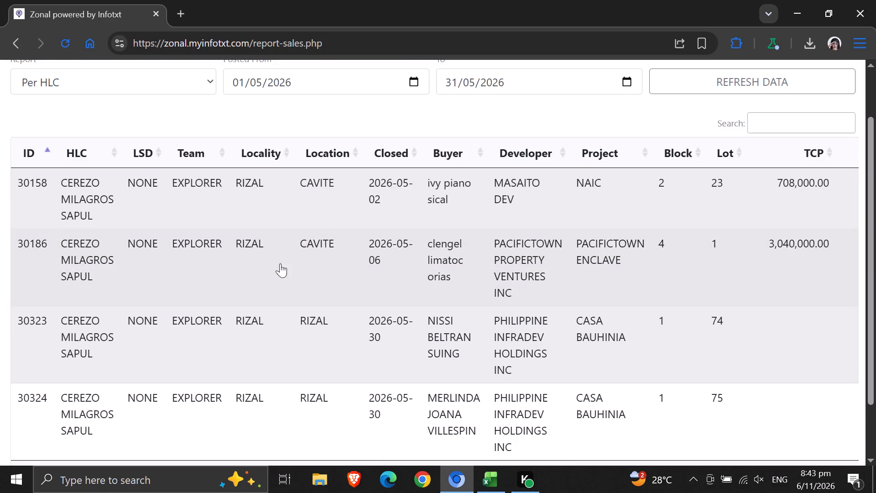
{"action": "scroll", "coordinate": [339, 333], "scroll_direction": "down", "scroll_amount": 1}
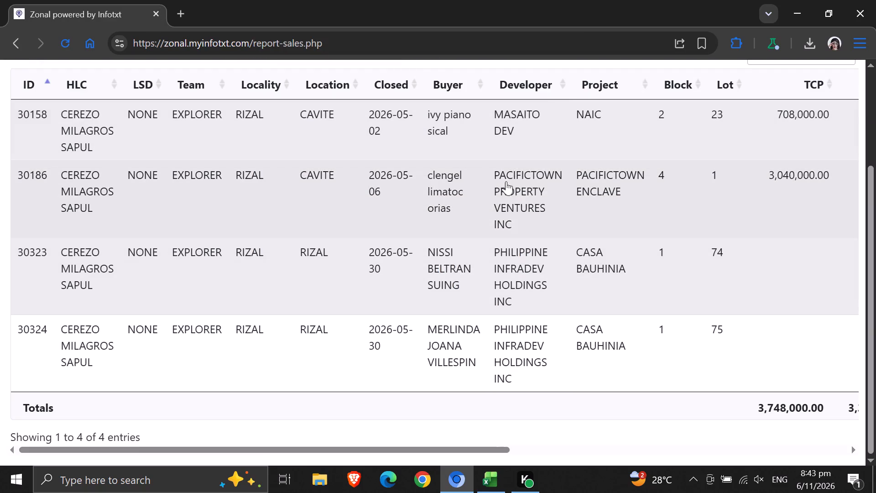
{"action": "left_click", "coordinate": [459, 342]}
{"action": "scroll", "coordinate": [286, 305], "scroll_direction": "down", "scroll_amount": 2}
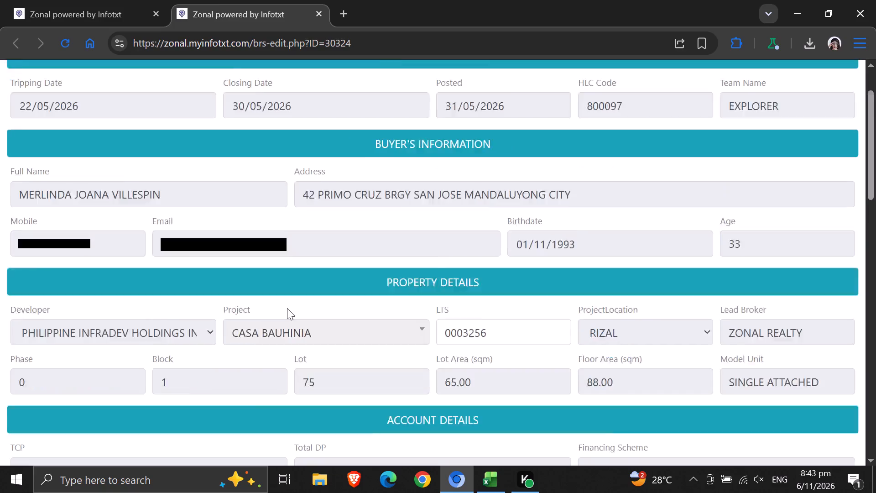
{"action": "scroll", "coordinate": [287, 308], "scroll_direction": "down", "scroll_amount": 3}
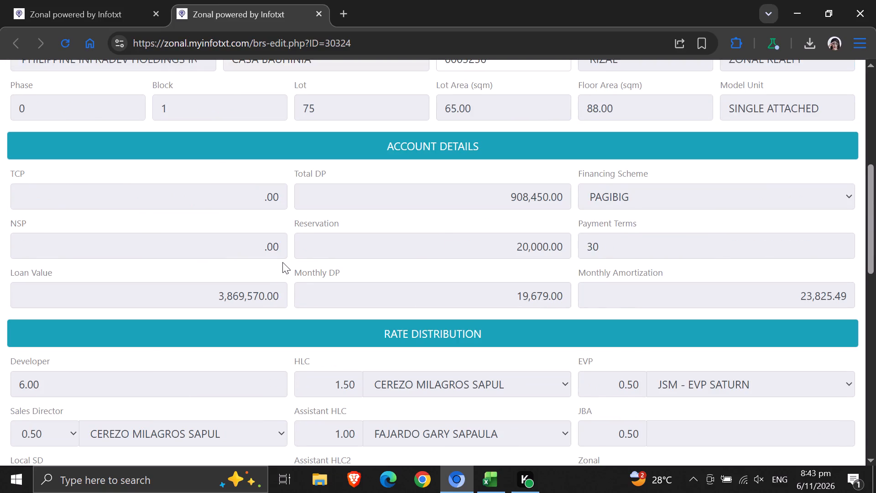
{"action": "scroll", "coordinate": [263, 329], "scroll_direction": "down", "scroll_amount": 2}
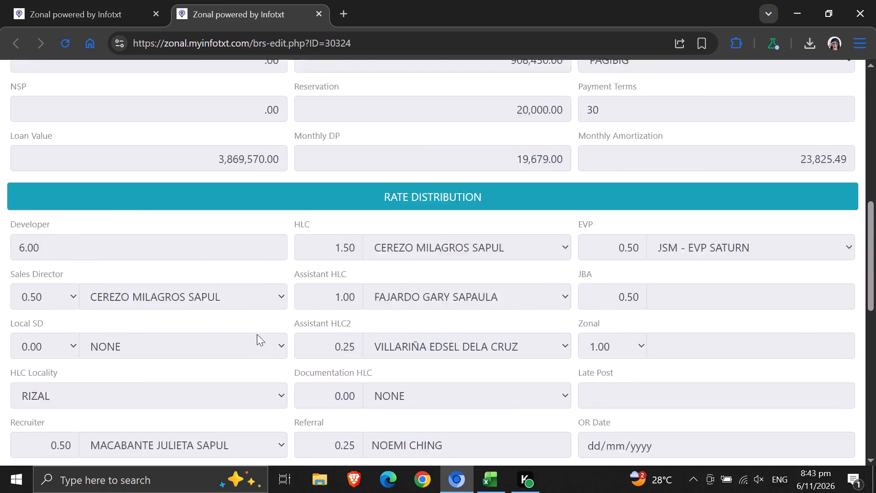
{"action": "scroll", "coordinate": [257, 334], "scroll_direction": "down", "scroll_amount": 13}
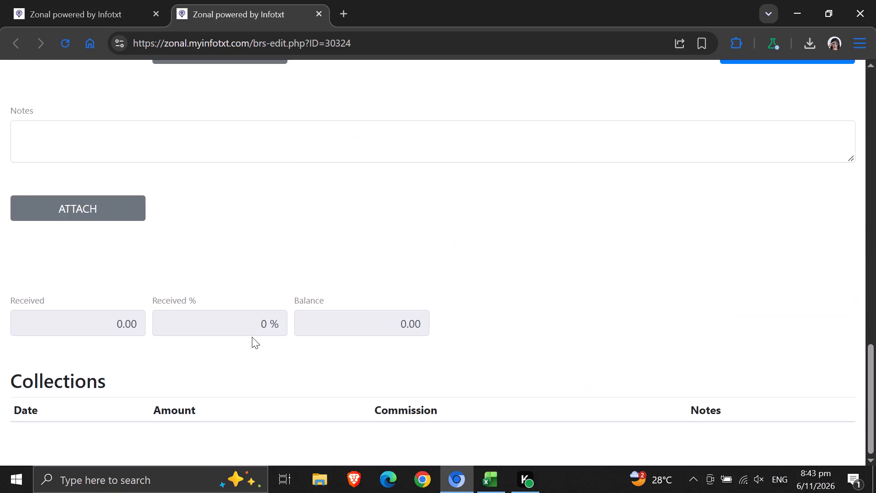
{"action": "scroll", "coordinate": [252, 337], "scroll_direction": "up", "scroll_amount": 6}
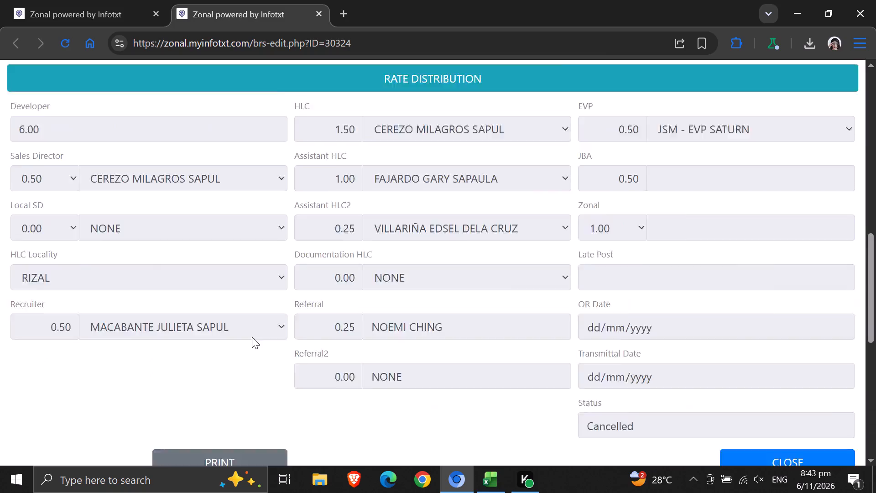
{"action": "scroll", "coordinate": [252, 337], "scroll_direction": "up", "scroll_amount": 16}
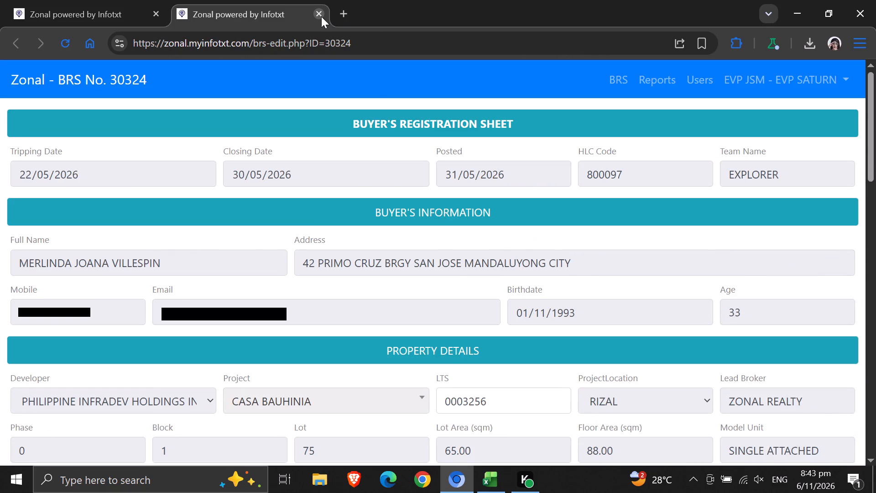
{"action": "left_click", "coordinate": [321, 16]}
Check the sales report's TCP, NSP, SV, late, cancel, amount due, received, net and balance columns for this agent's sales.
{"action": "scroll", "coordinate": [379, 304], "scroll_direction": "down", "scroll_amount": 4}
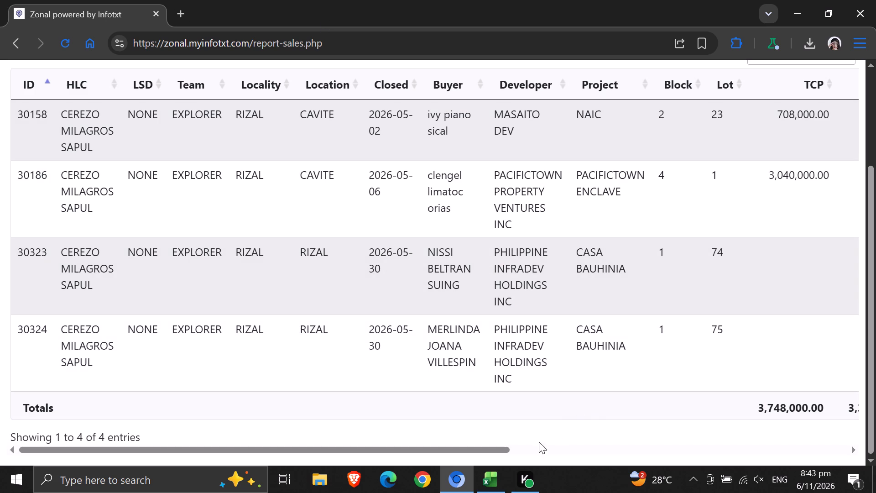
{"action": "left_click_drag", "start_coordinate": [478, 450], "coordinate": [626, 446]}
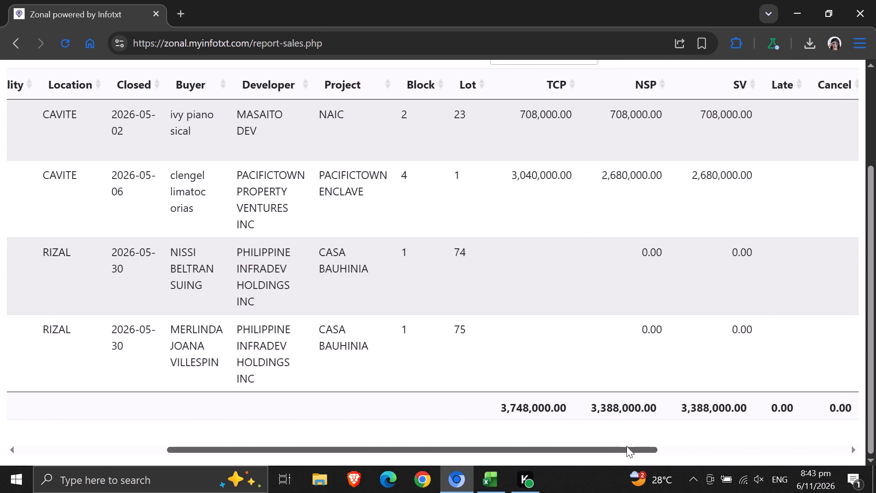
{"action": "left_click_drag", "start_coordinate": [626, 446], "coordinate": [875, 445]}
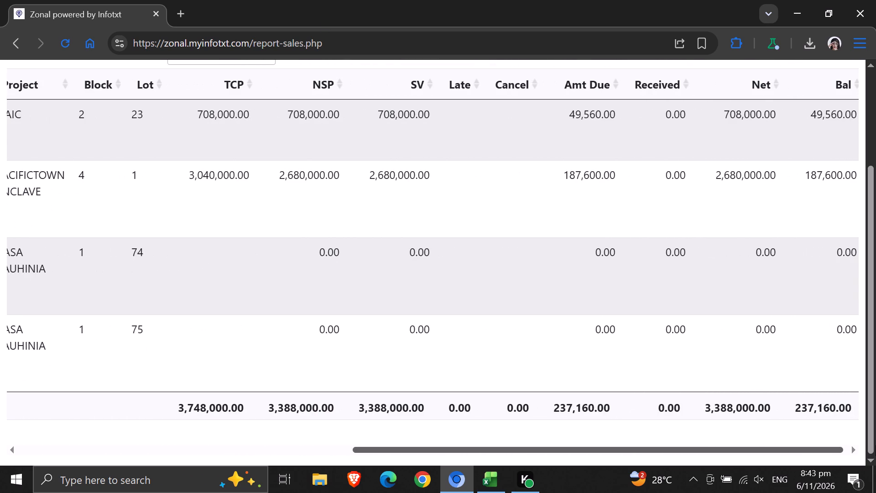
{"action": "left_click_drag", "start_coordinate": [875, 445], "coordinate": [196, 465]}
{"action": "scroll", "coordinate": [589, 249], "scroll_direction": "up", "scroll_amount": 7}
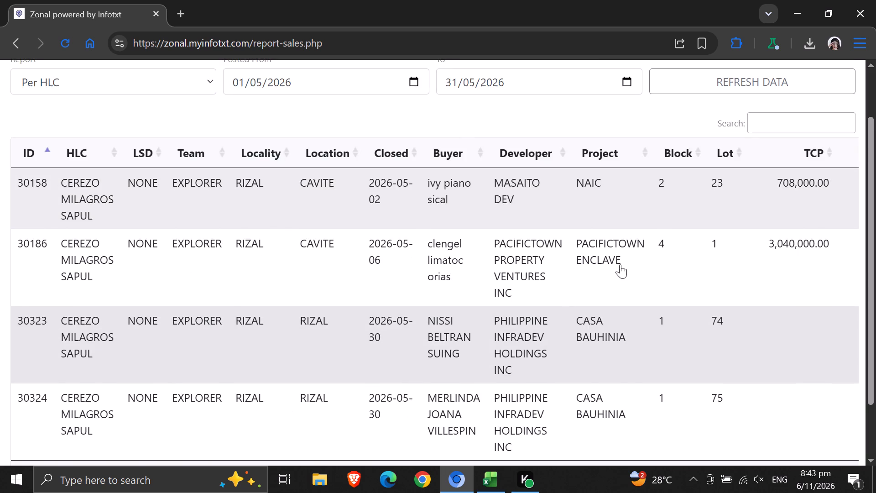
Return from the agent's sales details to the per-HLC summary of the sales report.
{"action": "scroll", "coordinate": [620, 264], "scroll_direction": "up", "scroll_amount": 1}
{"action": "left_click", "coordinate": [688, 153]}
{"action": "scroll", "coordinate": [233, 283], "scroll_direction": "down", "scroll_amount": 3}
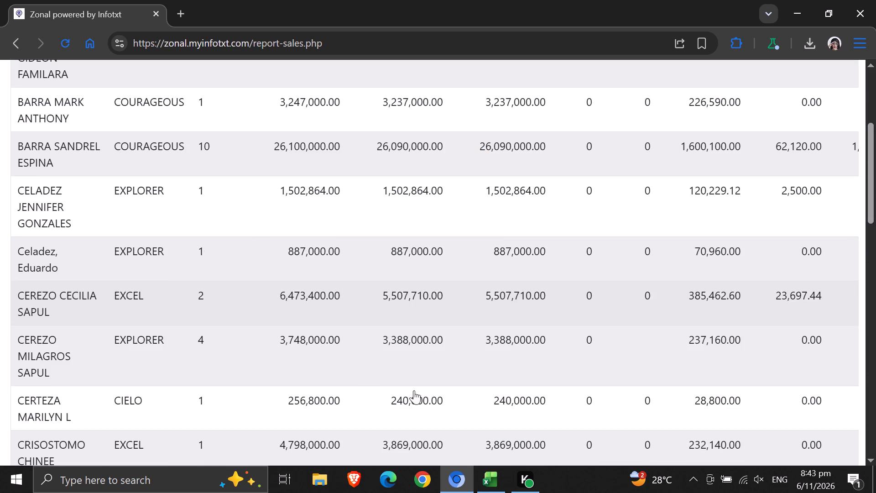
Clear the contents of row 149, removing the partial BRS 30323 entry from the 2026SALES workbook.
{"action": "left_click", "coordinate": [500, 480]}
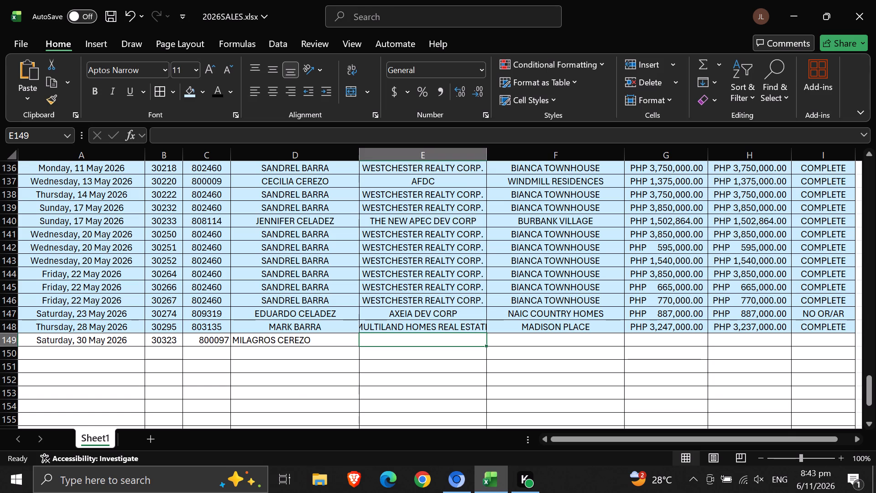
{"action": "left_click", "coordinate": [15, 341]}
{"action": "right_click", "coordinate": [14, 341]}
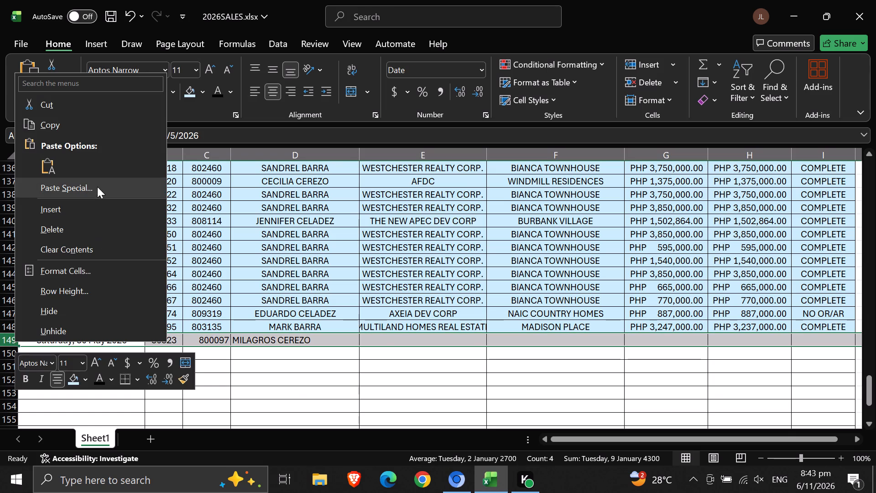
{"action": "left_click", "coordinate": [97, 251]}
{"action": "left_click", "coordinate": [383, 409]}
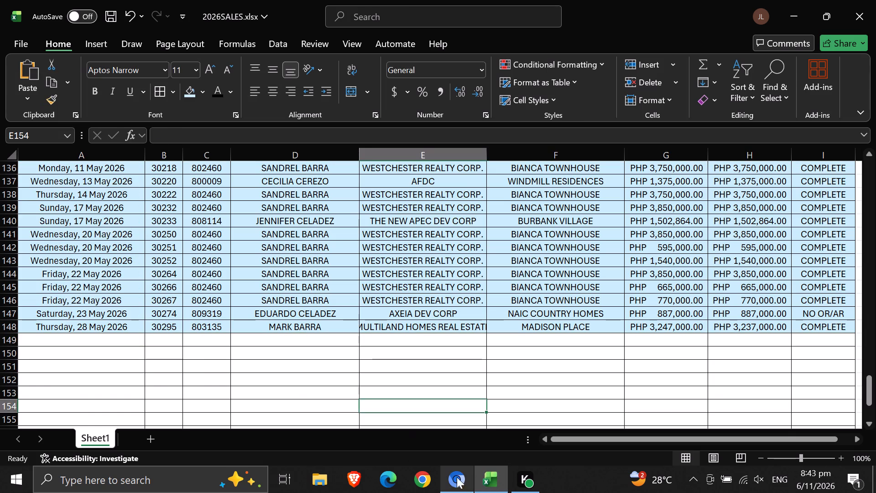
{"action": "left_click", "coordinate": [469, 483]}
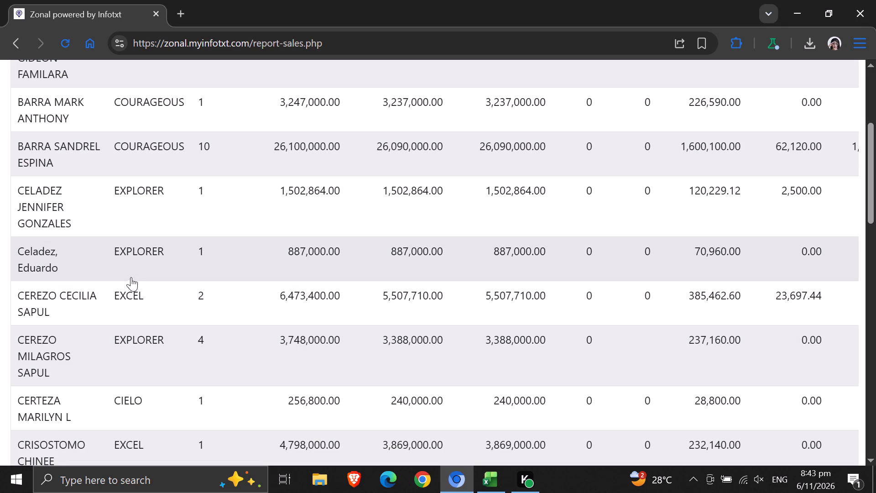
{"action": "scroll", "coordinate": [85, 295], "scroll_direction": "down", "scroll_amount": 1}
{"action": "scroll", "coordinate": [124, 321], "scroll_direction": "down", "scroll_amount": 2}
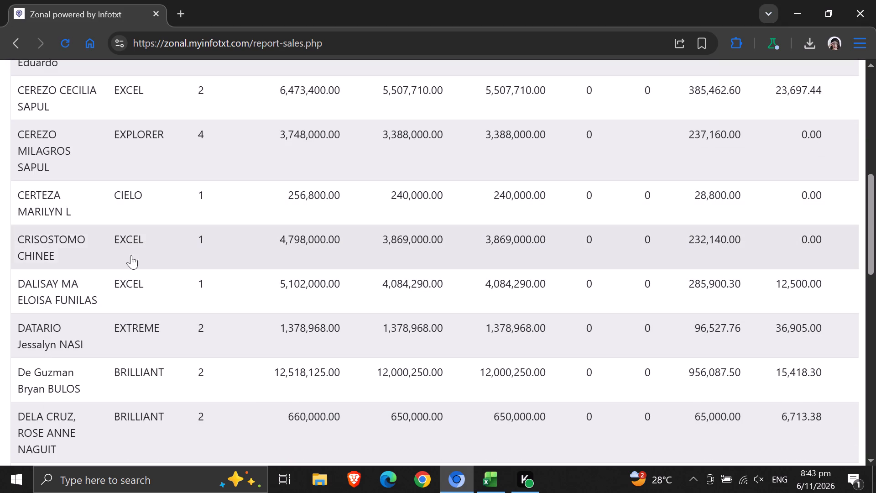
{"action": "left_click", "coordinate": [100, 201]}
{"action": "left_click", "coordinate": [278, 255]}
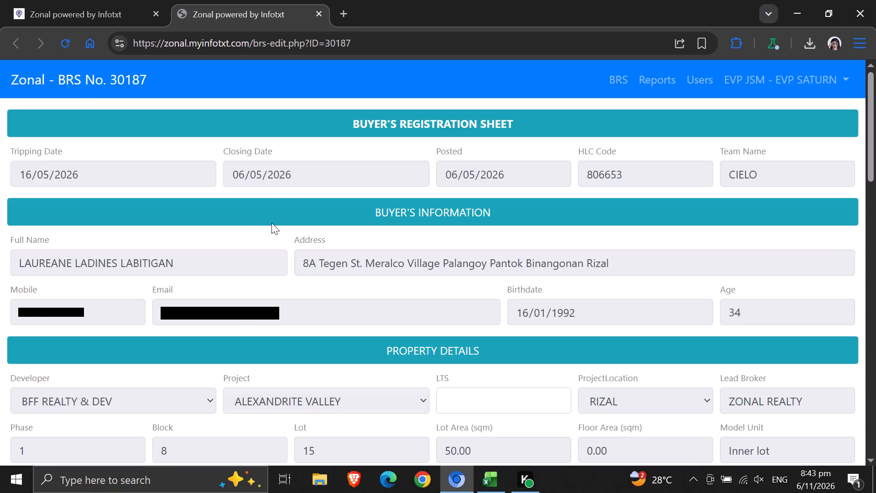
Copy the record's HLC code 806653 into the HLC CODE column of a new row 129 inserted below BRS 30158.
{"action": "left_click_drag", "start_coordinate": [645, 176], "coordinate": [543, 183]}
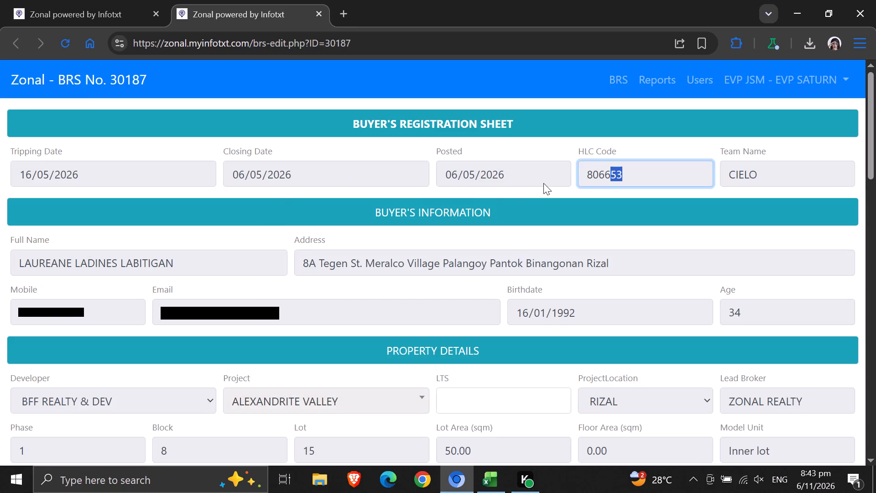
{"action": "key", "text": "ctrl+c"}
{"action": "key", "text": "ctrl+c"}
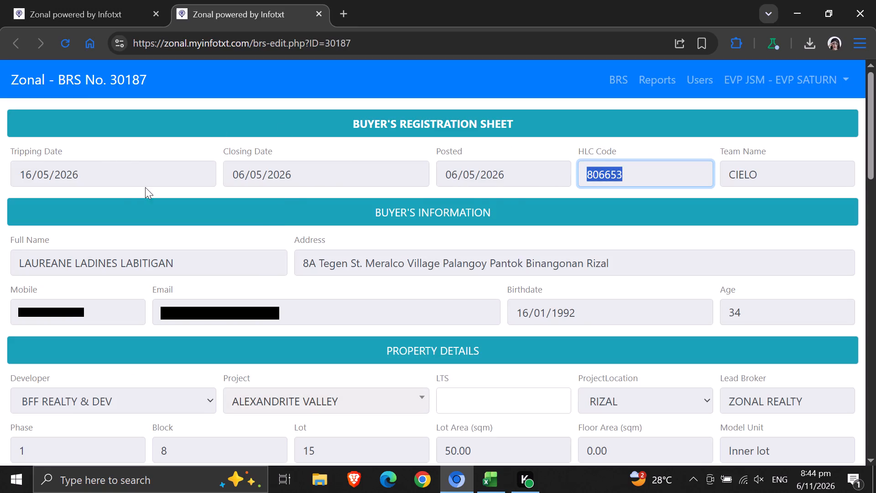
{"action": "left_click", "coordinate": [491, 485]}
{"action": "scroll", "coordinate": [99, 302], "scroll_direction": "up", "scroll_amount": 5}
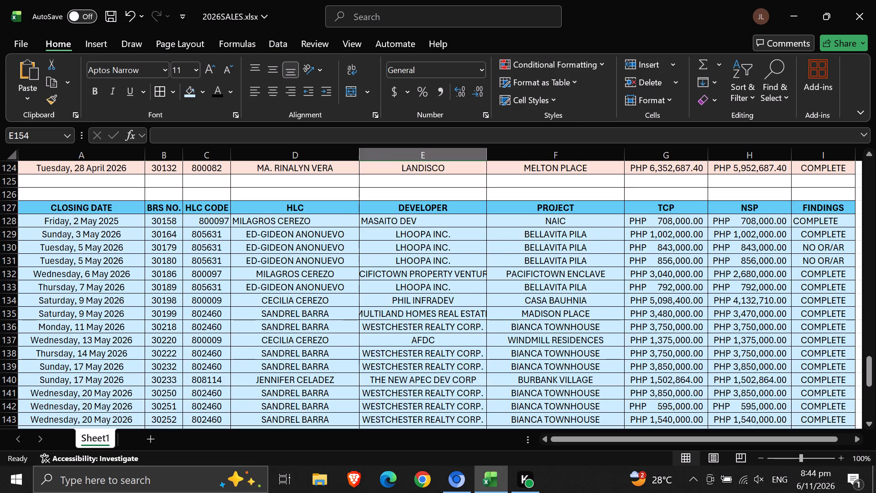
{"action": "left_click", "coordinate": [15, 275]}
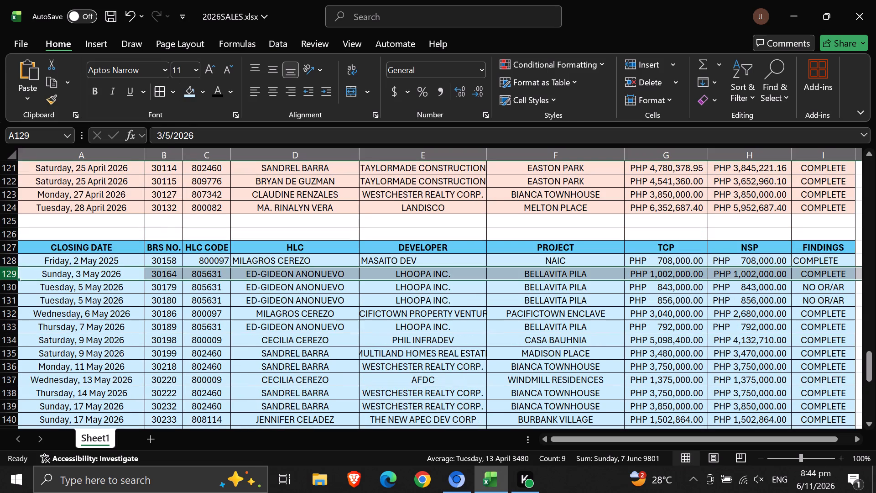
{"action": "right_click", "coordinate": [16, 275]}
{"action": "left_click", "coordinate": [72, 146]}
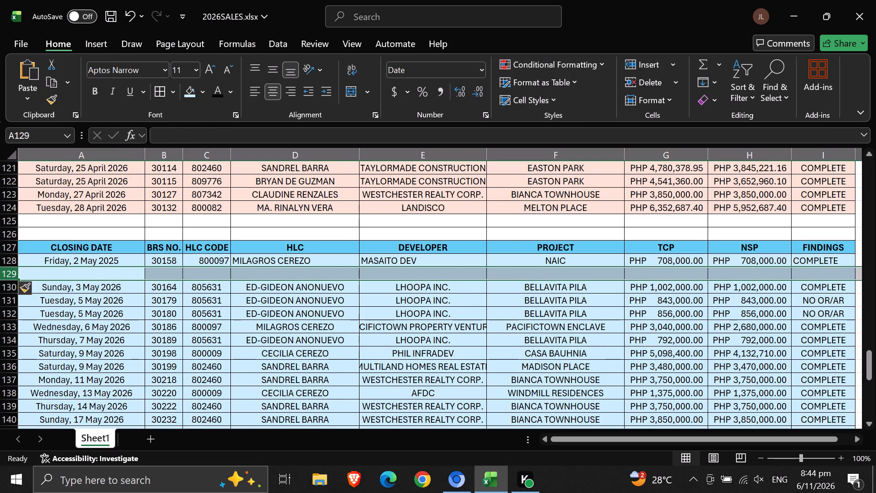
{"action": "left_click", "coordinate": [217, 270]}
{"action": "key", "text": "ctrl+v"}
Enter BRS number 30187 in row 129 and copy the closing date from row 128 into it.
{"action": "left_click", "coordinate": [160, 274]}
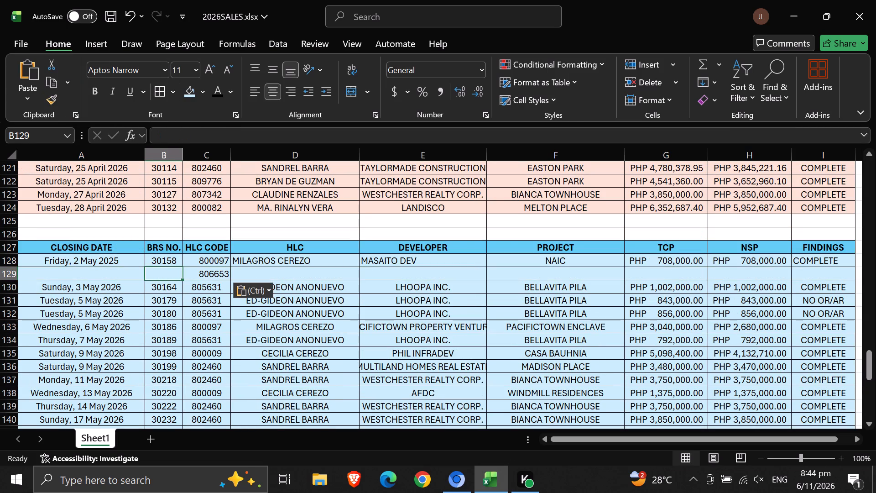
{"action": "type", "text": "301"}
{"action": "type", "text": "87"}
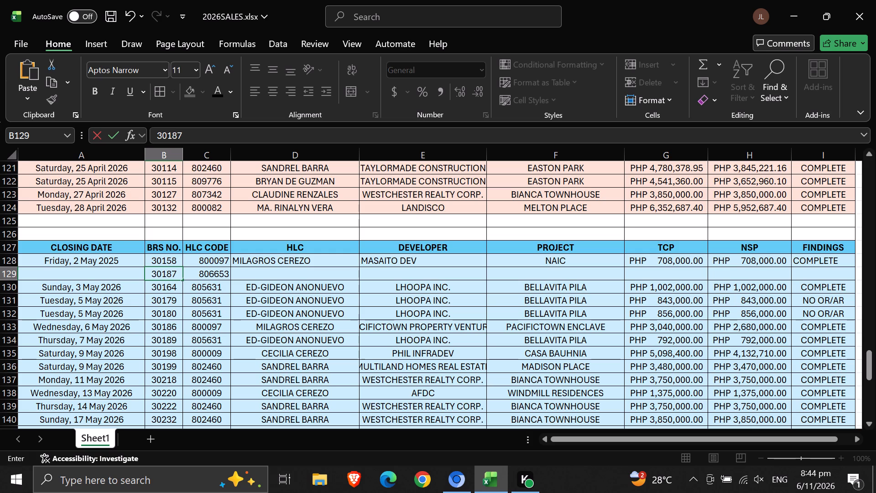
{"action": "left_click", "coordinate": [117, 262]}
{"action": "key", "text": "ctrl+c"}
{"action": "left_click", "coordinate": [102, 276]}
{"action": "key", "text": "ctrl+v"}
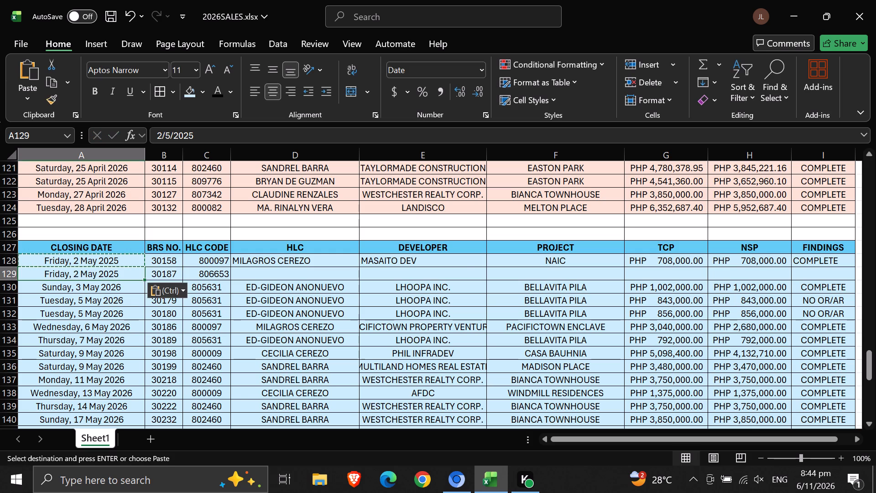
{"action": "key", "text": "alt+Tab"}
{"action": "scroll", "coordinate": [281, 356], "scroll_direction": "down", "scroll_amount": 3}
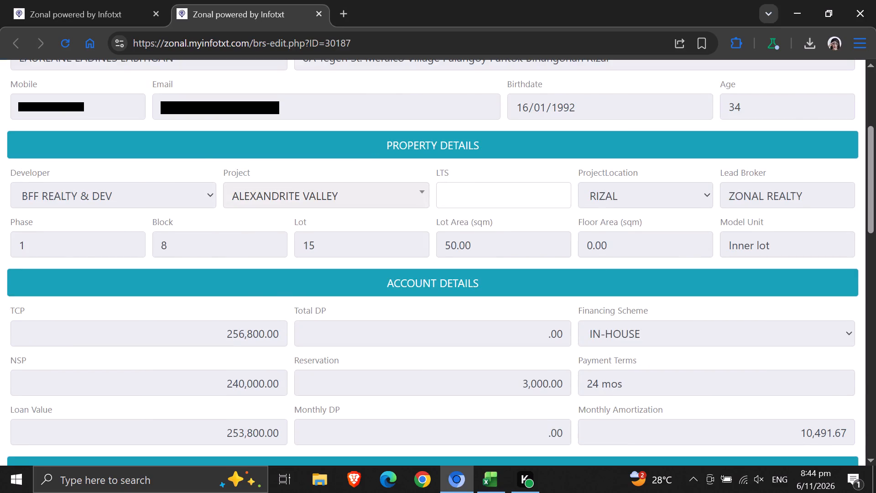
{"action": "left_click_drag", "start_coordinate": [207, 341], "coordinate": [355, 341]}
{"action": "key", "text": "ctrl+c"}
{"action": "key", "text": "ctrl+c"}
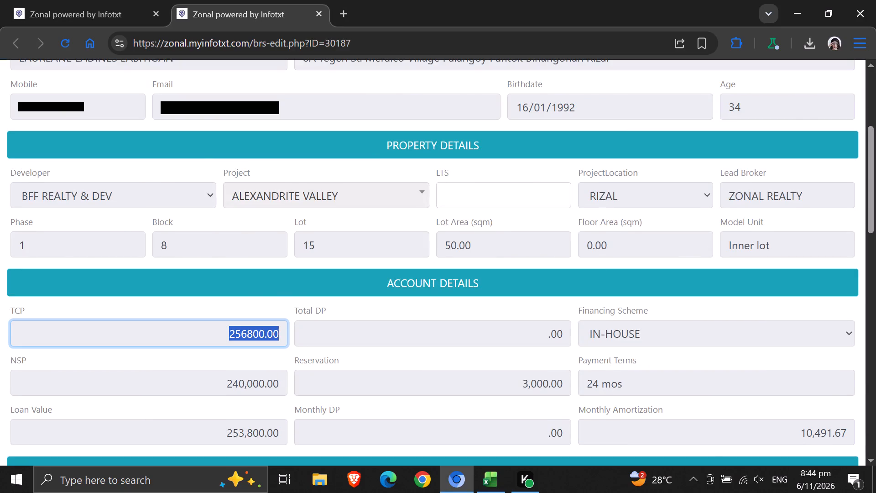
{"action": "key", "text": "alt+Tab"}
{"action": "left_click", "coordinate": [280, 277]}
{"action": "key", "text": "ctrl+v"}
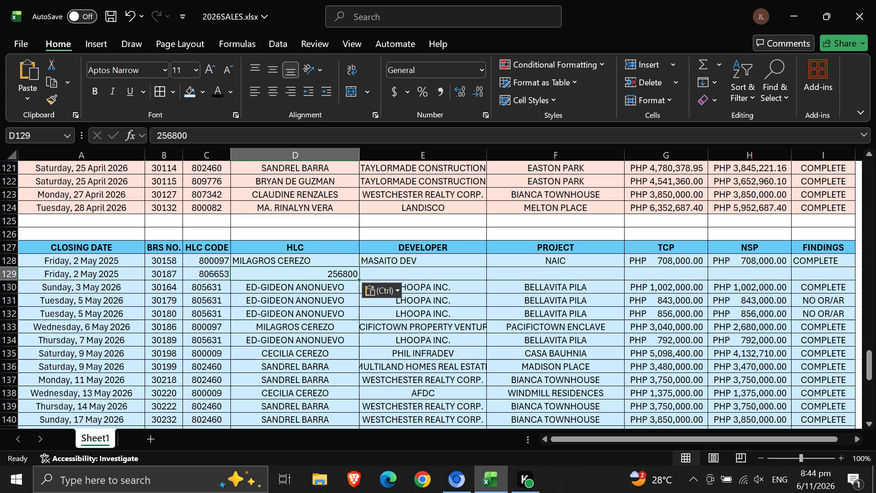
{"action": "left_click", "coordinate": [380, 277]}
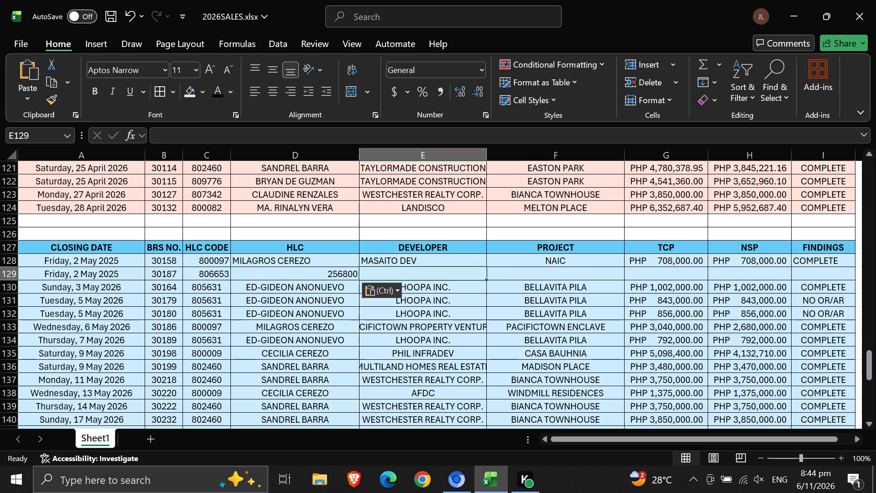
{"action": "key", "text": "ctrl+z"}
{"action": "left_click", "coordinate": [656, 274]}
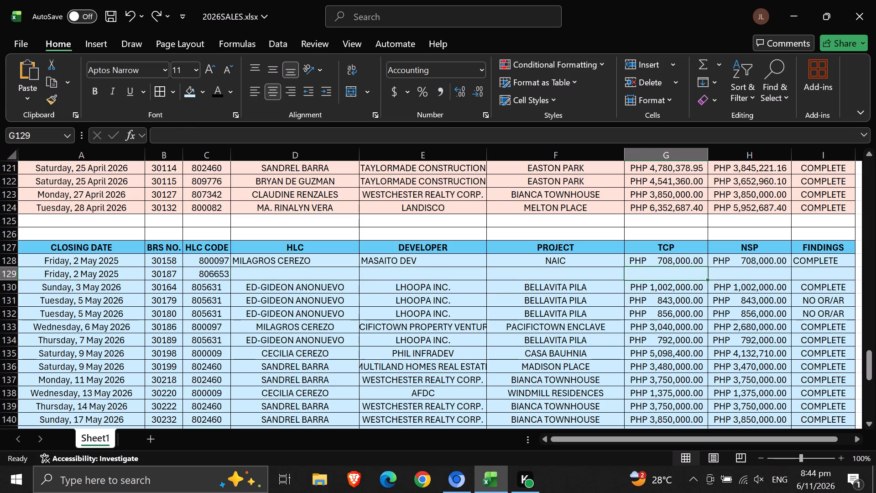
{"action": "key", "text": "ctrl+v"}
Enter BFF REALTY in the DEVELOPER column of row 129.
{"action": "left_click", "coordinate": [386, 274]}
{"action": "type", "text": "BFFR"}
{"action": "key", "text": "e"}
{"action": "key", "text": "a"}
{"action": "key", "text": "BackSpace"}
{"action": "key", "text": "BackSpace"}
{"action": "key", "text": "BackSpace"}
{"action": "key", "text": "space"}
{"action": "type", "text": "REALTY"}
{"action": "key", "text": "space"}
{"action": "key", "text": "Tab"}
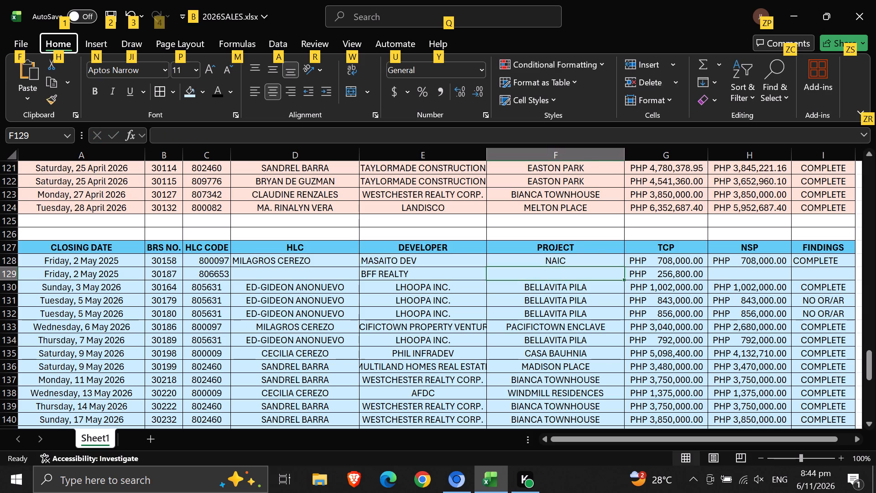
Copy the record's NSP of 240,000 into row 129 and complete the developer name as BFF REALTY & DEV.
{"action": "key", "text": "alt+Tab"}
{"action": "left_click_drag", "start_coordinate": [215, 389], "coordinate": [354, 393]}
{"action": "key", "text": "ctrl+c"}
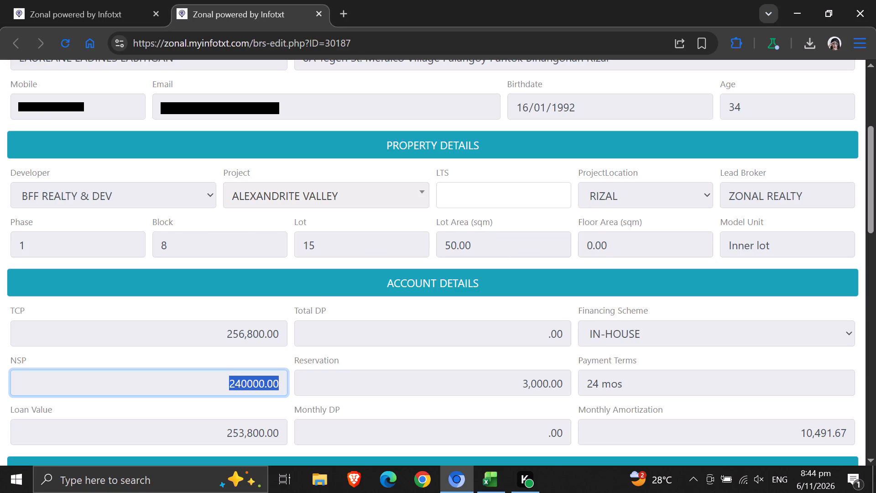
{"action": "key", "text": "alt+Tab"}
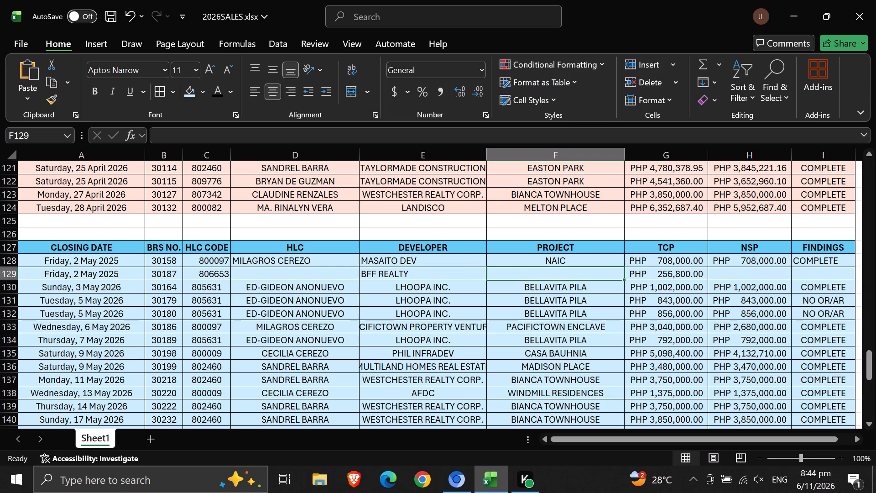
{"action": "left_click", "coordinate": [445, 271]}
{"action": "left_click", "coordinate": [445, 275]}
{"action": "double_click", "coordinate": [443, 274]}
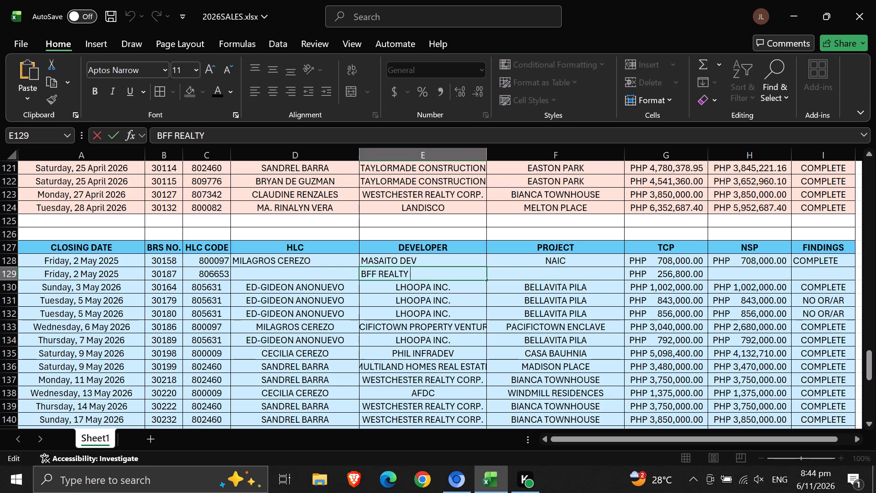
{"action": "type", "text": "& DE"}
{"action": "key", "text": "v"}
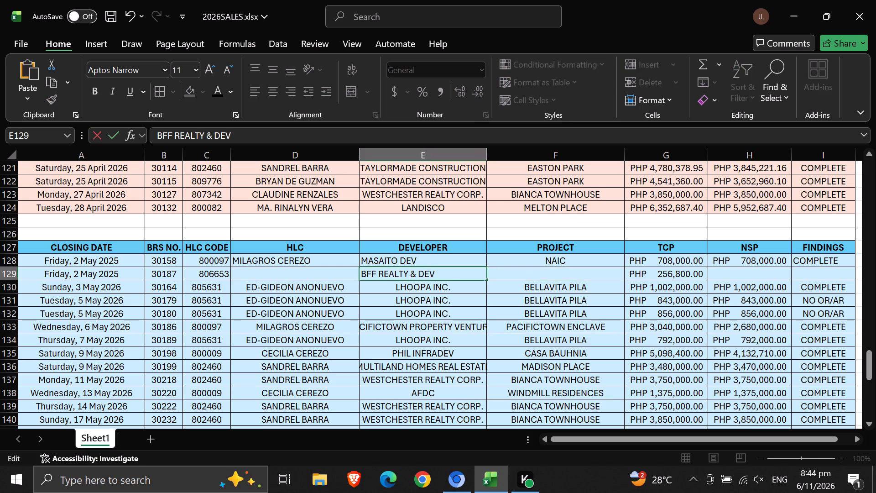
{"action": "left_click", "coordinate": [740, 277]}
{"action": "key", "text": "ctrl+v"}
{"action": "key", "text": "alt+Tab"}
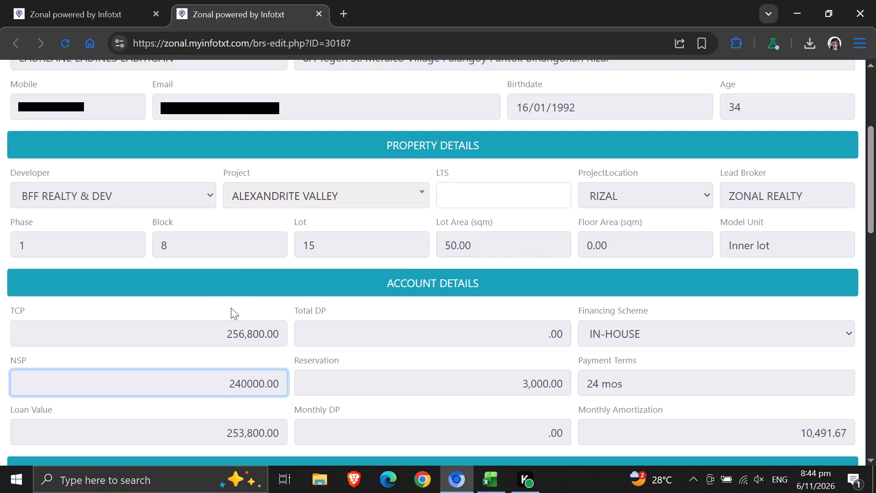
{"action": "scroll", "coordinate": [232, 320], "scroll_direction": "down", "scroll_amount": 11}
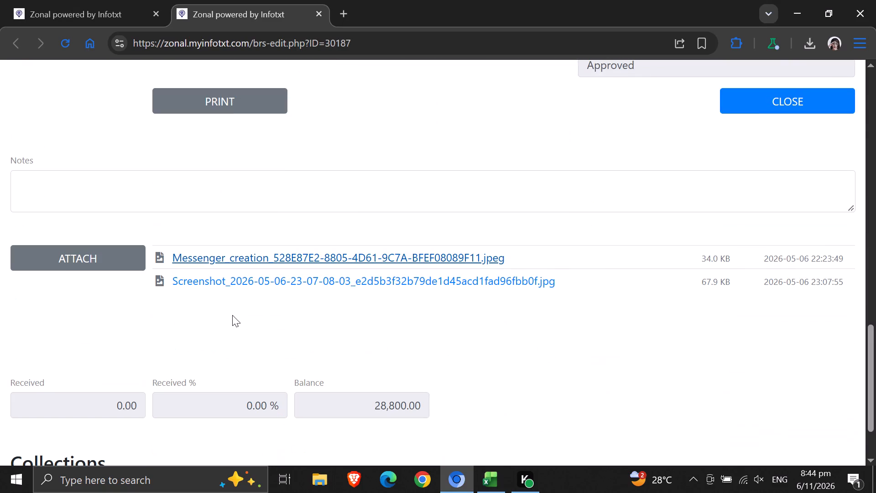
{"action": "key", "text": "alt+Tab"}
{"action": "left_click", "coordinate": [817, 273]}
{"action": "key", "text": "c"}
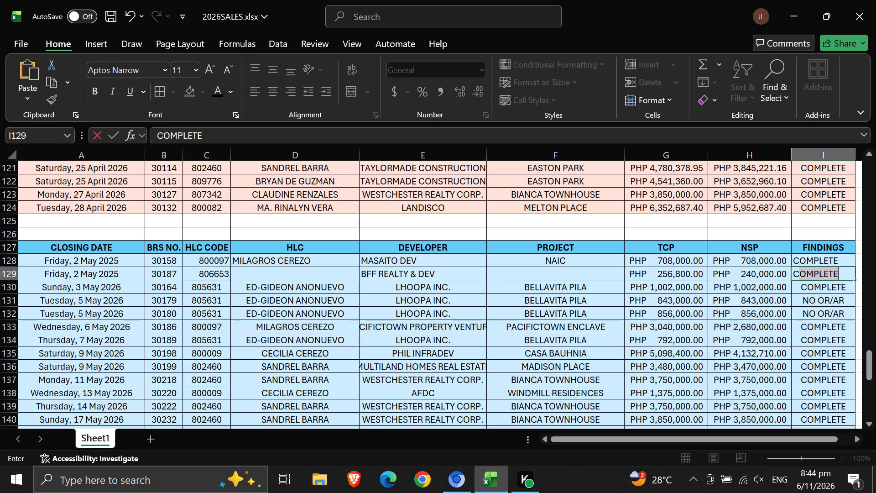
Enter ALEXANDRITE VALLEY in the PROJECT column of row 129.
{"action": "left_click", "coordinate": [564, 273]}
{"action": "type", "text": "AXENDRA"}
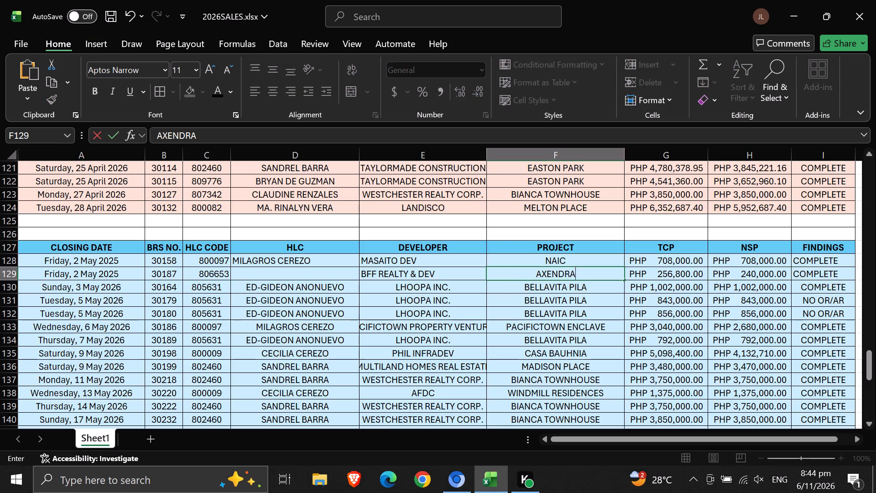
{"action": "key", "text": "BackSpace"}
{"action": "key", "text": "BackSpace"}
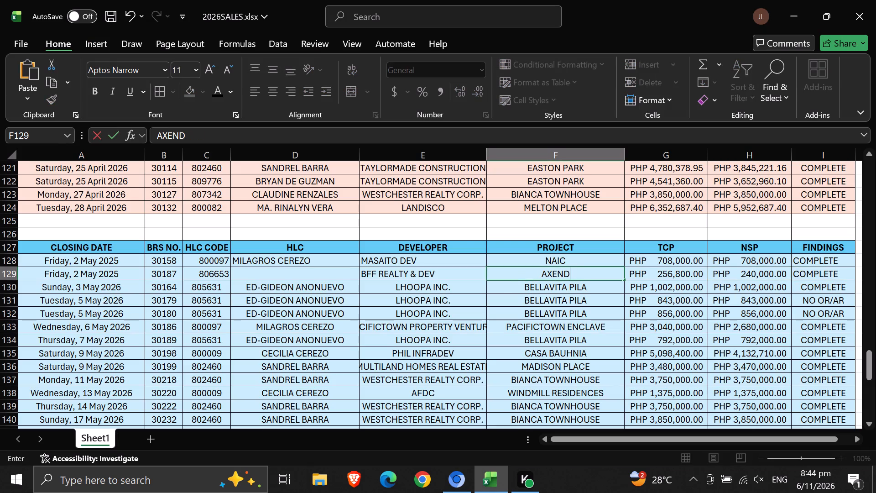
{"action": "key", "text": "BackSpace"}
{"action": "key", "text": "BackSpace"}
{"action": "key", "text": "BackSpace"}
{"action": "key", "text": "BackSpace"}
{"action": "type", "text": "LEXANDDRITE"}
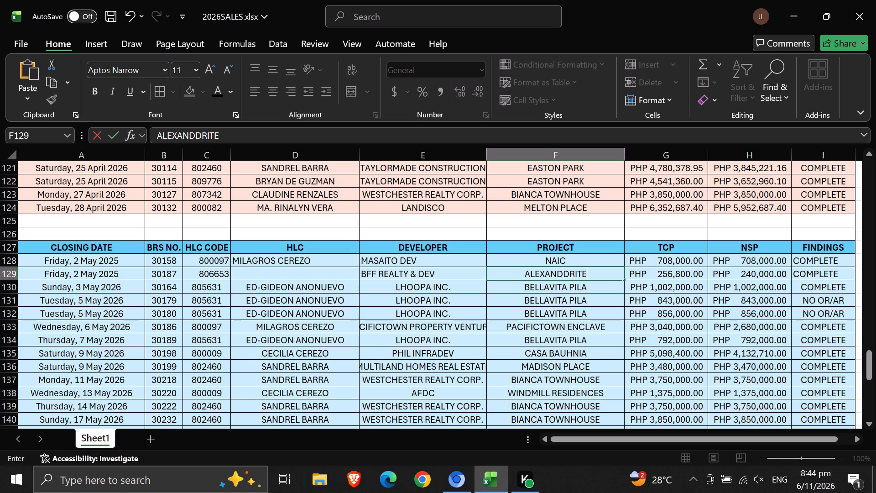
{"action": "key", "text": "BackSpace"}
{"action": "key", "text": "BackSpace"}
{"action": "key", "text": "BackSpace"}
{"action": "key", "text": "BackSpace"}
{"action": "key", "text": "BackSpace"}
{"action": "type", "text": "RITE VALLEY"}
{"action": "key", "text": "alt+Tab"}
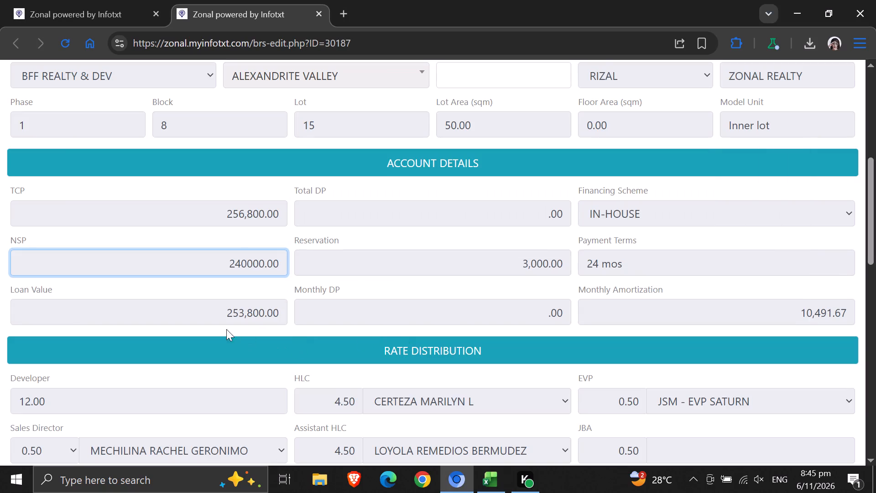
{"action": "scroll", "coordinate": [222, 310], "scroll_direction": "down", "scroll_amount": 8}
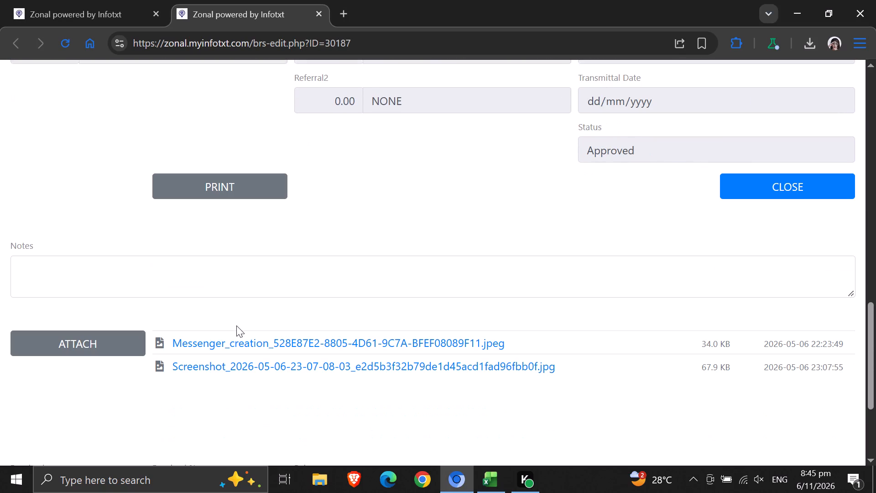
{"action": "left_click", "coordinate": [293, 340]}
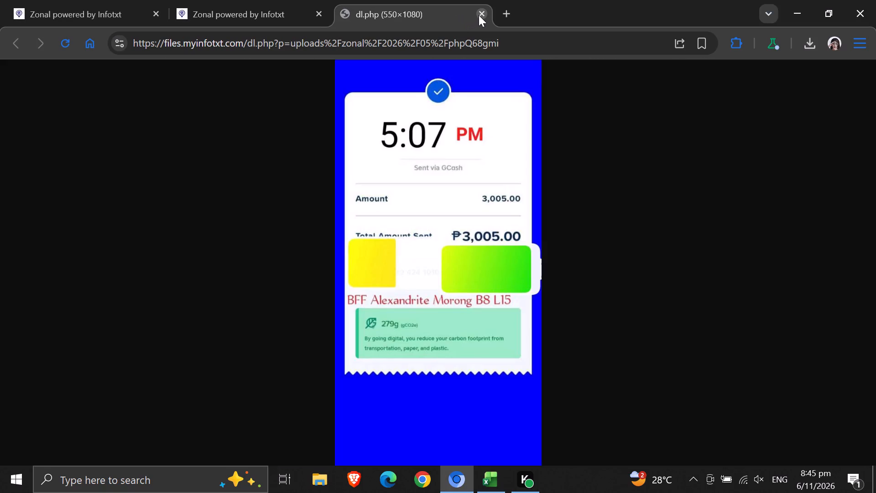
{"action": "left_click", "coordinate": [479, 15]}
{"action": "left_click", "coordinate": [360, 361]}
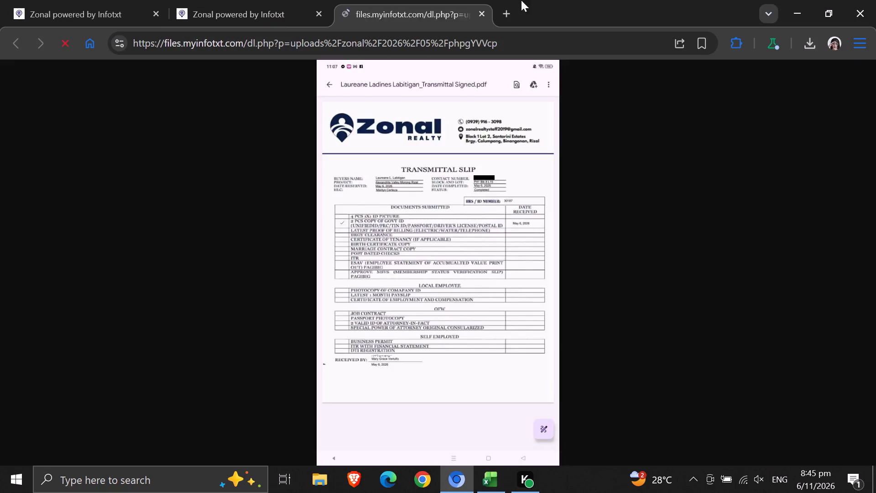
{"action": "left_click", "coordinate": [480, 16]}
{"action": "scroll", "coordinate": [378, 189], "scroll_direction": "up", "scroll_amount": 15}
{"action": "scroll", "coordinate": [283, 315], "scroll_direction": "down", "scroll_amount": 4}
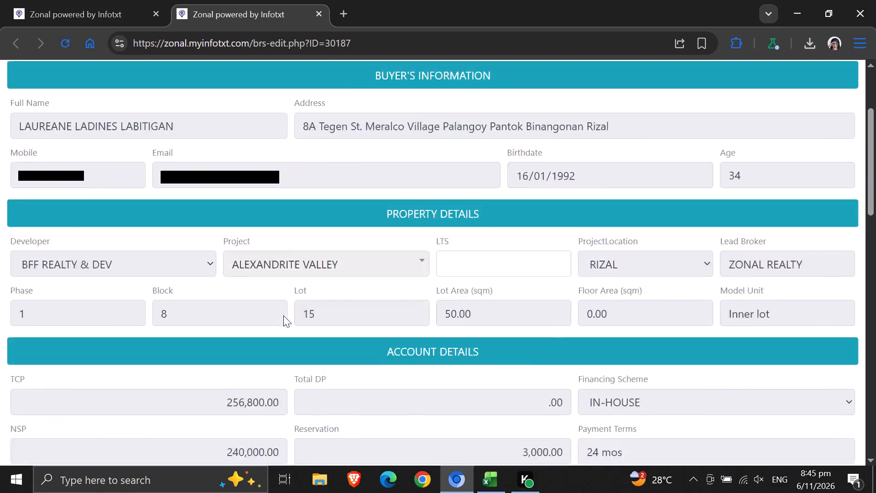
{"action": "scroll", "coordinate": [283, 315], "scroll_direction": "down", "scroll_amount": 1}
{"action": "key", "text": "Tab"}
{"action": "scroll", "coordinate": [341, 241], "scroll_direction": "up", "scroll_amount": 8}
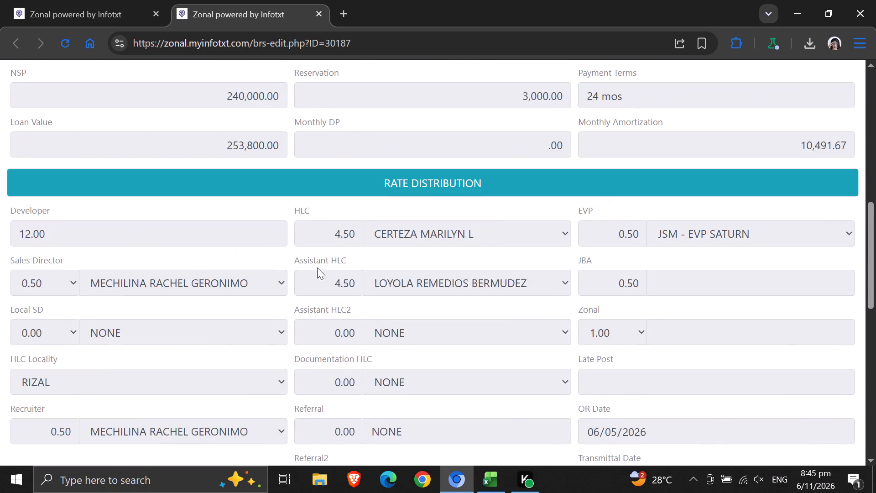
{"action": "scroll", "coordinate": [314, 268], "scroll_direction": "up", "scroll_amount": 3}
{"action": "scroll", "coordinate": [312, 275], "scroll_direction": "down", "scroll_amount": 2}
{"action": "scroll", "coordinate": [305, 278], "scroll_direction": "up", "scroll_amount": 3}
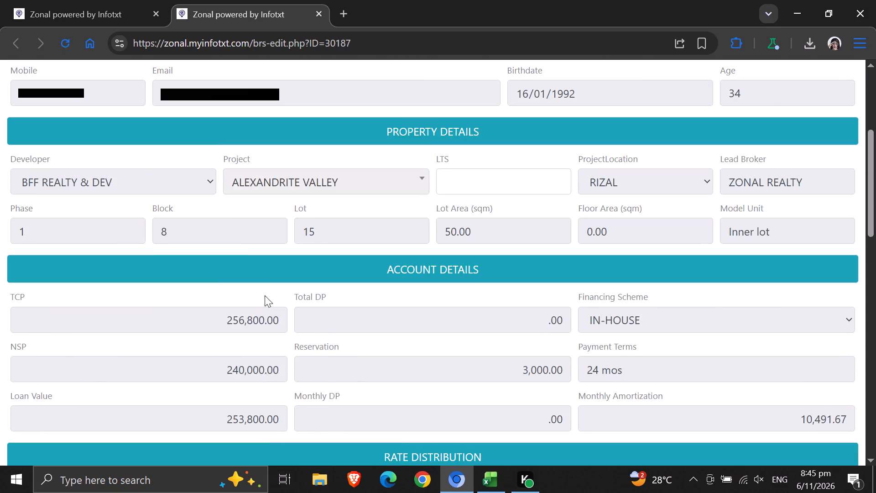
{"action": "scroll", "coordinate": [313, 279], "scroll_direction": "down", "scroll_amount": 3}
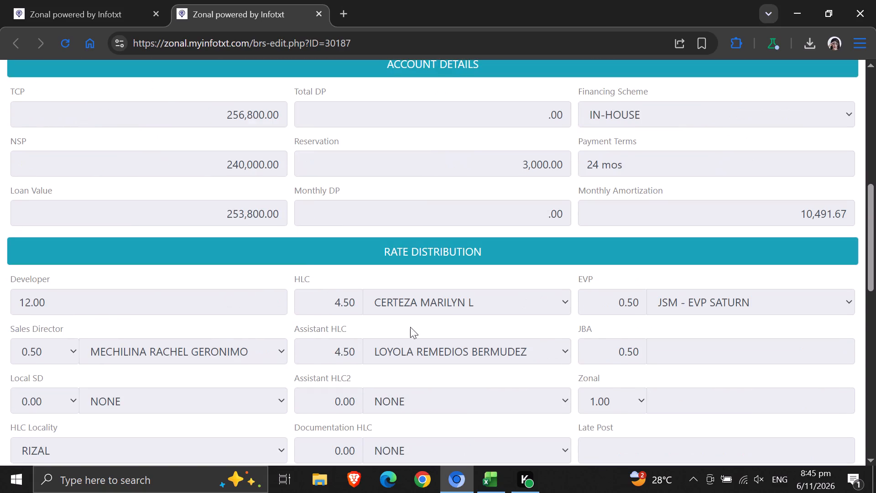
Enter the HLC's name from BRS record 30187, first name before surname, in the HLC column of row 129.
{"action": "left_click", "coordinate": [496, 474]}
{"action": "left_click", "coordinate": [292, 276]}
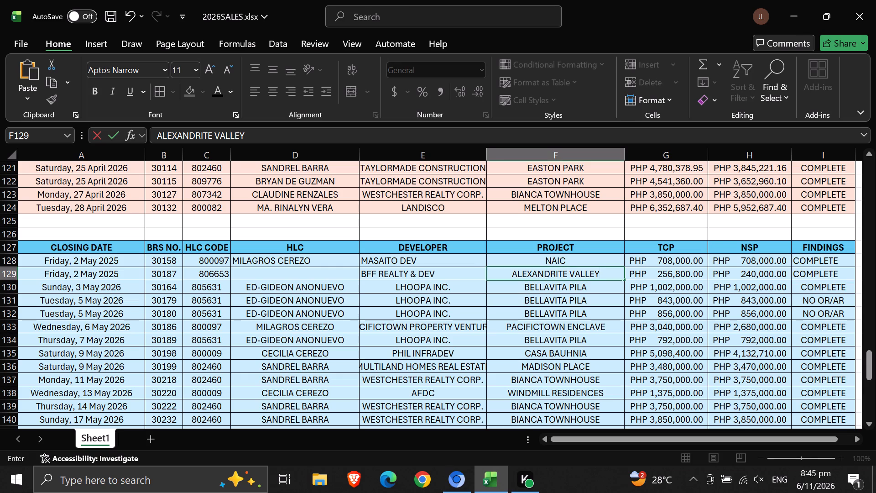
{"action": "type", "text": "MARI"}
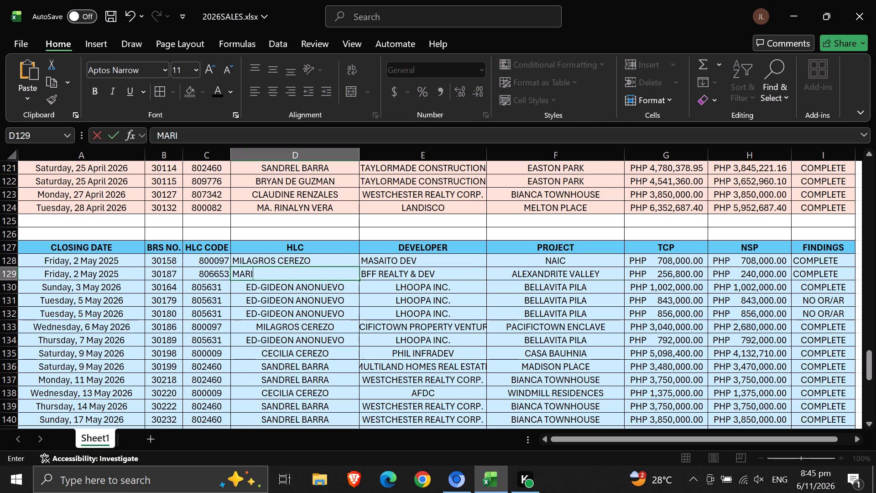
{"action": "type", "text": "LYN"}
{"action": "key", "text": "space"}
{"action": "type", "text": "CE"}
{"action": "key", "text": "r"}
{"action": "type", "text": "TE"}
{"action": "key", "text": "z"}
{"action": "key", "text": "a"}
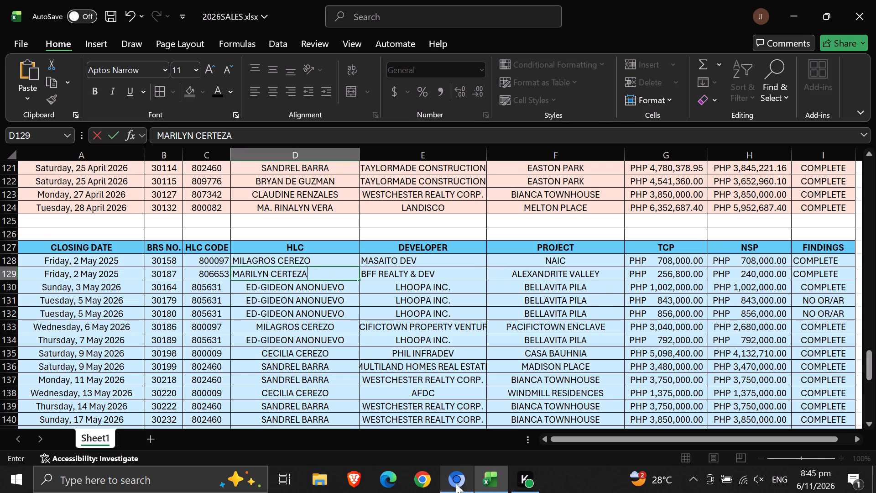
{"action": "left_click", "coordinate": [457, 483]}
{"action": "left_click", "coordinate": [459, 483]}
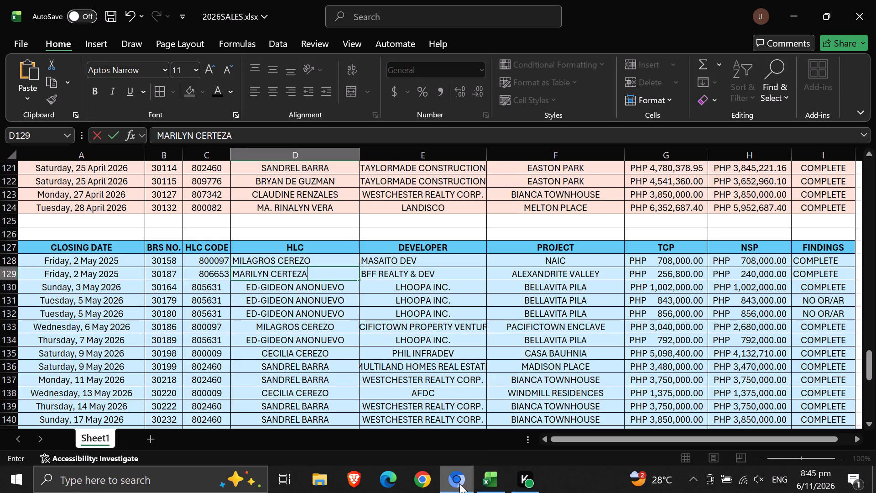
{"action": "left_click", "coordinate": [459, 483]}
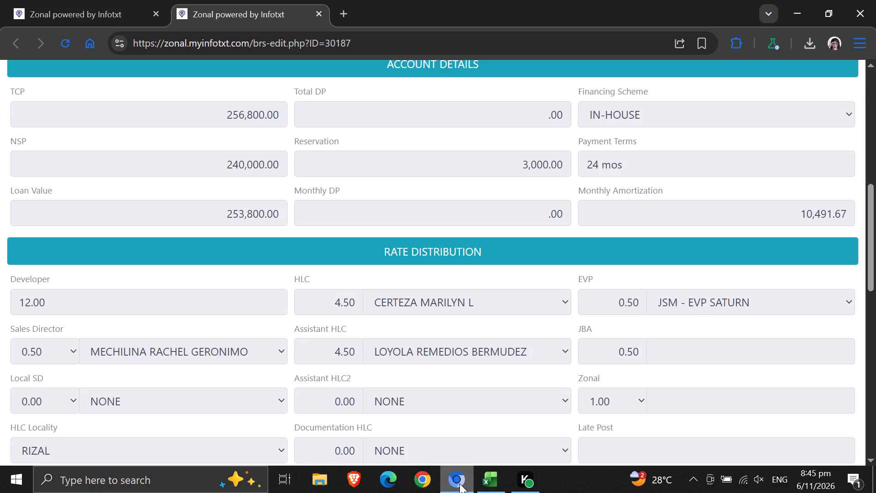
{"action": "scroll", "coordinate": [426, 381], "scroll_direction": "up", "scroll_amount": 4}
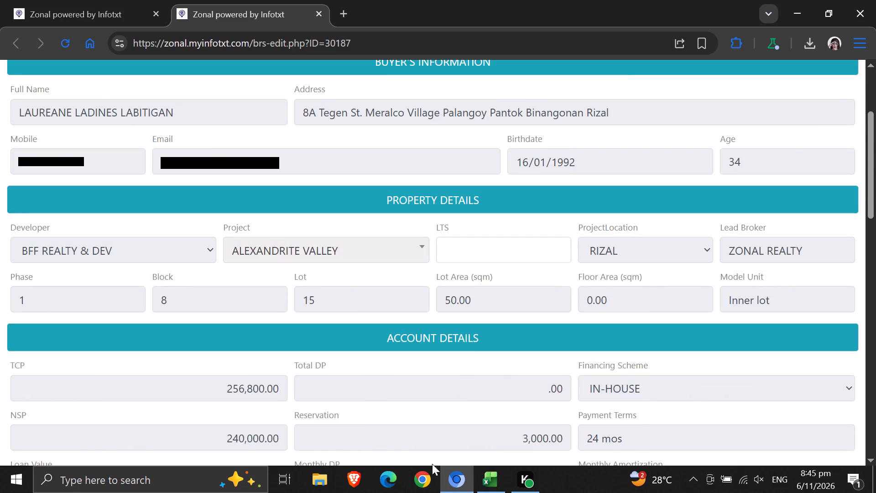
{"action": "left_click", "coordinate": [464, 488]}
{"action": "left_click", "coordinate": [453, 328]}
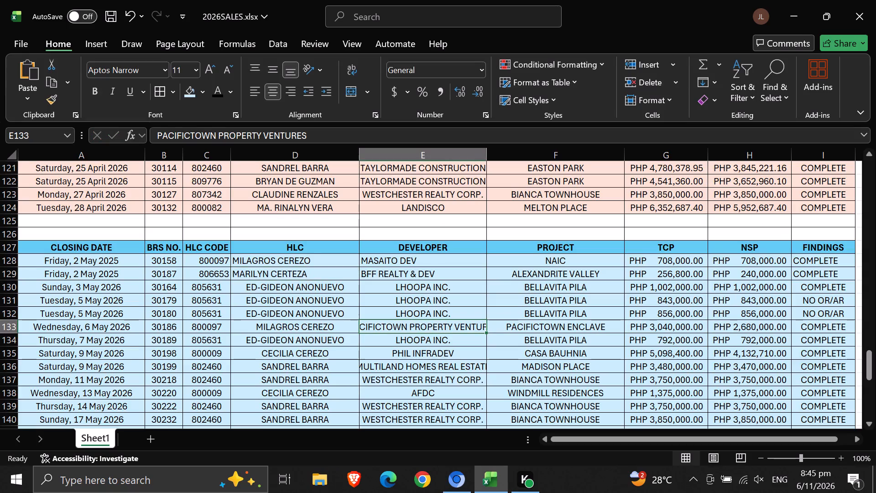
Close BRS record 30187, refresh the May 2026 per-HLC sales report and open BRS record 30282 for the Casa Bauhinia sale.
{"action": "left_click", "coordinate": [454, 485]}
{"action": "scroll", "coordinate": [250, 340], "scroll_direction": "down", "scroll_amount": 5}
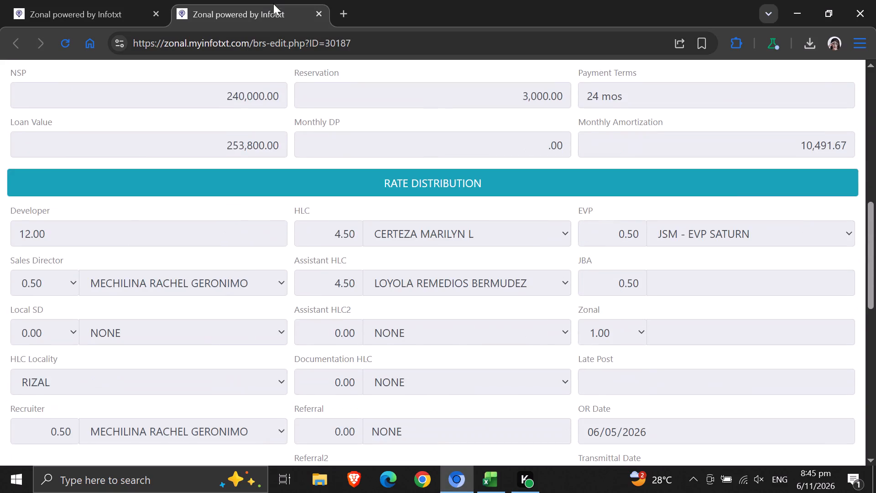
{"action": "left_click", "coordinate": [318, 13]}
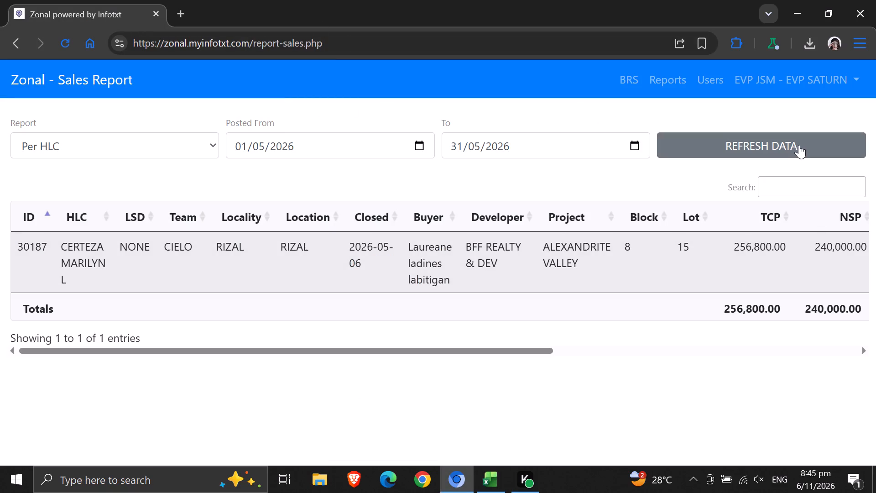
{"action": "left_click", "coordinate": [799, 145]}
{"action": "scroll", "coordinate": [163, 394], "scroll_direction": "down", "scroll_amount": 5}
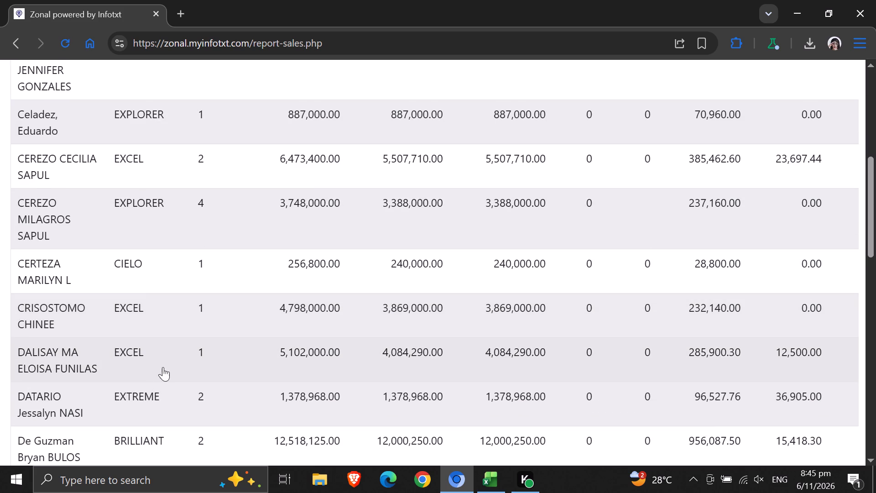
{"action": "scroll", "coordinate": [98, 301], "scroll_direction": "down", "scroll_amount": 1}
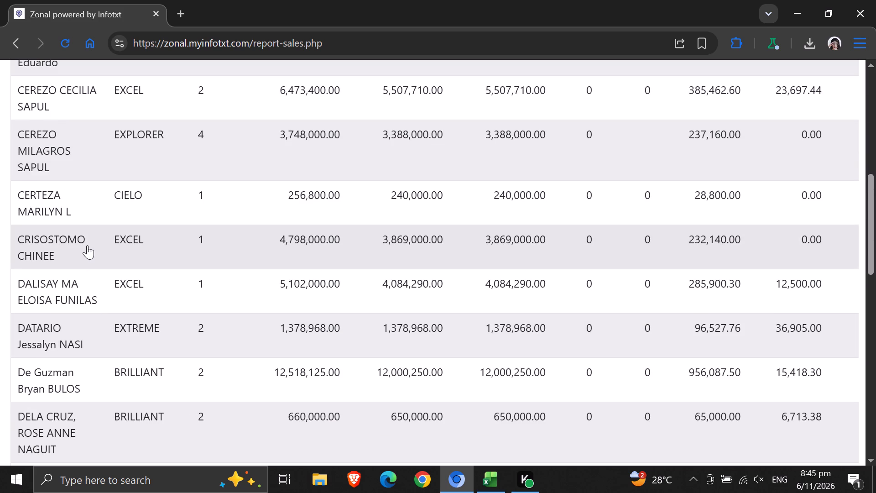
{"action": "left_click", "coordinate": [87, 245]}
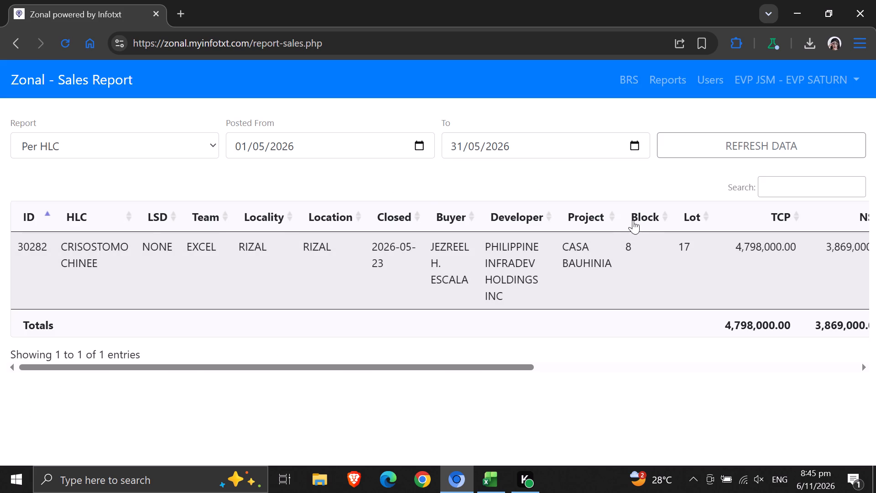
{"action": "left_click", "coordinate": [420, 273]}
{"action": "left_click_drag", "start_coordinate": [655, 179], "coordinate": [506, 197]}
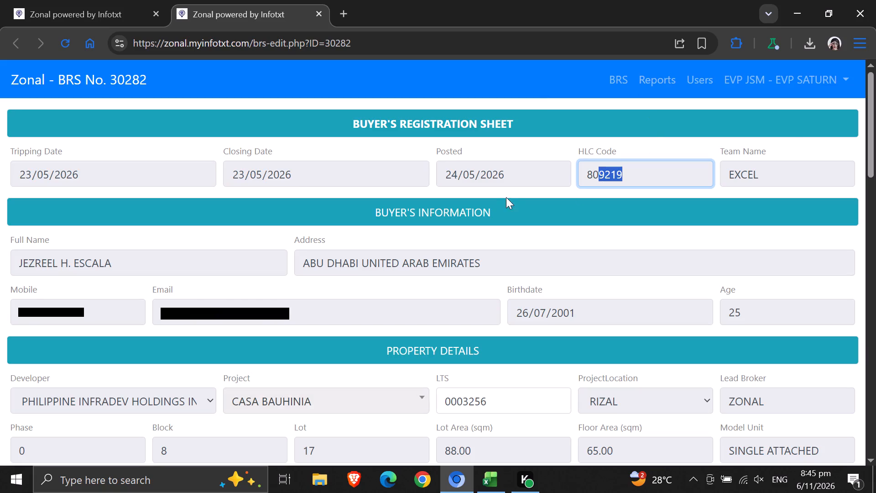
{"action": "left_click_drag", "start_coordinate": [506, 197], "coordinate": [506, 198]}
{"action": "key", "text": "ctrl+c"}
{"action": "key", "text": "ctrl+c"}
{"action": "left_click", "coordinate": [501, 489]}
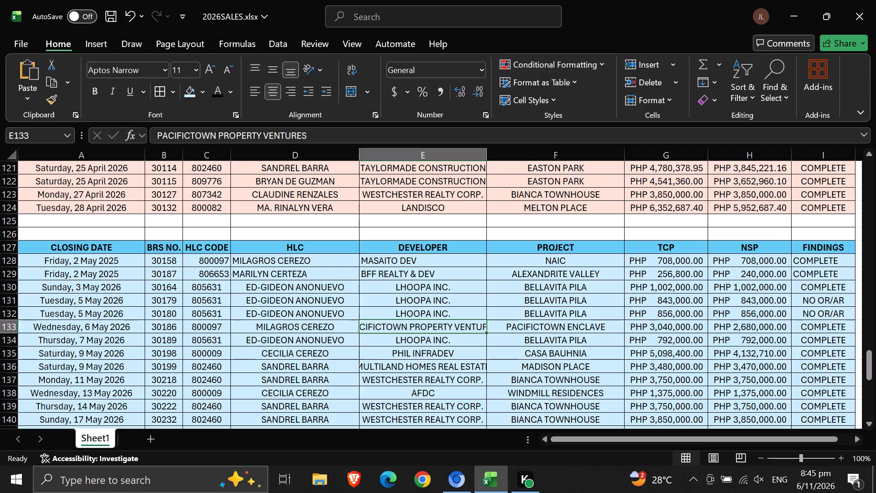
{"action": "key", "text": "alt+Tab"}
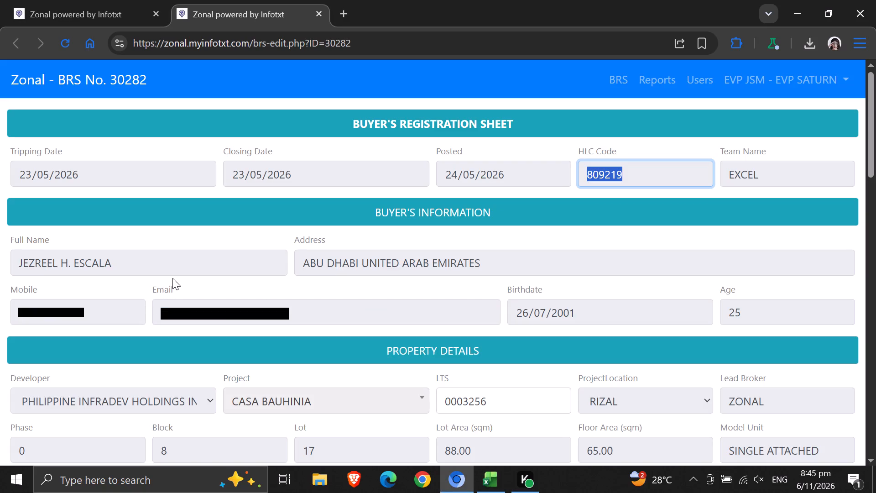
{"action": "key", "text": "alt+Tab"}
{"action": "scroll", "coordinate": [119, 339], "scroll_direction": "down", "scroll_amount": 5}
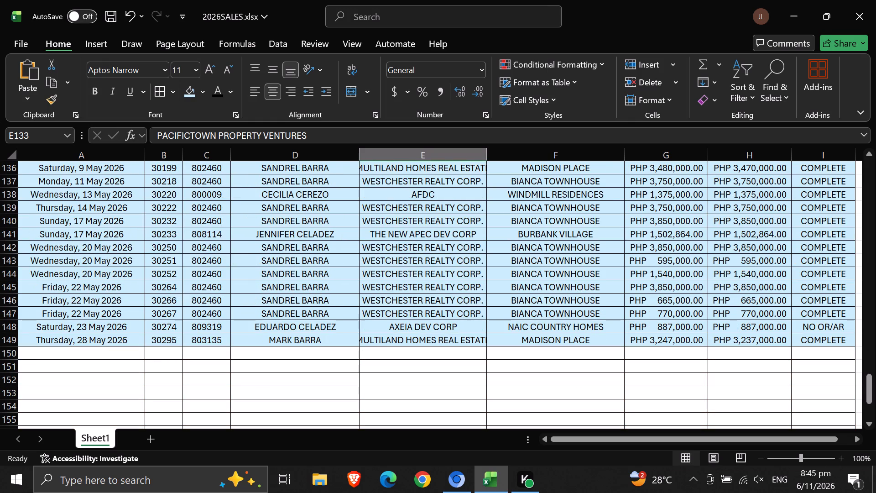
{"action": "left_click", "coordinate": [12, 343]}
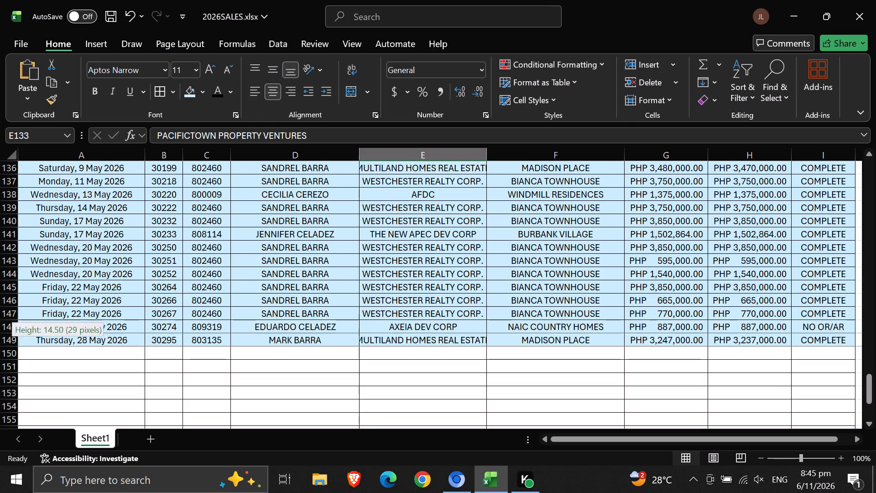
{"action": "left_click", "coordinate": [14, 341]}
{"action": "right_click", "coordinate": [12, 341]}
{"action": "left_click", "coordinate": [59, 210]}
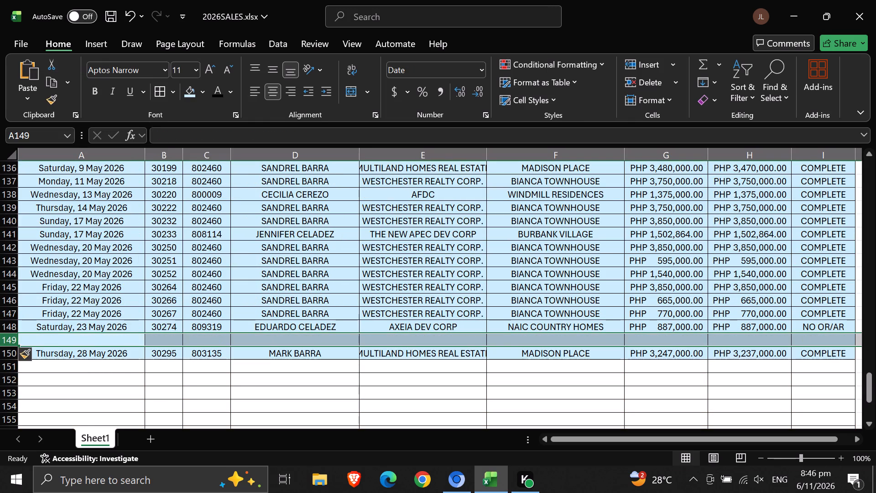
{"action": "left_click", "coordinate": [103, 338]}
{"action": "left_click", "coordinate": [158, 338]}
{"action": "left_click", "coordinate": [196, 340]}
{"action": "key", "text": "ctrl+v"}
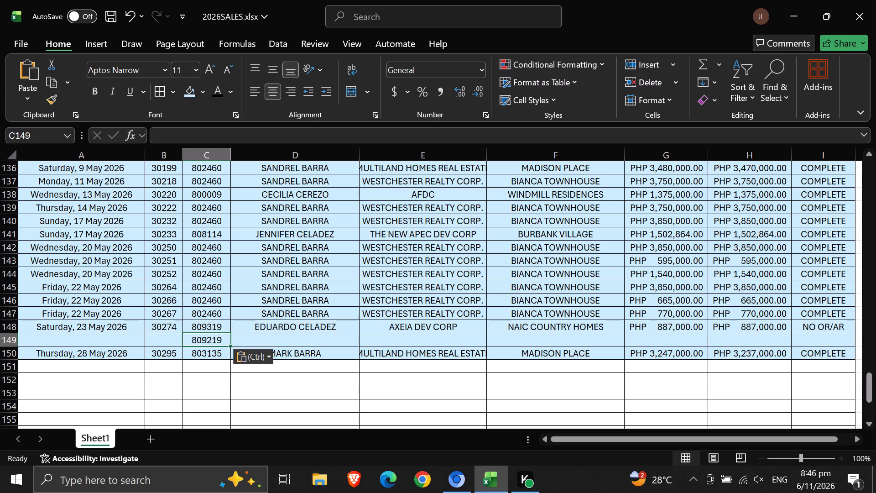
Enter 30283 in the BRS NO. column of row 149.
{"action": "left_click", "coordinate": [170, 341]}
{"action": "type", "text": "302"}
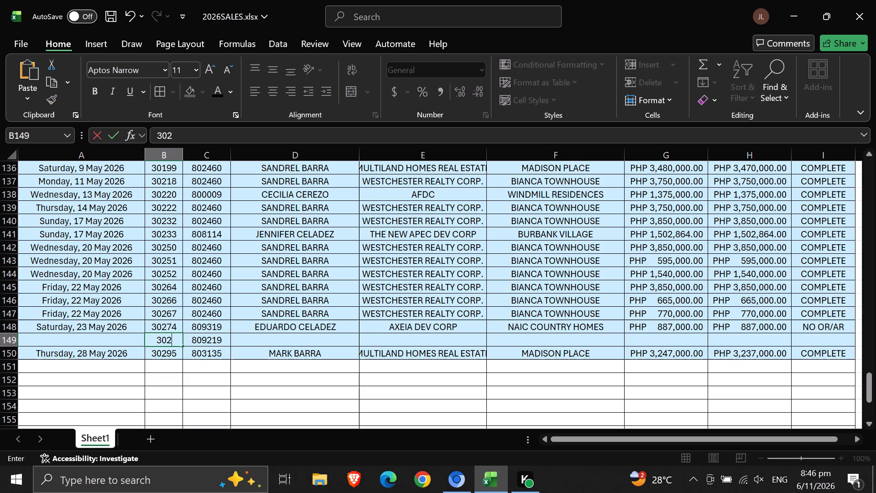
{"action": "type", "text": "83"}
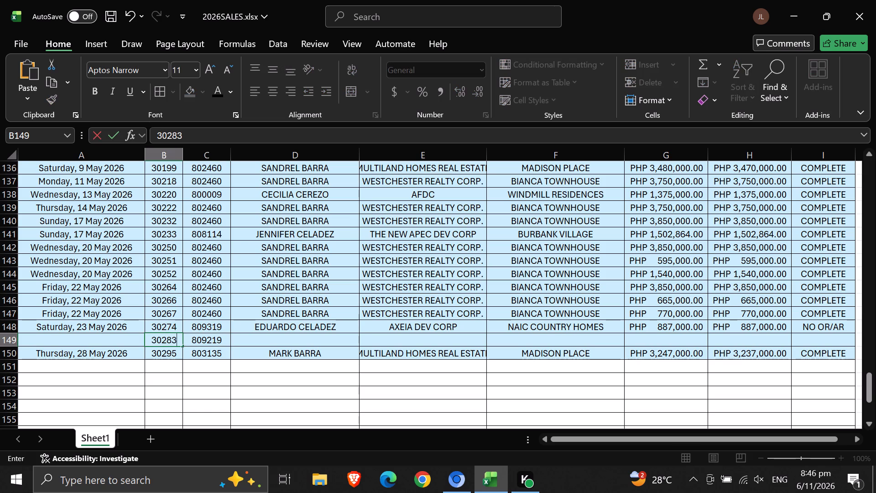
Check the record's closing date and copy Saturday, 23 May 2026 from row 148 into the CLOSING DATE column of row 149.
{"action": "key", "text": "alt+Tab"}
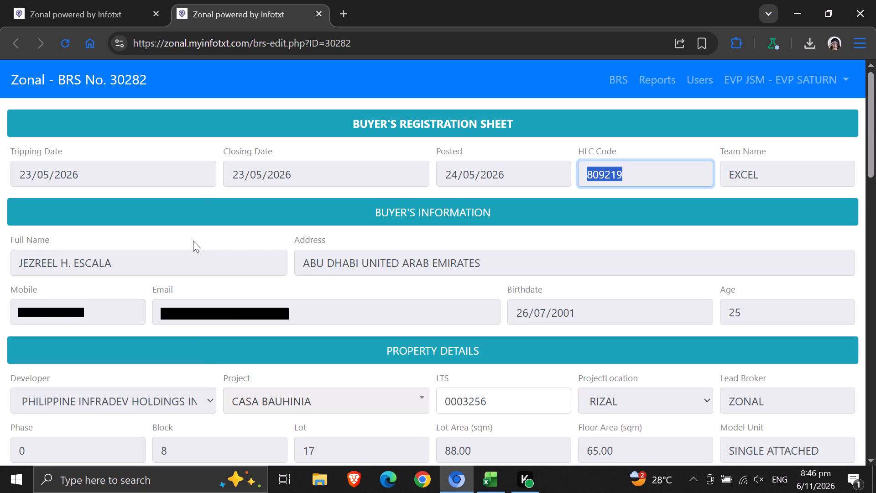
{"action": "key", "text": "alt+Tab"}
{"action": "left_click", "coordinate": [108, 330]}
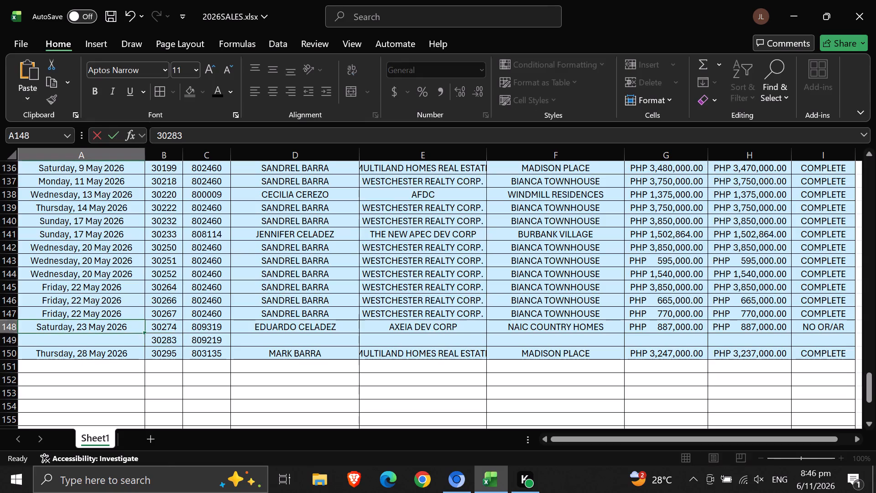
{"action": "key", "text": "ctrl+c"}
{"action": "left_click", "coordinate": [106, 345]}
{"action": "key", "text": "ctrl+v"}
Copy the record's TCP of 4,798,000.00 into the TCP column of row 149.
{"action": "key", "text": "alt+Tab"}
{"action": "scroll", "coordinate": [177, 339], "scroll_direction": "down", "scroll_amount": 4}
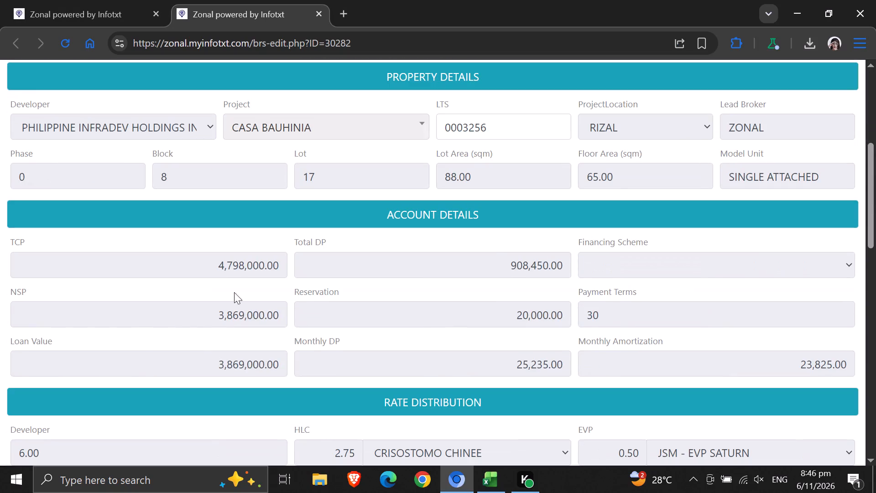
{"action": "left_click_drag", "start_coordinate": [202, 263], "coordinate": [373, 254]}
{"action": "key", "text": "ctrl+c"}
{"action": "key", "text": "alt+Tab"}
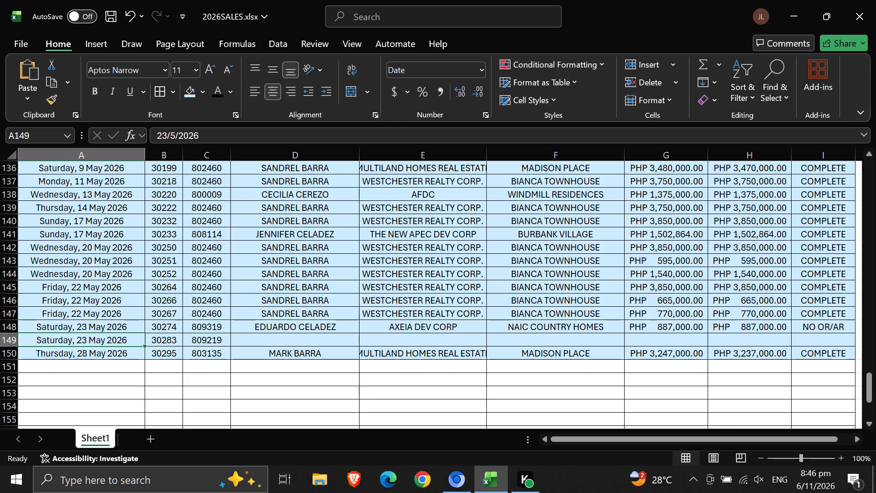
{"action": "left_click", "coordinate": [663, 341]}
{"action": "key", "text": "ctrl+v"}
Enter PHIL INFRADEV as the developer and CASA BAUHNIA as the project in row 149.
{"action": "left_click", "coordinate": [407, 336]}
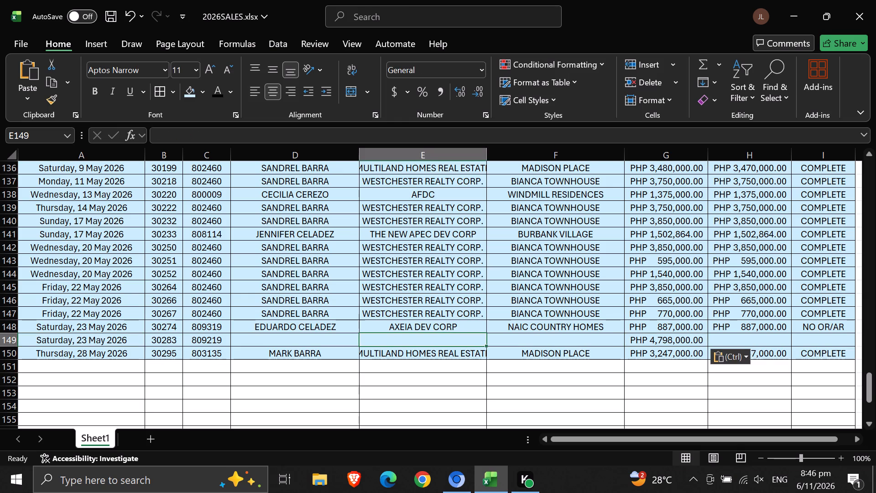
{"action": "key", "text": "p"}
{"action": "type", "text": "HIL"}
{"action": "left_click", "coordinate": [529, 345]}
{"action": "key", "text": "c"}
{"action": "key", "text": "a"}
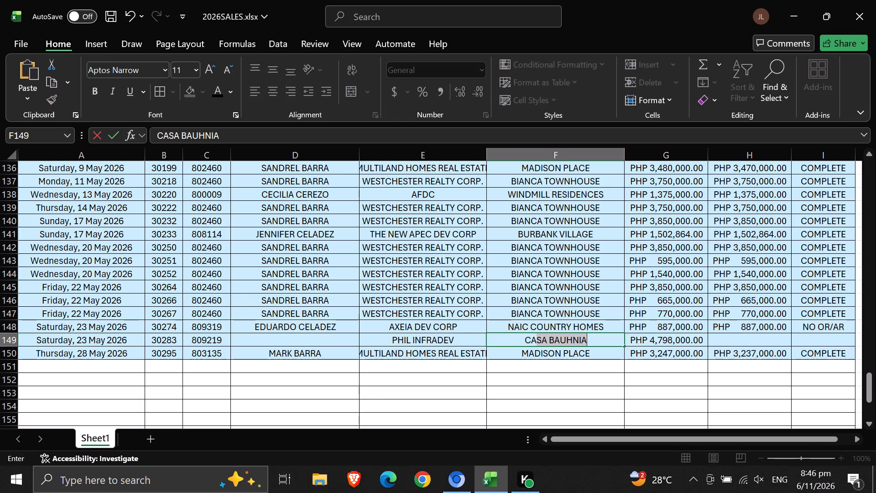
Copy record 30282's NSP of 3,869,000.00 into the NSP column of row 149.
{"action": "left_click", "coordinate": [770, 341]}
{"action": "key", "text": "alt+Tab"}
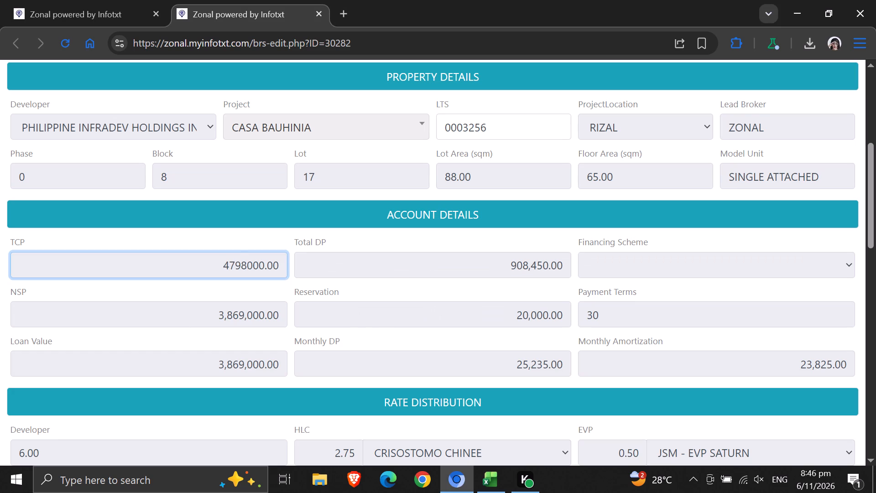
{"action": "left_click_drag", "start_coordinate": [181, 316], "coordinate": [442, 309]}
{"action": "key", "text": "ctrl+c"}
{"action": "scroll", "coordinate": [428, 327], "scroll_direction": "down", "scroll_amount": 2}
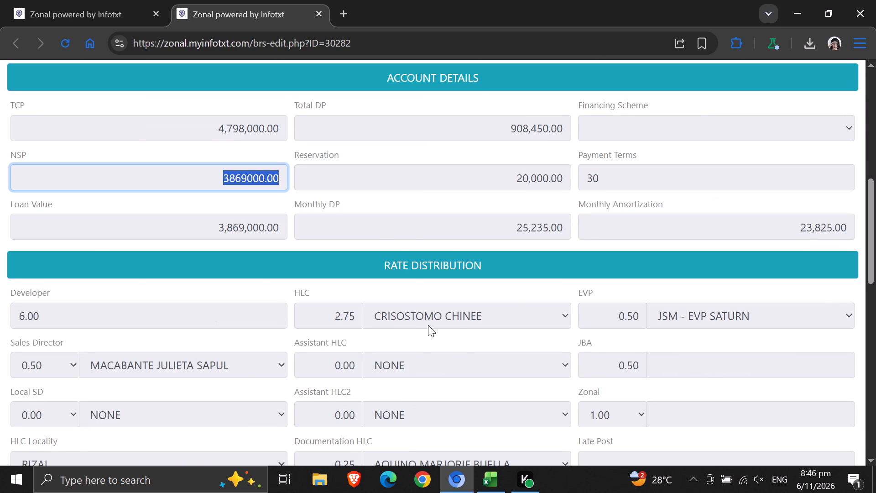
{"action": "key", "text": "alt+Tab"}
{"action": "left_click", "coordinate": [755, 336]}
{"action": "key", "text": "ctrl+v"}
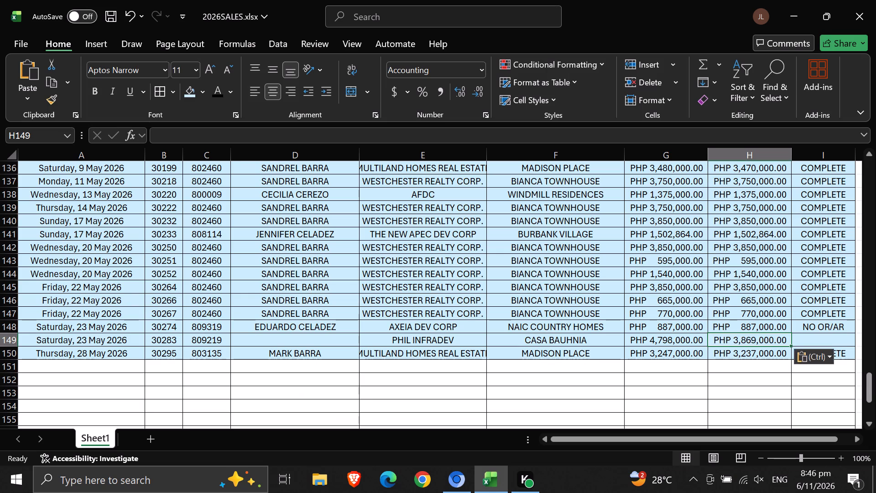
Enter the record's HLC name, first name before surname, in the HLC column of row 149.
{"action": "left_click", "coordinate": [298, 341]}
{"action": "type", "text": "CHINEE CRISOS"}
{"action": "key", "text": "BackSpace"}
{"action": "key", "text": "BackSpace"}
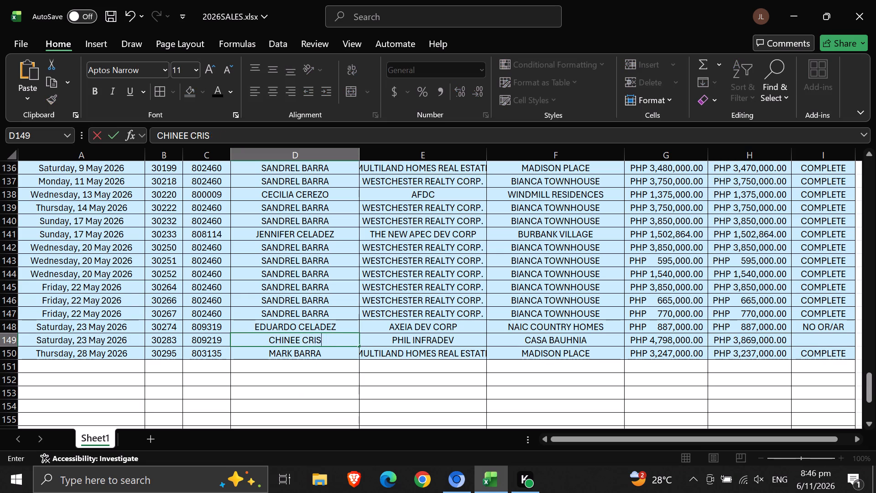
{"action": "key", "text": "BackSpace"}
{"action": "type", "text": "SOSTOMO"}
Review record 30282's attachments IMG_2321.jpeg and IMG_2391.jpeg, and mark row 149 as COMPLETE in the FINDINGS column.
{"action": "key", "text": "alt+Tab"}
{"action": "scroll", "coordinate": [253, 343], "scroll_direction": "down", "scroll_amount": 8}
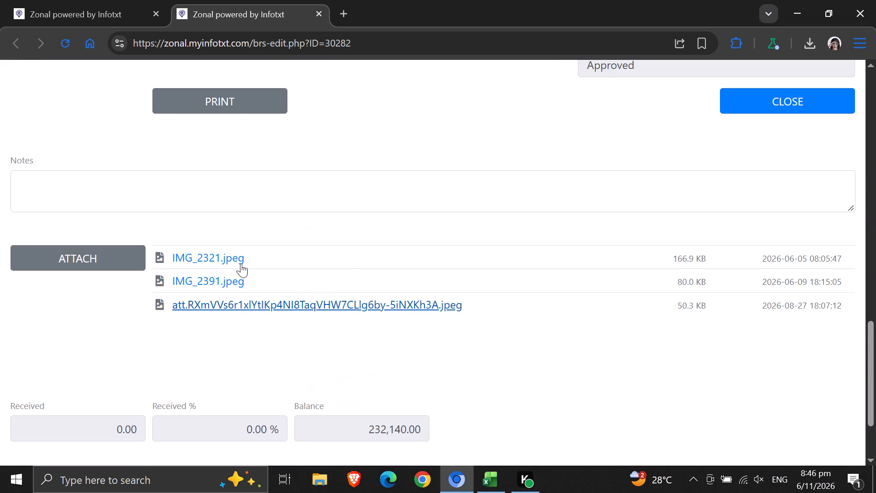
{"action": "left_click", "coordinate": [185, 255]}
{"action": "left_click", "coordinate": [479, 17]}
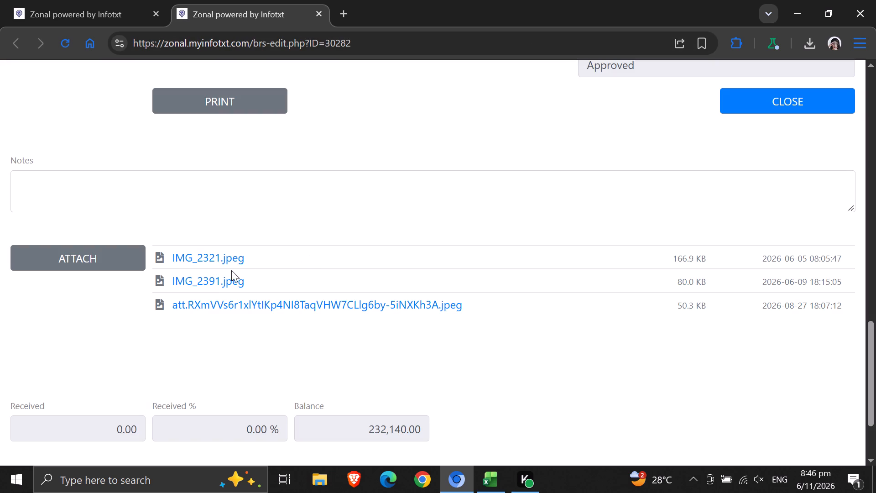
{"action": "left_click", "coordinate": [229, 277]}
{"action": "left_click", "coordinate": [477, 15]}
{"action": "key", "text": "alt+Tab"}
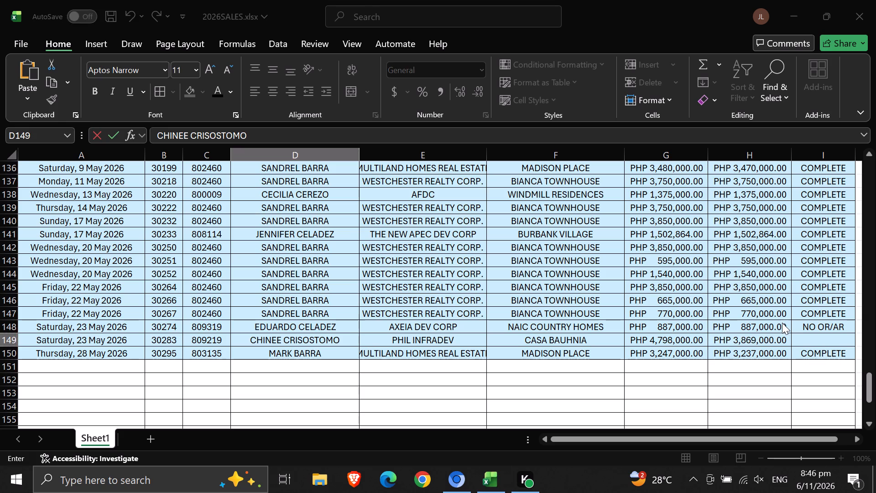
{"action": "left_click", "coordinate": [804, 343]}
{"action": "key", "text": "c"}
{"action": "left_click", "coordinate": [477, 314]}
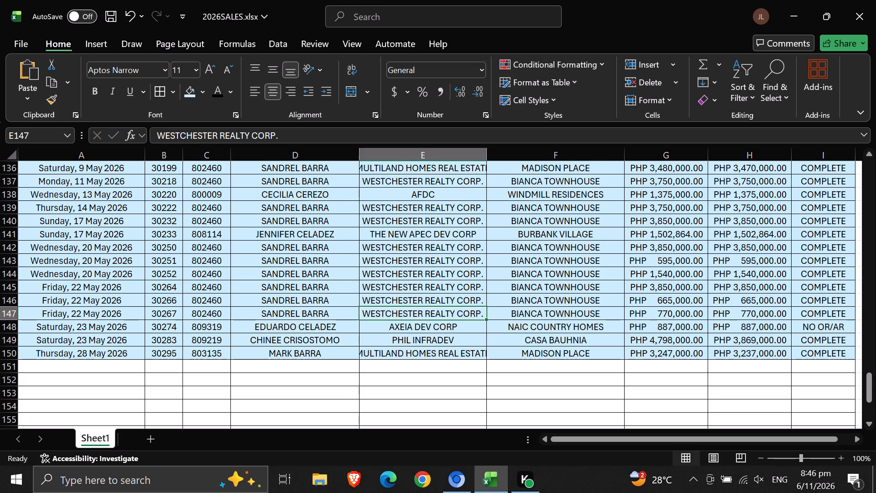
Close record 30282, refresh the Per HLC sales report for May 2026 and open record 30219.
{"action": "scroll", "coordinate": [151, 339], "scroll_direction": "down", "scroll_amount": 2}
{"action": "key", "text": "alt+Tab"}
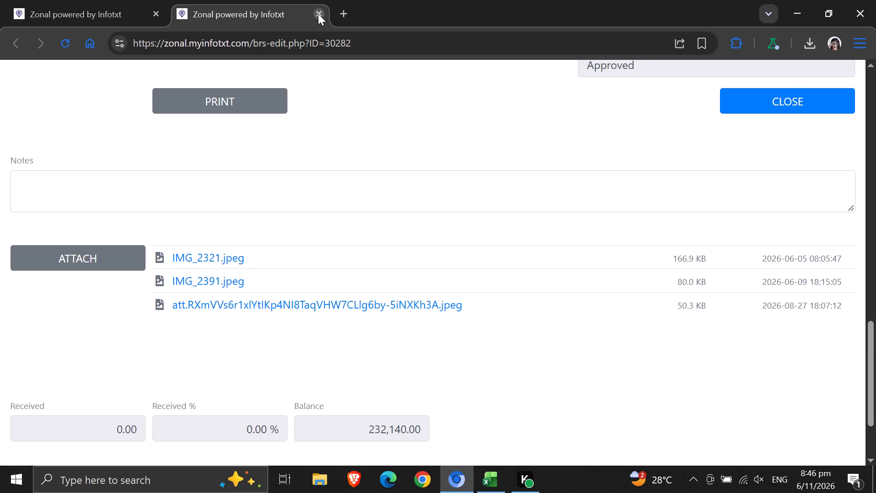
{"action": "left_click", "coordinate": [318, 14]}
{"action": "scroll", "coordinate": [321, 259], "scroll_direction": "down", "scroll_amount": 2}
{"action": "left_click", "coordinate": [766, 144]}
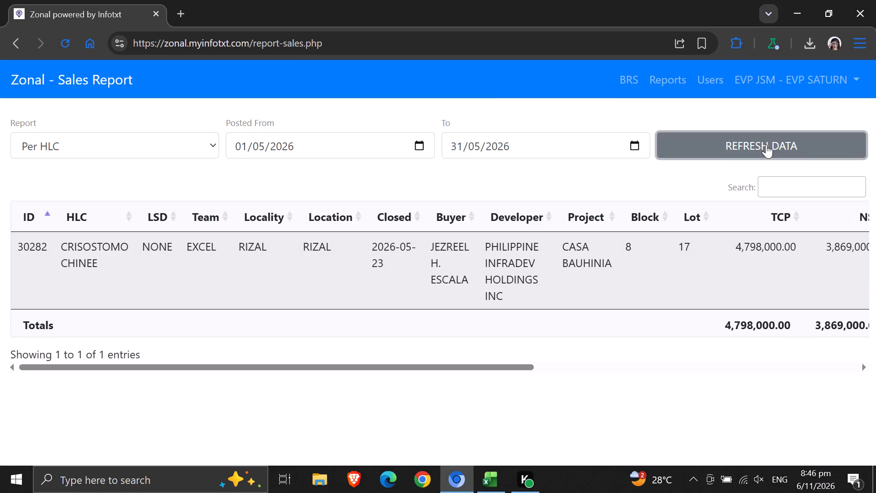
{"action": "scroll", "coordinate": [170, 370], "scroll_direction": "down", "scroll_amount": 3}
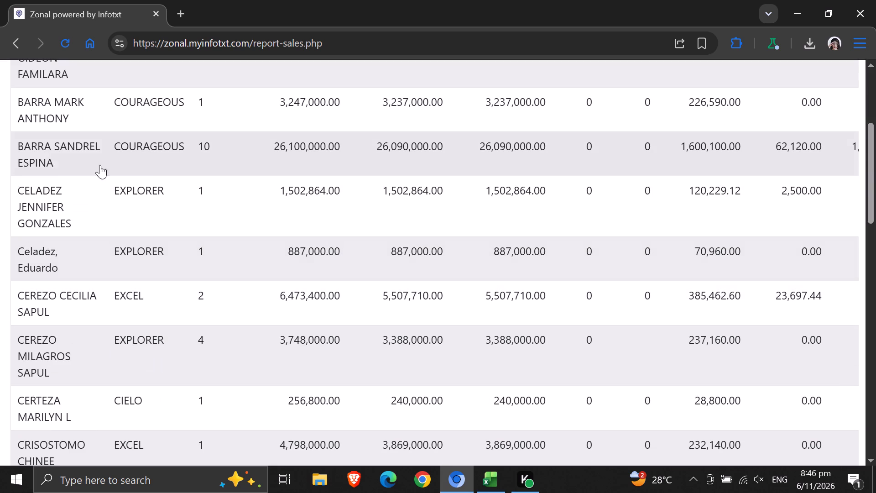
{"action": "scroll", "coordinate": [100, 328], "scroll_direction": "down", "scroll_amount": 2}
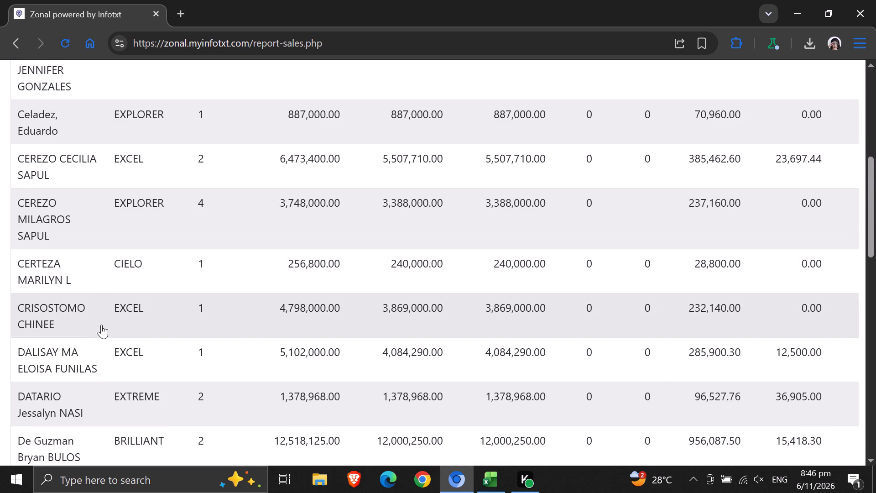
{"action": "scroll", "coordinate": [94, 260], "scroll_direction": "down", "scroll_amount": 1}
{"action": "left_click", "coordinate": [86, 286]}
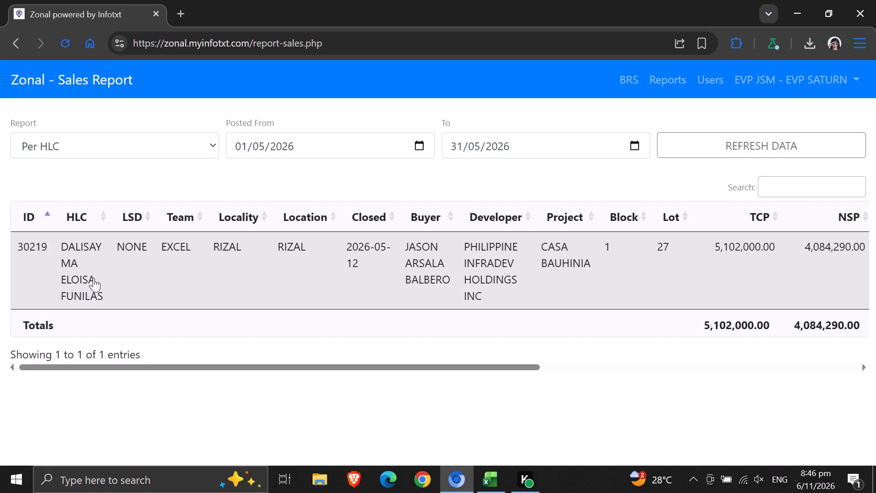
{"action": "left_click", "coordinate": [308, 257]}
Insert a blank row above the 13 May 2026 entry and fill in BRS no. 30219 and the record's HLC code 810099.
{"action": "left_click_drag", "start_coordinate": [666, 177], "coordinate": [447, 183]}
{"action": "key", "text": "ctrl+c"}
{"action": "key", "text": "ctrl+c"}
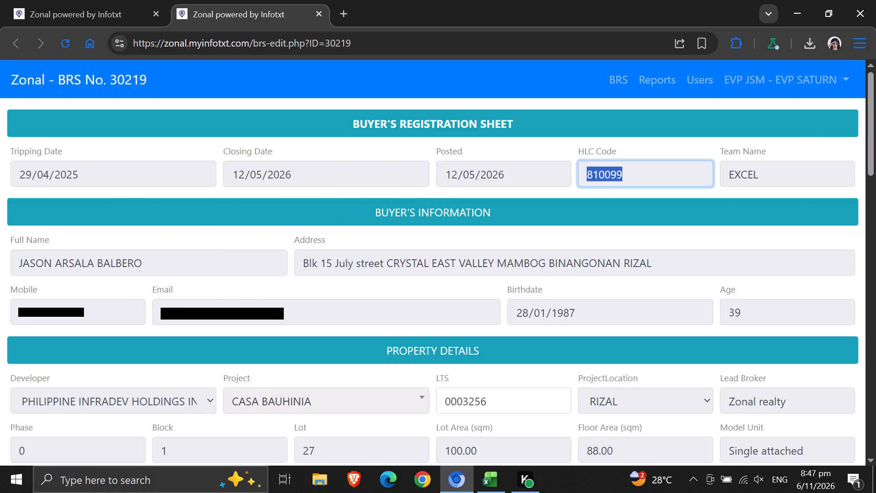
{"action": "key", "text": "alt+Tab"}
{"action": "scroll", "coordinate": [165, 294], "scroll_direction": "up", "scroll_amount": 7}
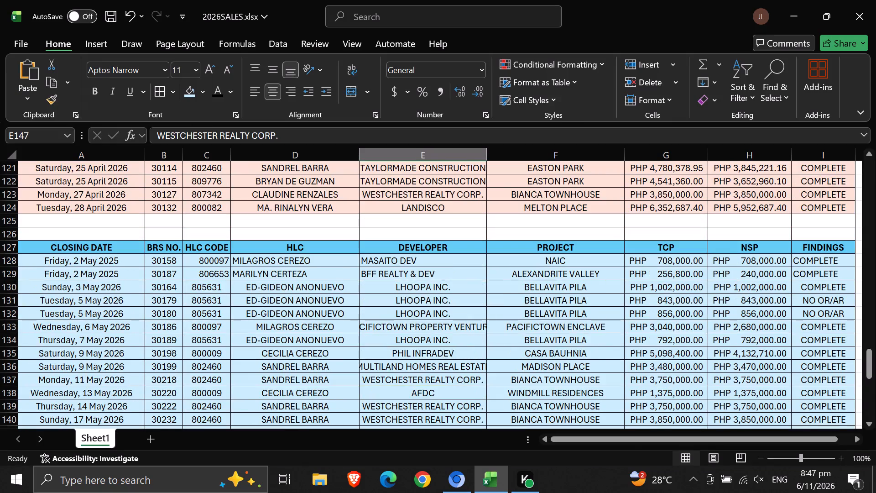
{"action": "scroll", "coordinate": [21, 374], "scroll_direction": "down", "scroll_amount": 1}
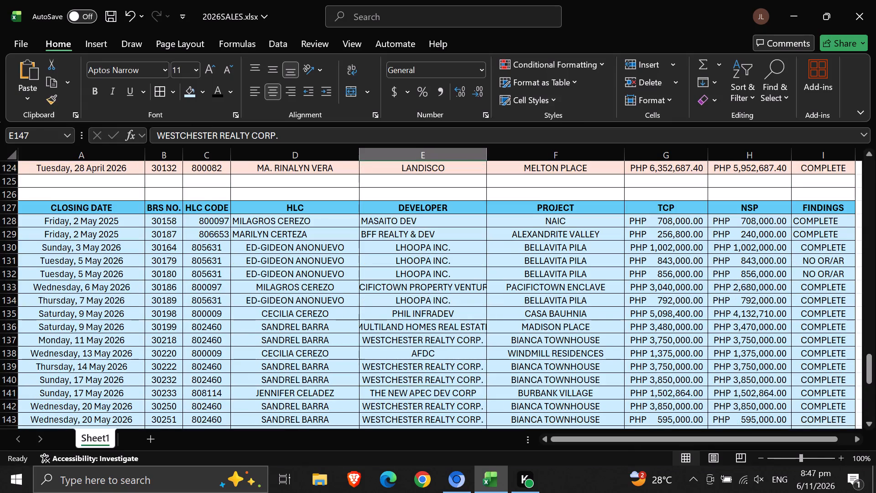
{"action": "left_click", "coordinate": [16, 352]}
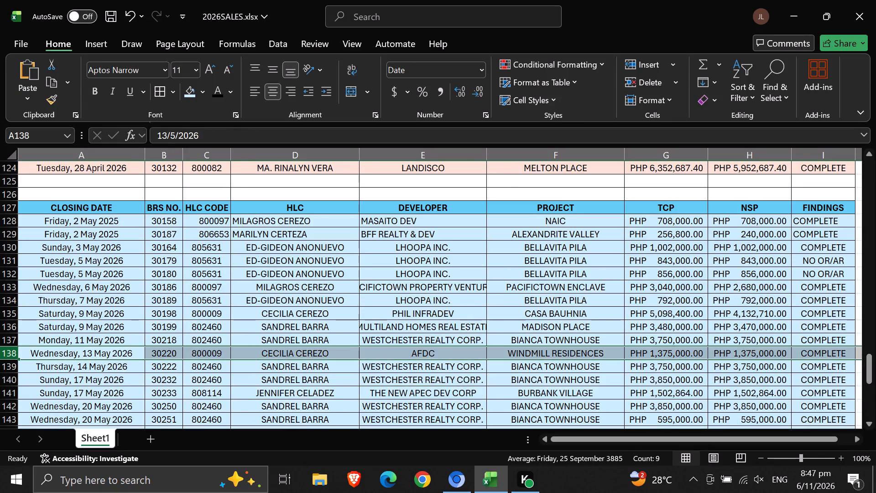
{"action": "right_click", "coordinate": [16, 352]}
{"action": "left_click", "coordinate": [78, 223]}
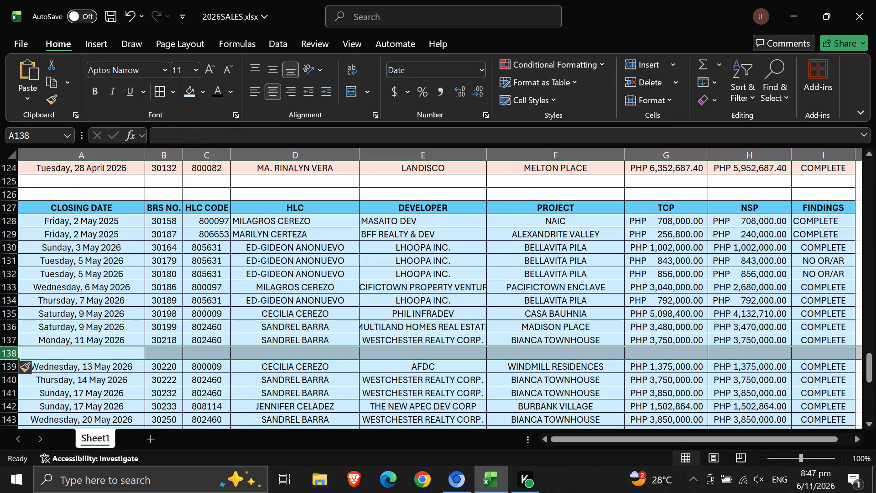
{"action": "left_click", "coordinate": [166, 354]}
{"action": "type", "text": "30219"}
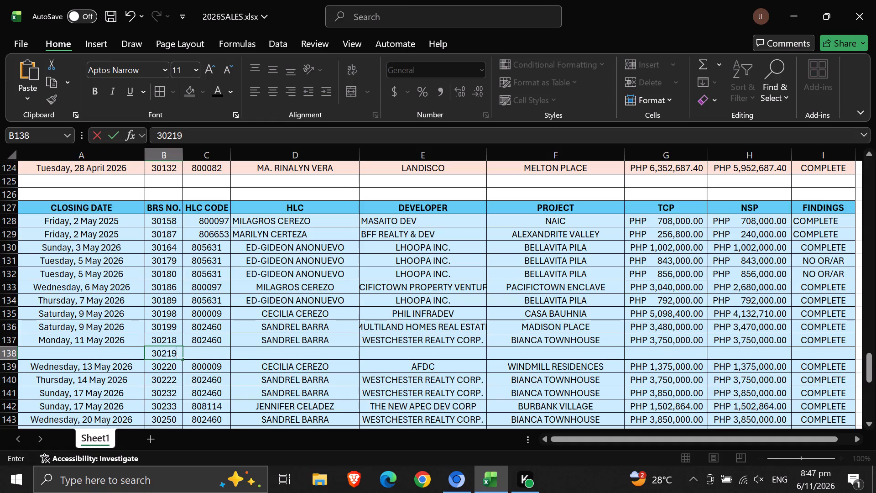
{"action": "left_click", "coordinate": [209, 348]}
{"action": "key", "text": "ctrl+v"}
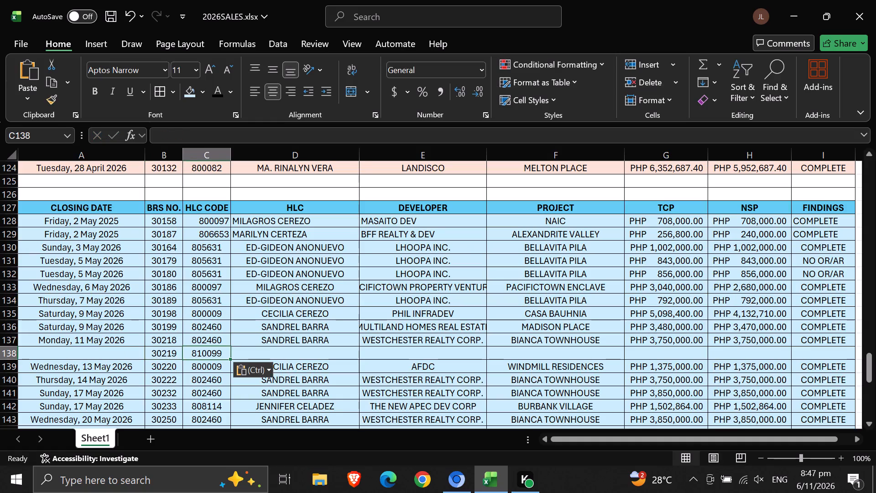
{"action": "key", "text": "alt+Tab"}
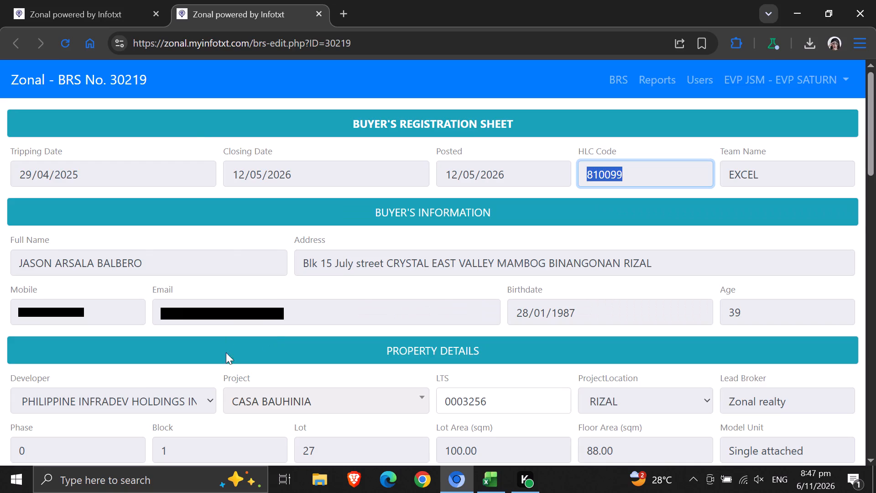
{"action": "scroll", "coordinate": [233, 368], "scroll_direction": "down", "scroll_amount": 3}
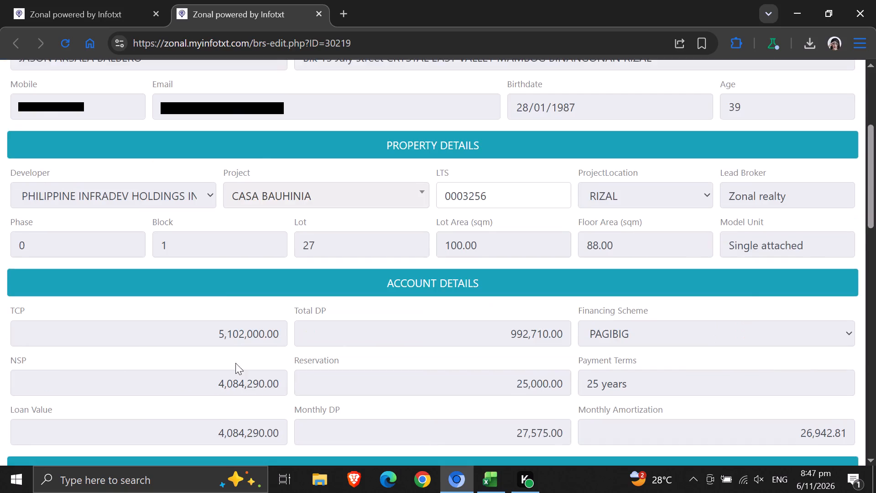
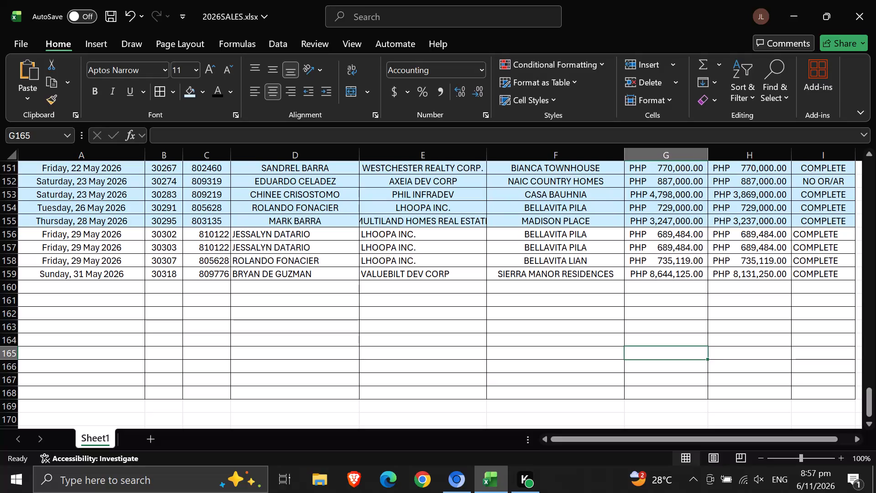
Check record 30307's collections, close it and open record 30320 from the sales report.
{"action": "key", "text": "alt+Tab"}
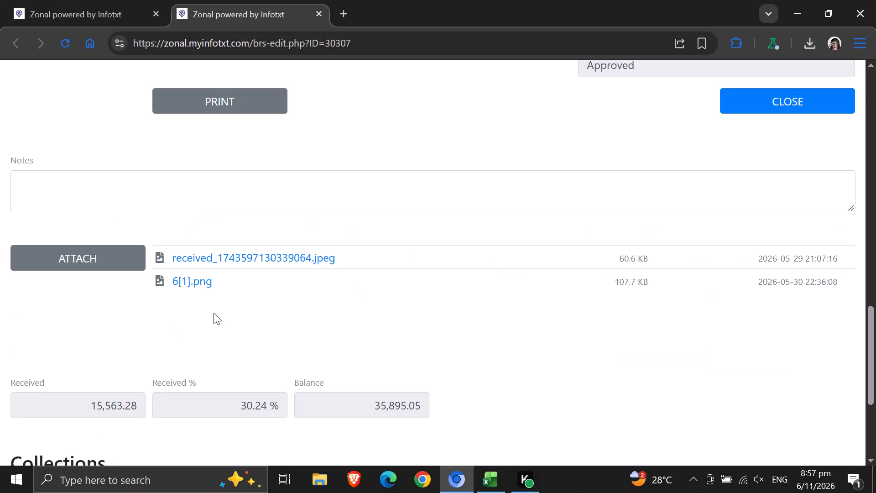
{"action": "scroll", "coordinate": [247, 326], "scroll_direction": "down", "scroll_amount": 6}
{"action": "scroll", "coordinate": [263, 304], "scroll_direction": "up", "scroll_amount": 6}
{"action": "scroll", "coordinate": [294, 240], "scroll_direction": "down", "scroll_amount": 10}
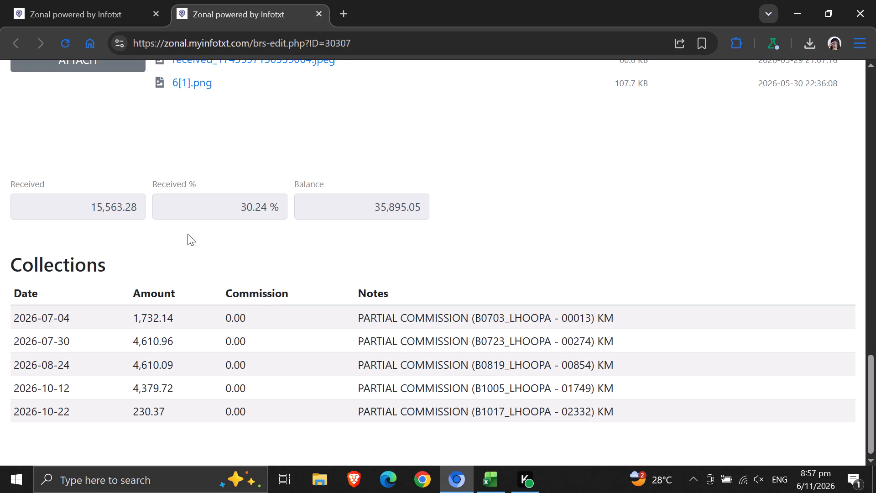
{"action": "left_click", "coordinate": [316, 18]}
{"action": "scroll", "coordinate": [284, 273], "scroll_direction": "up", "scroll_amount": 1}
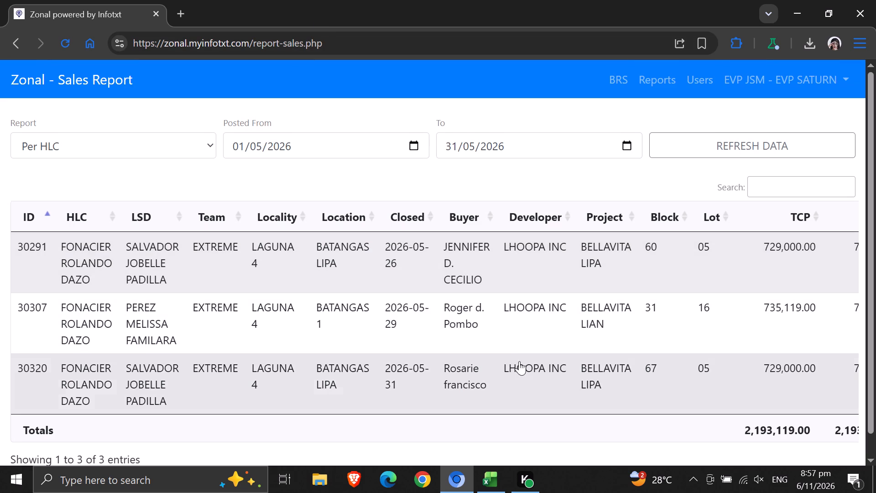
{"action": "left_click", "coordinate": [518, 389]}
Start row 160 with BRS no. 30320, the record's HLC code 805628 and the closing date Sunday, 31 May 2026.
{"action": "left_click_drag", "start_coordinate": [644, 178], "coordinate": [478, 185]}
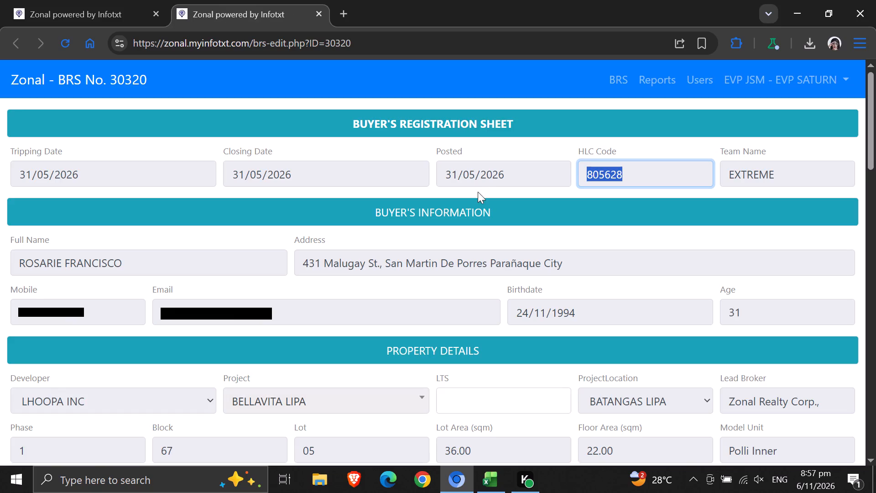
{"action": "key", "text": "ctrl+c"}
{"action": "key", "text": "alt+Tab"}
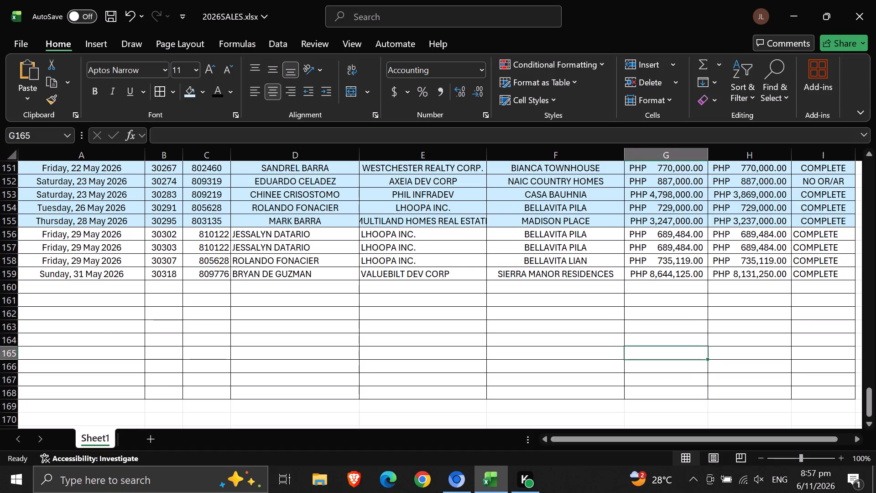
{"action": "left_click", "coordinate": [167, 285]}
{"action": "left_click", "coordinate": [215, 286]}
{"action": "key", "text": "ctrl+v"}
{"action": "left_click", "coordinate": [158, 286]}
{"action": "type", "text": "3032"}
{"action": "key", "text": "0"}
{"action": "left_click", "coordinate": [94, 277]}
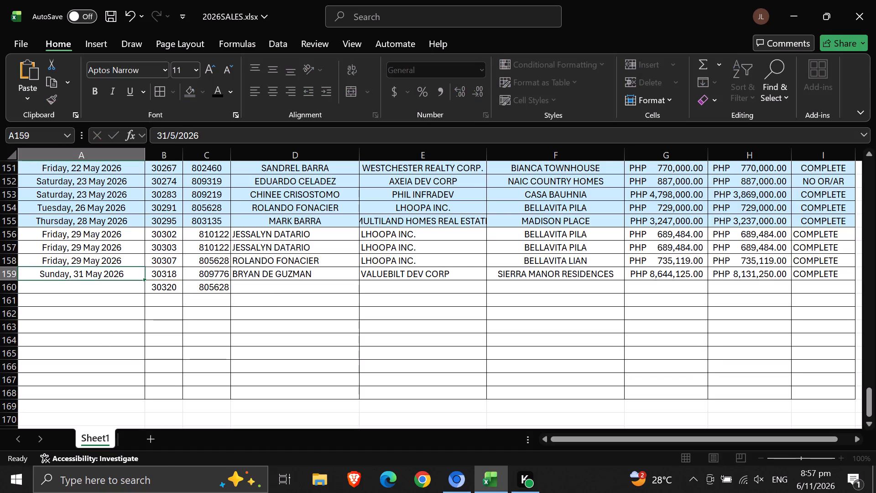
{"action": "key", "text": "ctrl+c"}
{"action": "left_click", "coordinate": [99, 287]}
{"action": "key", "text": "ctrl+v"}
Copy record 30320's TCP of 729000.00 and open its three attachments in turn, closing each one again.
{"action": "key", "text": "alt+Tab"}
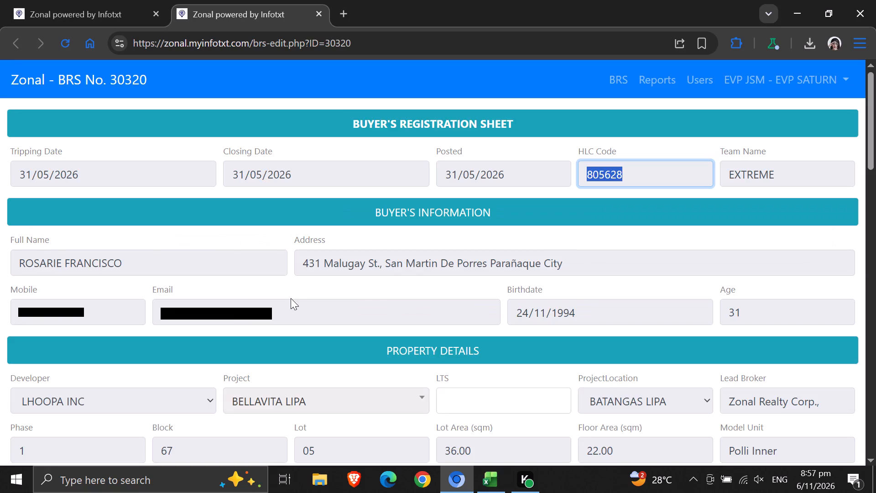
{"action": "scroll", "coordinate": [238, 315], "scroll_direction": "down", "scroll_amount": 4}
{"action": "left_click_drag", "start_coordinate": [198, 257], "coordinate": [333, 264]}
{"action": "key", "text": "ctrl+c"}
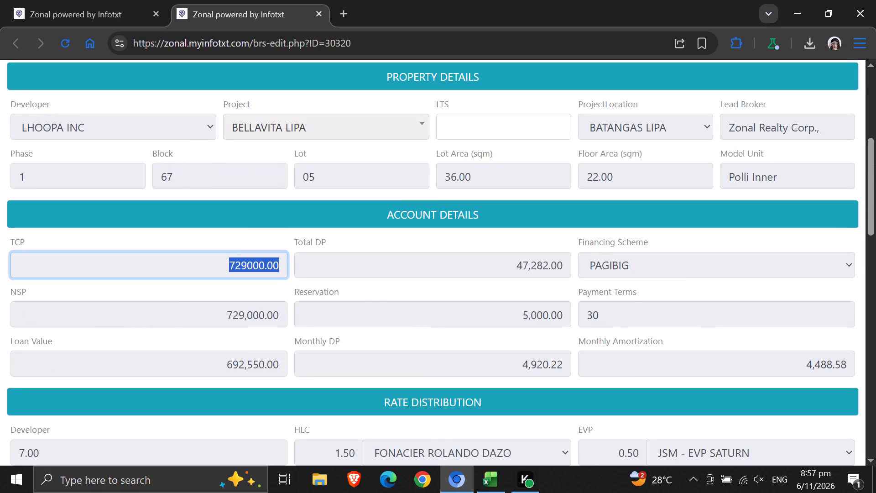
{"action": "scroll", "coordinate": [338, 272], "scroll_direction": "down", "scroll_amount": 9}
{"action": "left_click", "coordinate": [245, 321]}
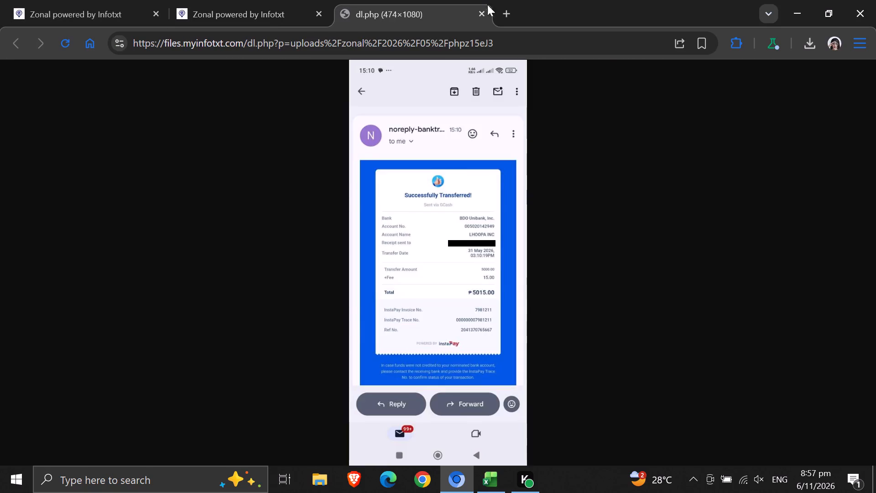
{"action": "left_click", "coordinate": [484, 9]}
{"action": "left_click", "coordinate": [191, 354]}
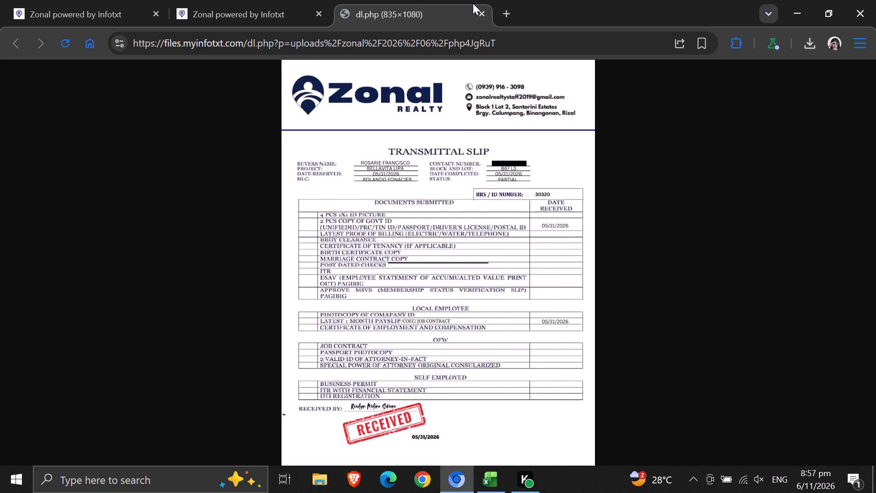
{"action": "left_click", "coordinate": [479, 15]}
{"action": "left_click", "coordinate": [235, 377]}
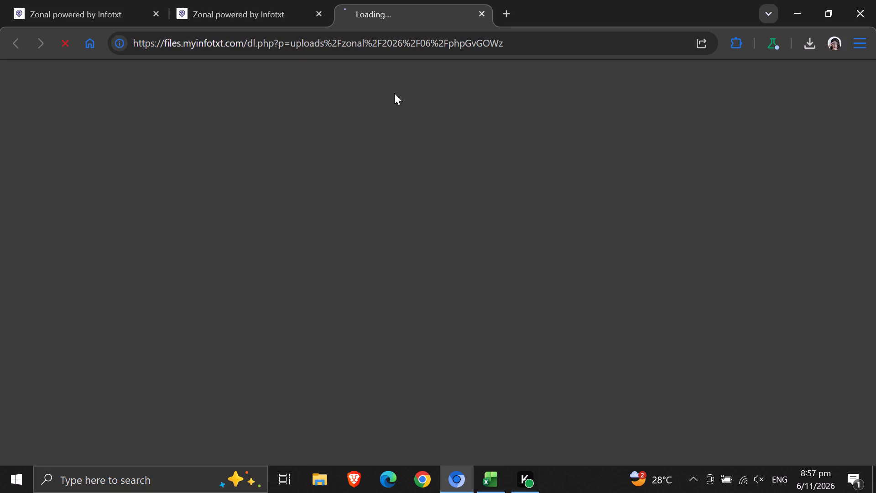
{"action": "left_click", "coordinate": [481, 14]}
Fill row 160 with the record's HLC name, developer LHOOPA INC. and project BELLAVITA LIPA.
{"action": "key", "text": "alt+Tab"}
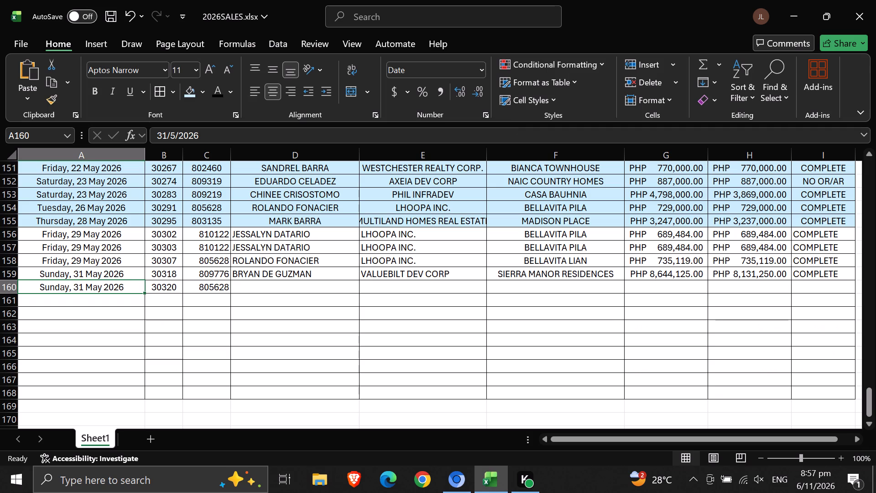
{"action": "left_click", "coordinate": [334, 288]}
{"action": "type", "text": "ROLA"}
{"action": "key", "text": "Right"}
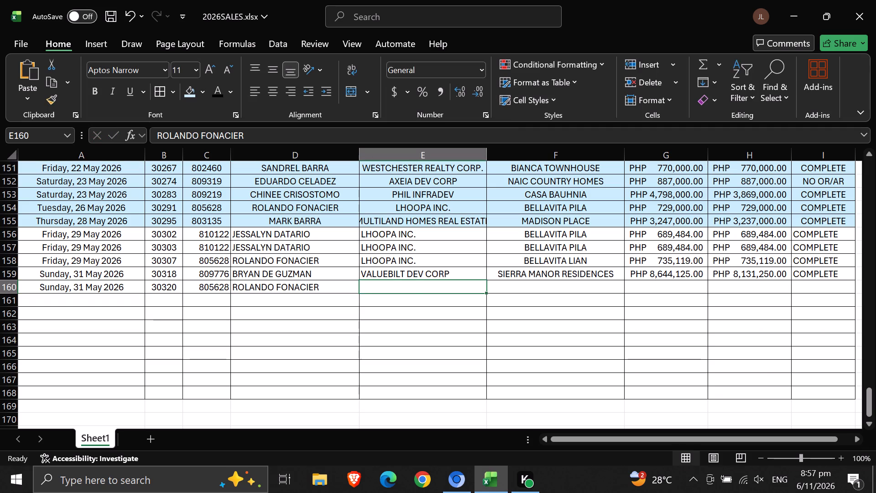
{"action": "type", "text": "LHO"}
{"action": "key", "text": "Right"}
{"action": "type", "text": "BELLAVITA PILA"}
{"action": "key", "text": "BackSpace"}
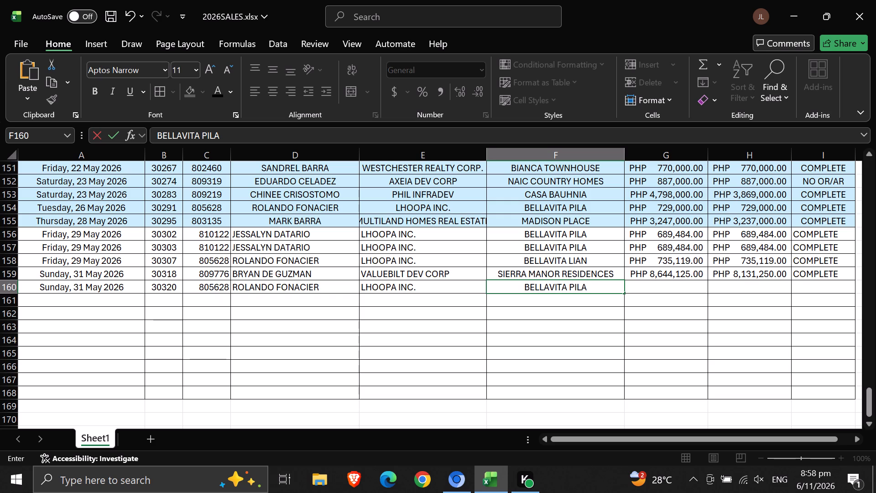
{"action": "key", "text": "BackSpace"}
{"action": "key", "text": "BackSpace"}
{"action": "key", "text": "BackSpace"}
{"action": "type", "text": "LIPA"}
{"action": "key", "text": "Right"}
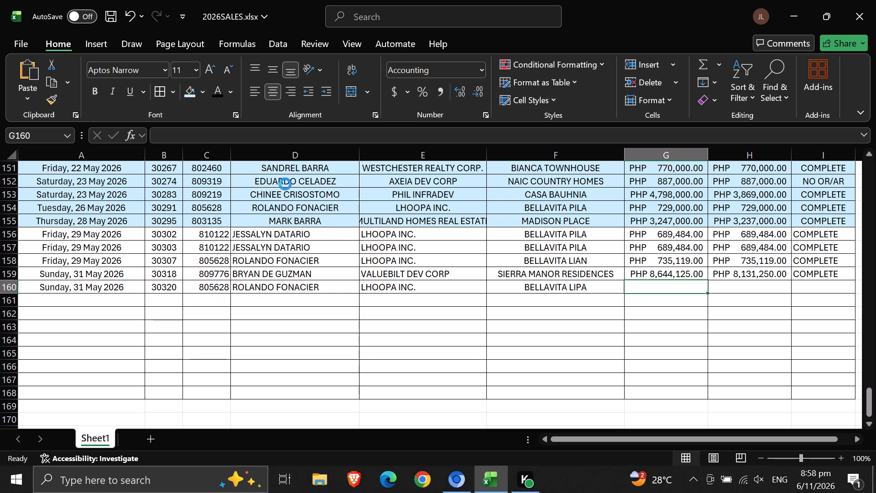
Enter 729,000.00 as both TCP and NSP in row 160 and mark its FINDINGS as COMPLETE.
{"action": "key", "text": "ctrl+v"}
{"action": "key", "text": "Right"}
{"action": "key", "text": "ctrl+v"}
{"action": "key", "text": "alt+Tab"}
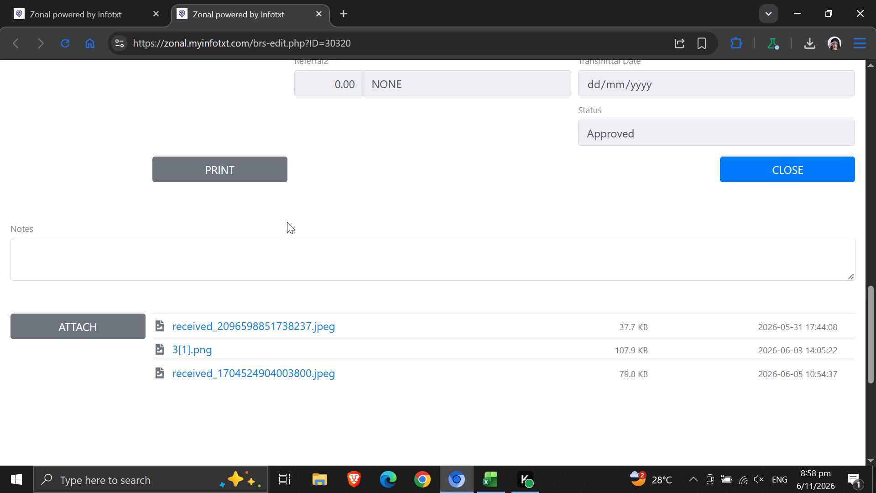
{"action": "scroll", "coordinate": [201, 235], "scroll_direction": "up", "scroll_amount": 5}
{"action": "scroll", "coordinate": [274, 248], "scroll_direction": "up", "scroll_amount": 2}
{"action": "key", "text": "alt+Tab"}
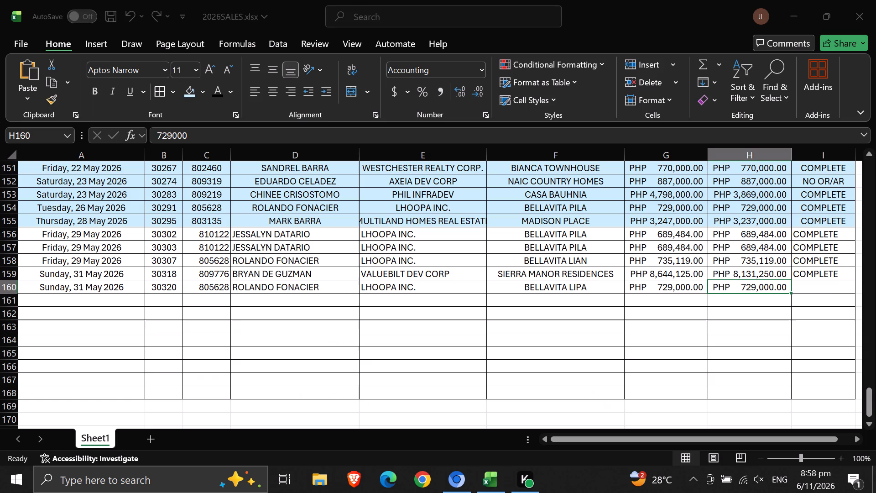
{"action": "left_click", "coordinate": [813, 285]}
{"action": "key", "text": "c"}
{"action": "left_click", "coordinate": [476, 383]}
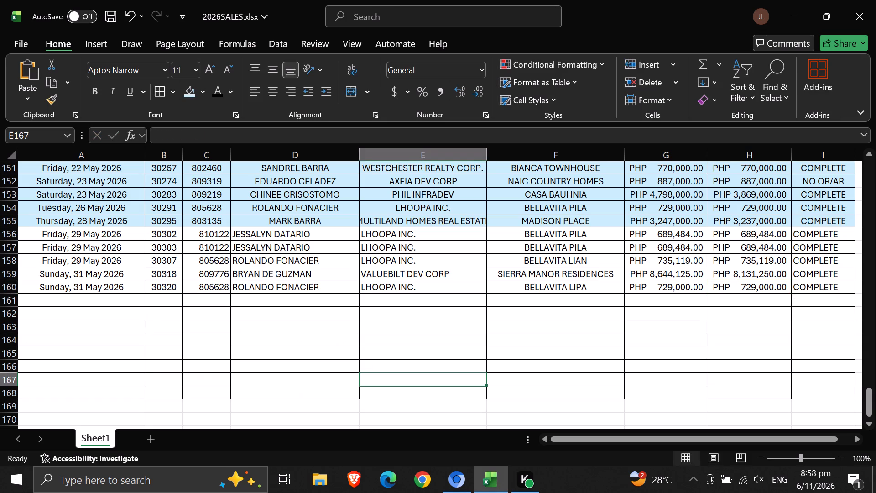
Close record 30320, refresh the Per HLC report for May 2026 and open the EXCEL team HLC entry with 6 units.
{"action": "key", "text": "alt+Tab"}
{"action": "scroll", "coordinate": [245, 306], "scroll_direction": "down", "scroll_amount": 11}
{"action": "scroll", "coordinate": [278, 200], "scroll_direction": "down", "scroll_amount": 5}
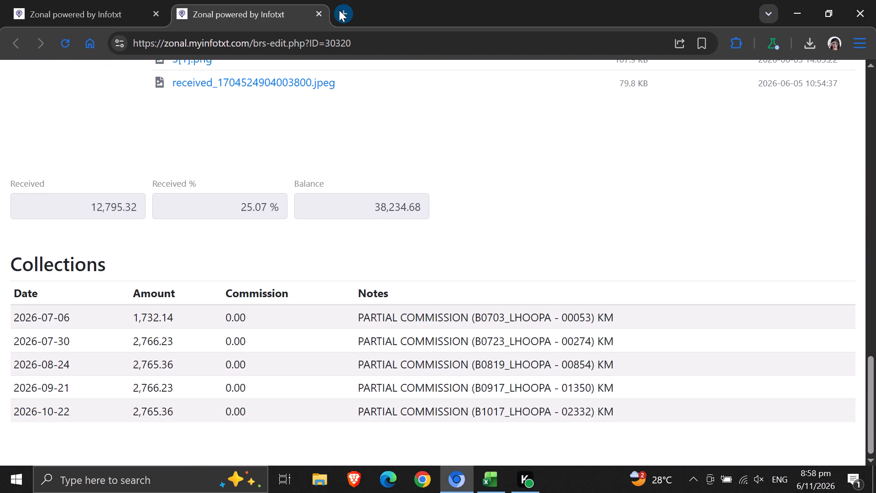
{"action": "left_click", "coordinate": [320, 16]}
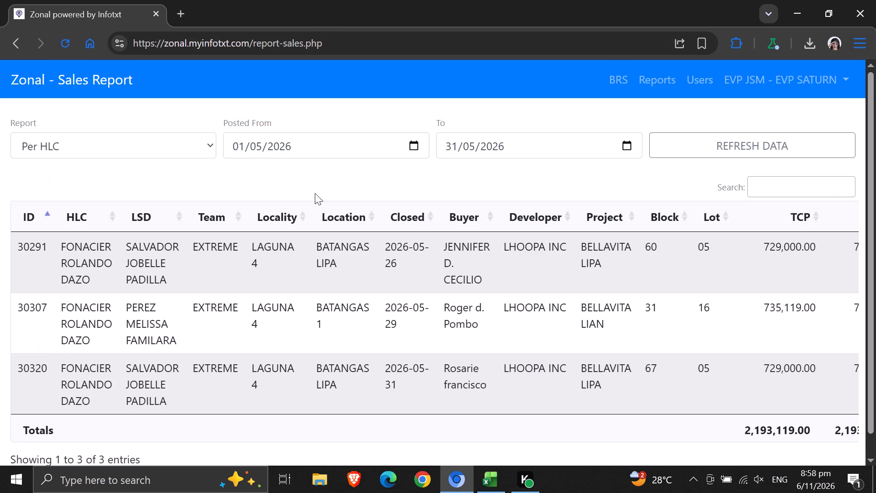
{"action": "scroll", "coordinate": [296, 215], "scroll_direction": "down", "scroll_amount": 5}
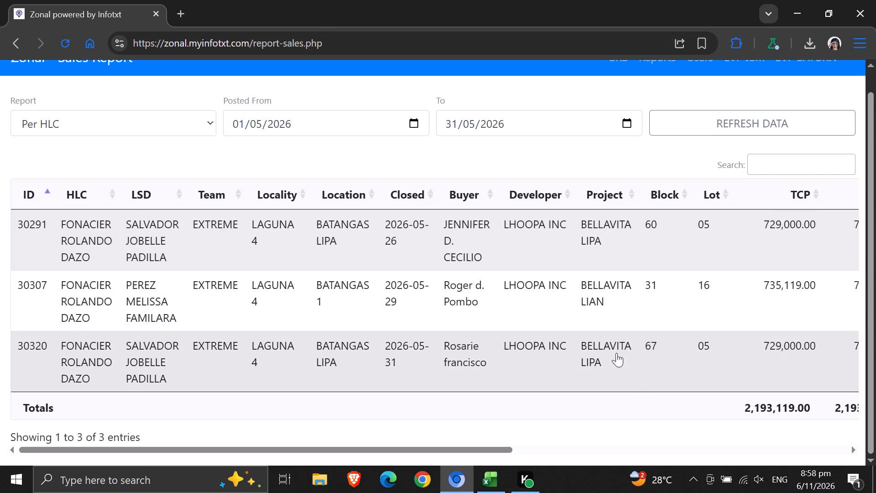
{"action": "key", "text": "alt+Tab"}
{"action": "key", "text": "alt+Tab"}
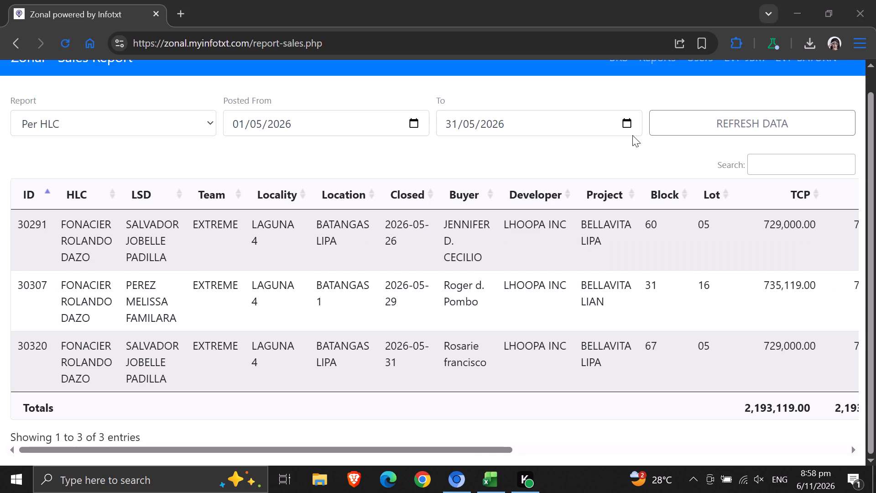
{"action": "scroll", "coordinate": [526, 198], "scroll_direction": "up", "scroll_amount": 4}
{"action": "left_click", "coordinate": [730, 147]}
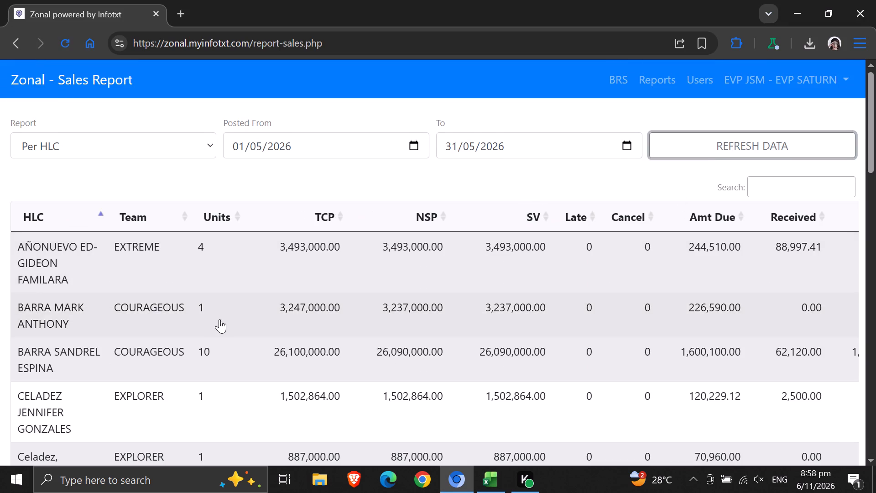
{"action": "scroll", "coordinate": [203, 320], "scroll_direction": "down", "scroll_amount": 9}
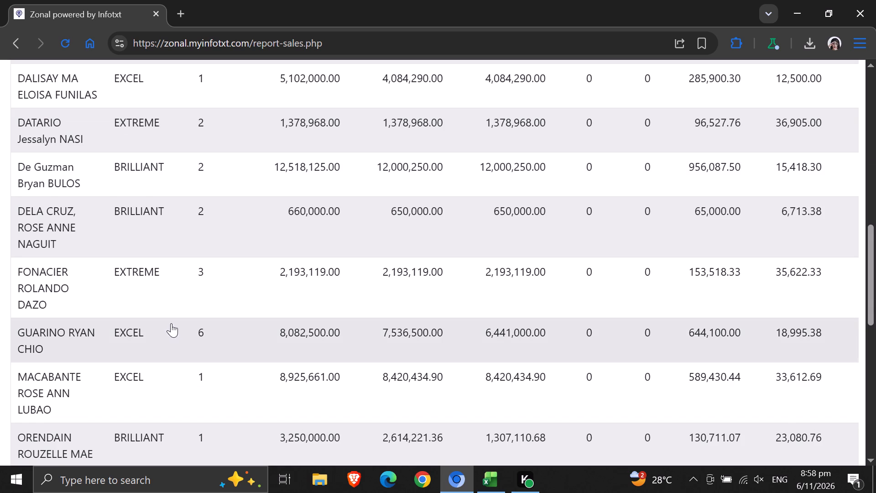
{"action": "scroll", "coordinate": [150, 315], "scroll_direction": "down", "scroll_amount": 2}
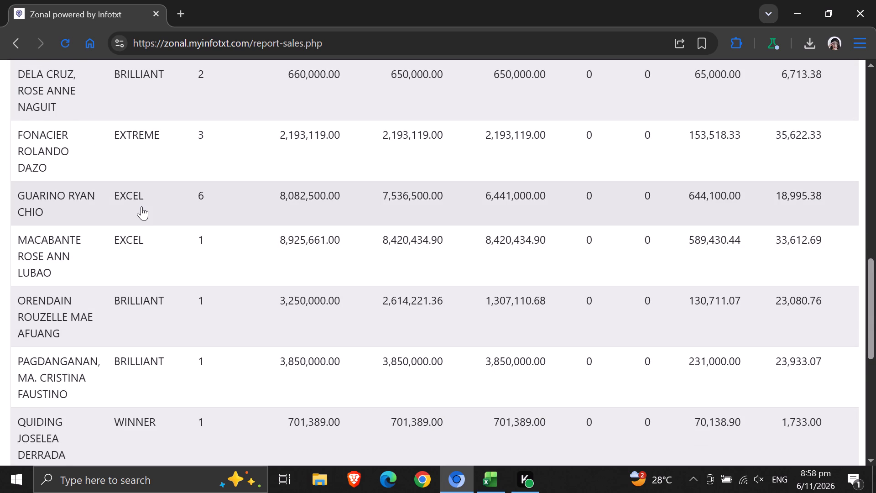
{"action": "left_click", "coordinate": [141, 206]}
Look through the HLC's May 2026 sales and open record 30206.
{"action": "scroll", "coordinate": [283, 224], "scroll_direction": "up", "scroll_amount": 5}
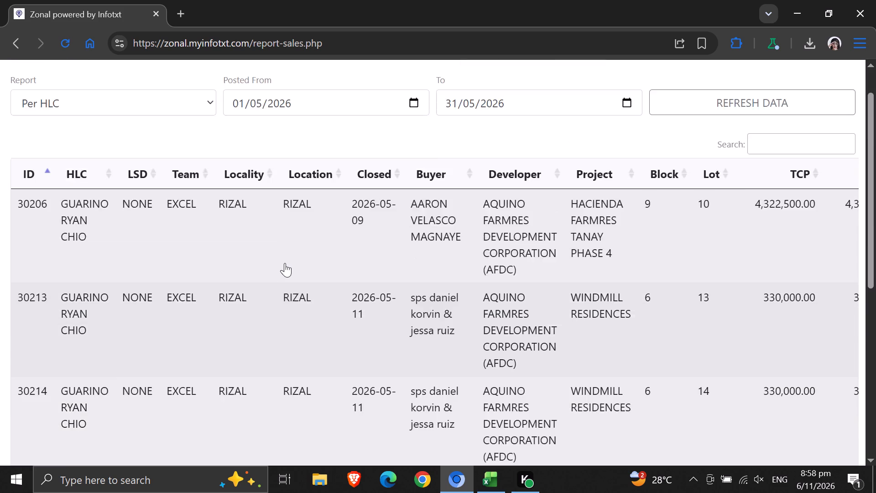
{"action": "scroll", "coordinate": [285, 263], "scroll_direction": "up", "scroll_amount": 5}
{"action": "scroll", "coordinate": [300, 273], "scroll_direction": "down", "scroll_amount": 9}
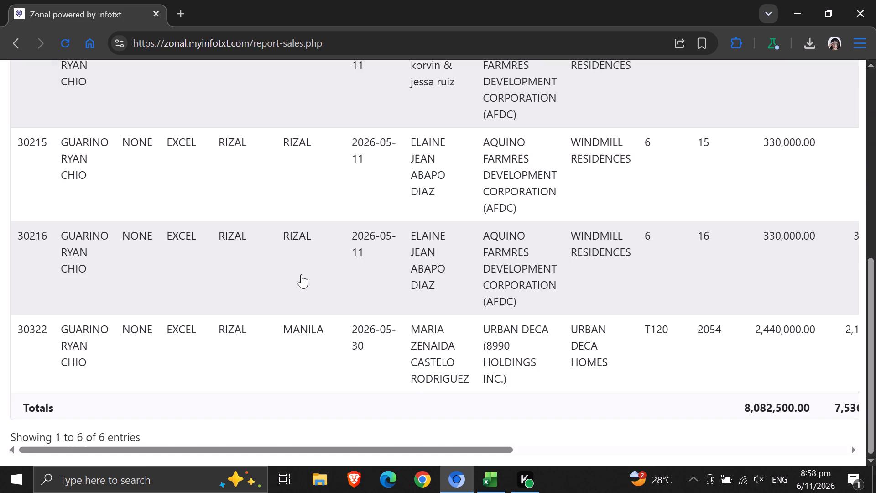
{"action": "scroll", "coordinate": [301, 276], "scroll_direction": "down", "scroll_amount": 3}
{"action": "scroll", "coordinate": [183, 353], "scroll_direction": "up", "scroll_amount": 4}
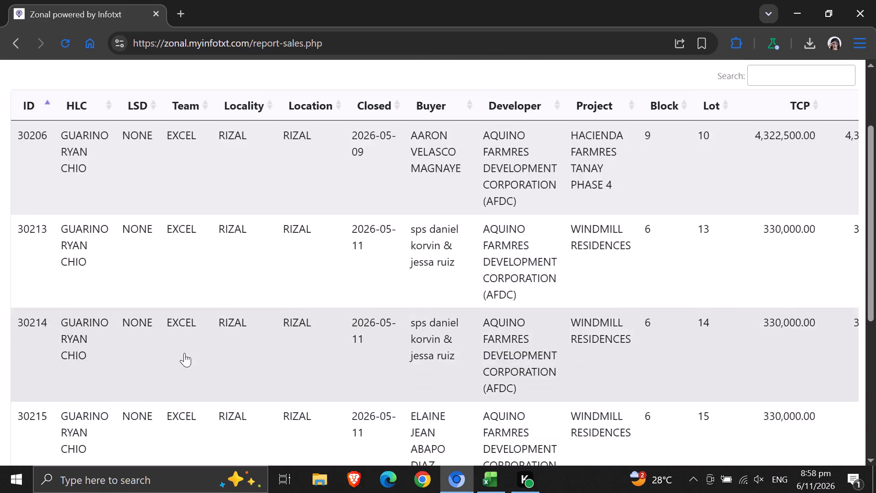
{"action": "scroll", "coordinate": [179, 346], "scroll_direction": "up", "scroll_amount": 1}
{"action": "scroll", "coordinate": [171, 336], "scroll_direction": "down", "scroll_amount": 2}
{"action": "scroll", "coordinate": [171, 336], "scroll_direction": "up", "scroll_amount": 1}
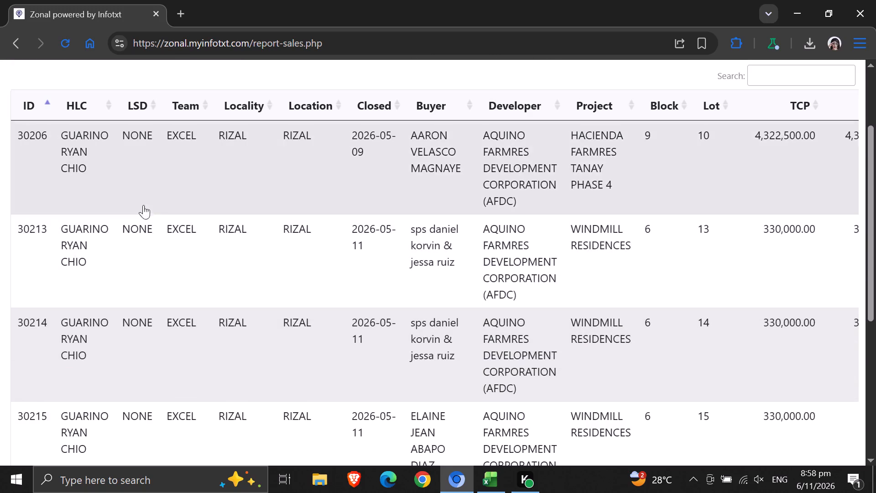
{"action": "left_click", "coordinate": [185, 166]}
Copy record 30206's HLC code and insert a blank row in 2026SALES above the BRS 30218 row.
{"action": "left_click_drag", "start_coordinate": [661, 173], "coordinate": [515, 178]}
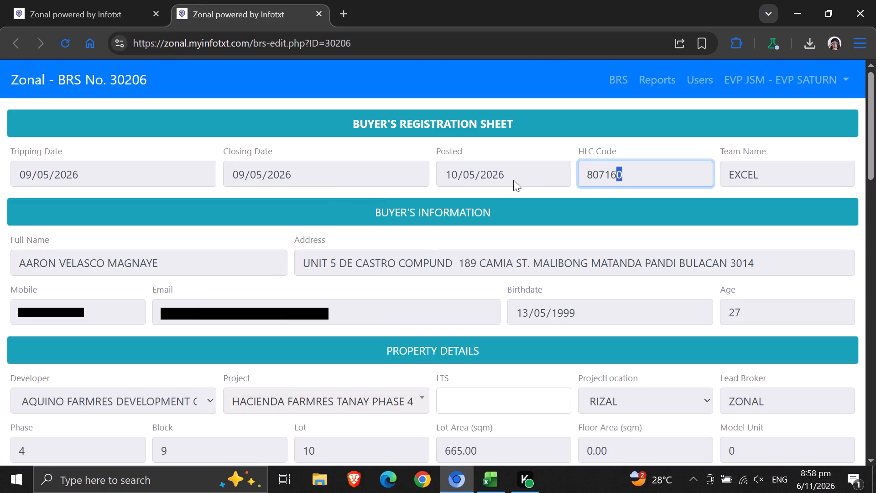
{"action": "key", "text": "ctrl+c"}
{"action": "key", "text": "alt+Tab"}
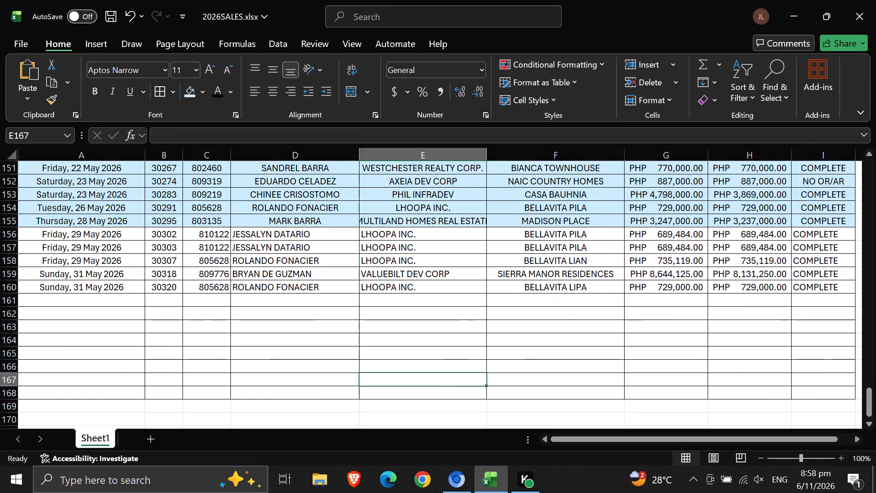
{"action": "scroll", "coordinate": [206, 299], "scroll_direction": "up", "scroll_amount": 4}
{"action": "scroll", "coordinate": [146, 309], "scroll_direction": "up", "scroll_amount": 3}
{"action": "scroll", "coordinate": [109, 312], "scroll_direction": "up", "scroll_amount": 3}
{"action": "scroll", "coordinate": [118, 295], "scroll_direction": "down", "scroll_amount": 1}
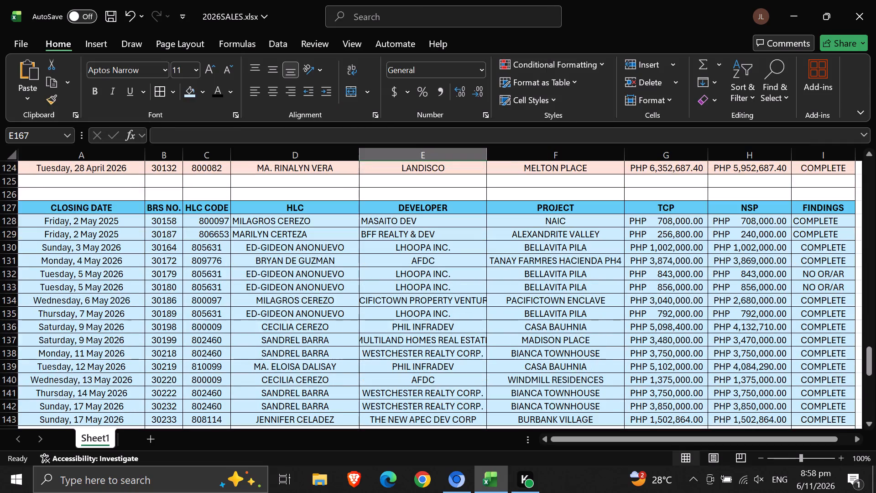
{"action": "key", "text": "alt+Tab"}
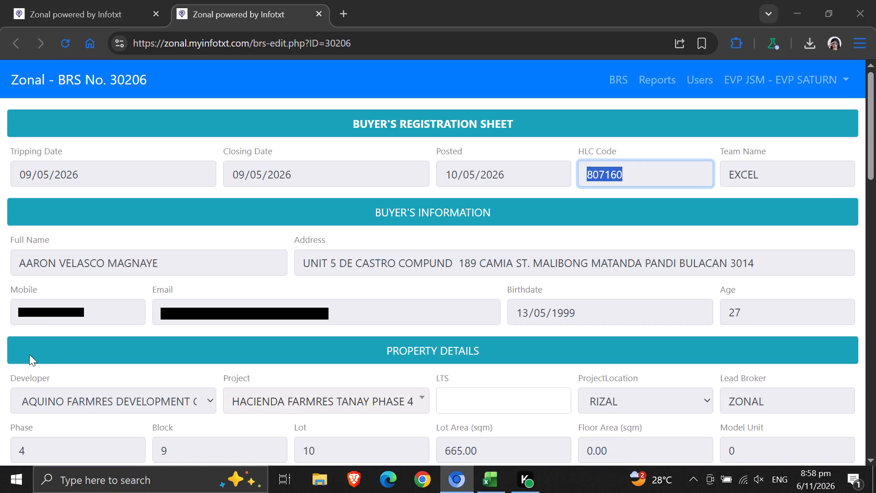
{"action": "key", "text": "alt+Tab"}
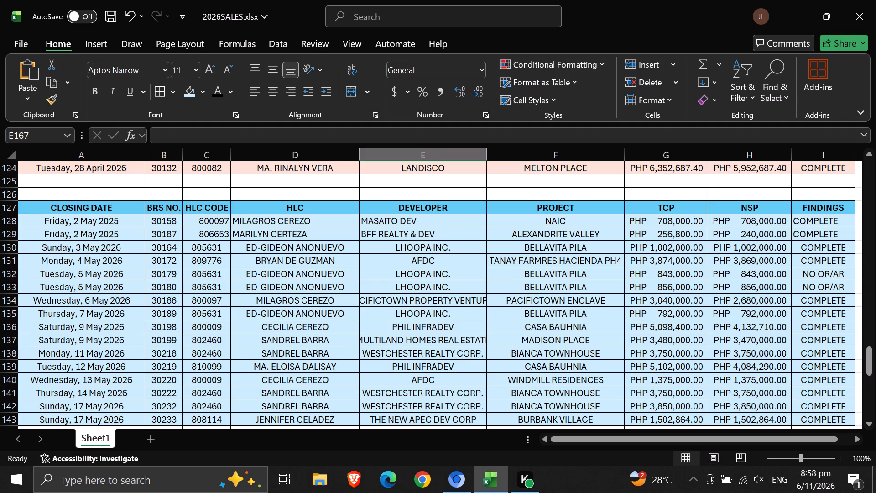
{"action": "left_click", "coordinate": [16, 353]}
{"action": "right_click", "coordinate": [16, 353]}
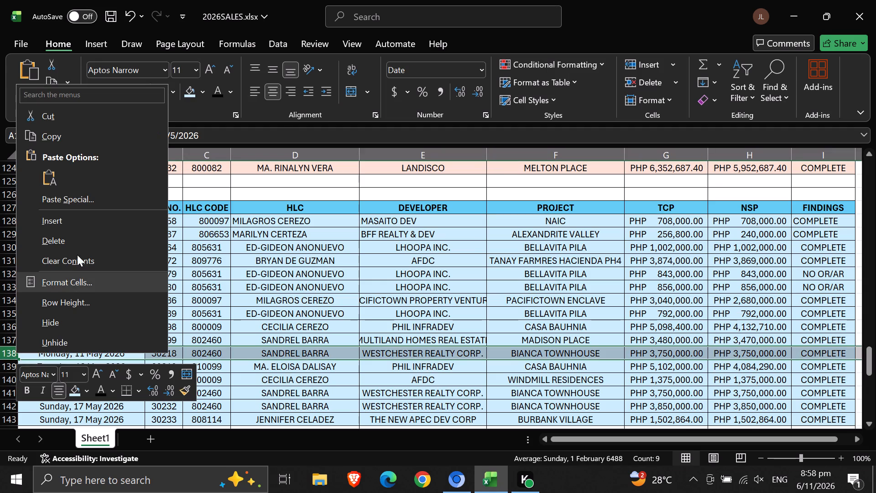
{"action": "left_click", "coordinate": [67, 220]}
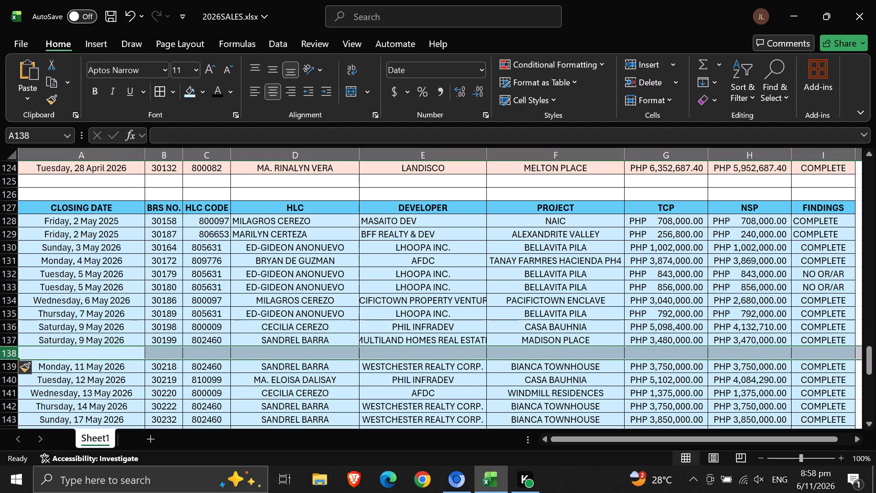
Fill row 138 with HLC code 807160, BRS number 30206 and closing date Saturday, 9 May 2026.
{"action": "left_click", "coordinate": [216, 352]}
{"action": "key", "text": "ctrl+v"}
{"action": "left_click", "coordinate": [169, 352]}
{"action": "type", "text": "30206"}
{"action": "scroll", "coordinate": [162, 391], "scroll_direction": "down", "scroll_amount": 1}
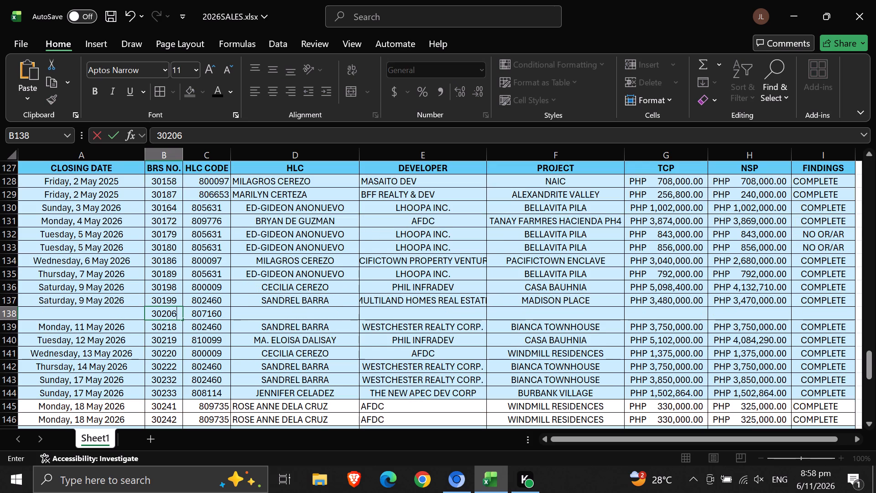
{"action": "left_click", "coordinate": [103, 296]}
{"action": "key", "text": "ctrl+c"}
{"action": "left_click", "coordinate": [108, 309]}
{"action": "key", "text": "ctrl+v"}
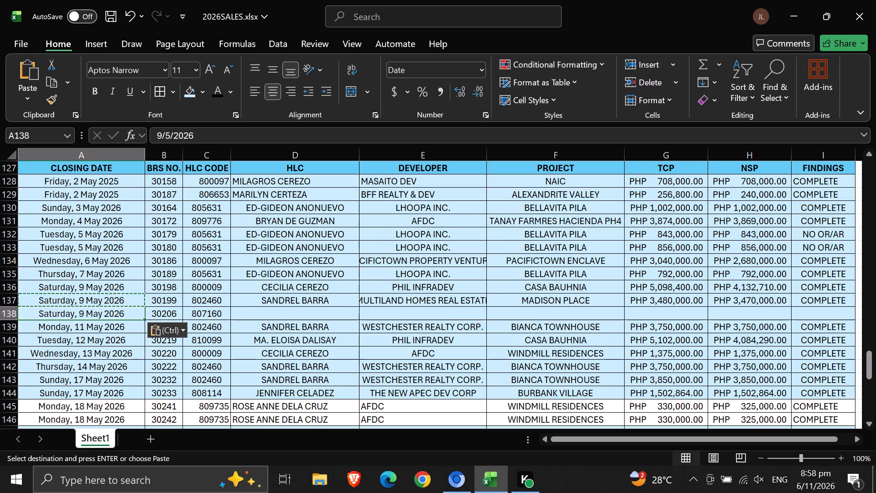
Enter the HLC's name, developer AFDC and project TANAY FARMRES HACIENDA PH4 in row 138, also copying the record's TCP.
{"action": "left_click", "coordinate": [264, 314]}
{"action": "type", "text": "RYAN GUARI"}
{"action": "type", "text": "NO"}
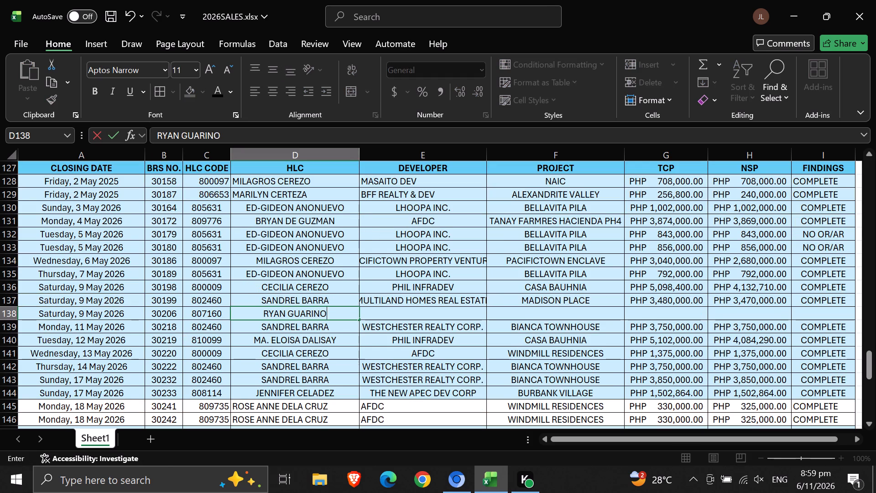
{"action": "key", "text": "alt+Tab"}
{"action": "scroll", "coordinate": [252, 325], "scroll_direction": "down", "scroll_amount": 4}
{"action": "left_click_drag", "start_coordinate": [205, 269], "coordinate": [298, 269]}
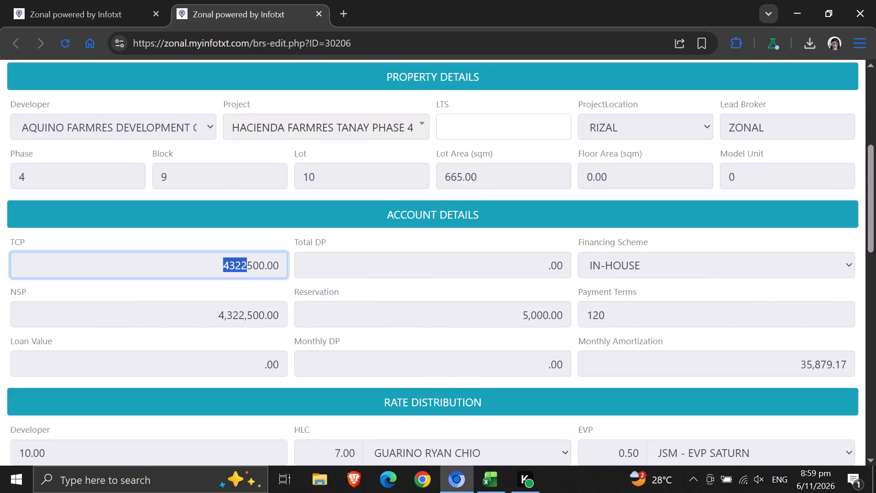
{"action": "left_click_drag", "start_coordinate": [298, 269], "coordinate": [345, 262]}
{"action": "key", "text": "ctrl+c"}
{"action": "key", "text": "alt+Tab"}
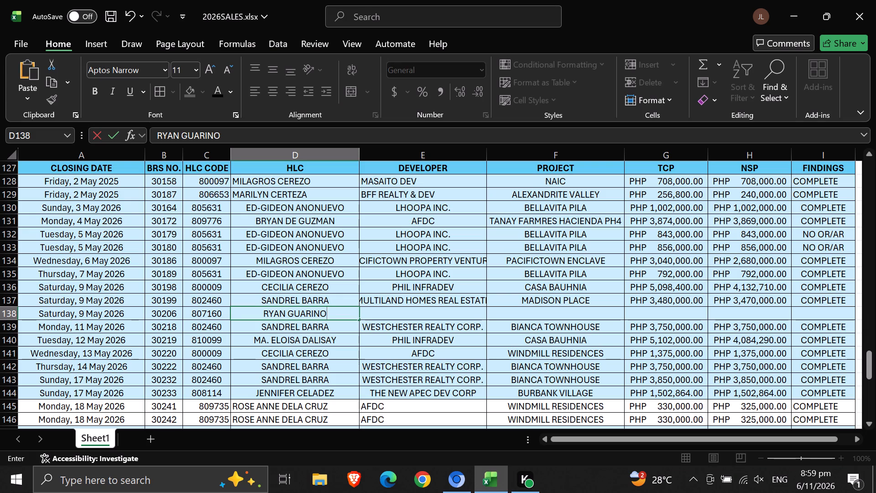
{"action": "left_click", "coordinate": [400, 319]}
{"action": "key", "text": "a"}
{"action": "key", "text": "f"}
{"action": "left_click", "coordinate": [516, 317]}
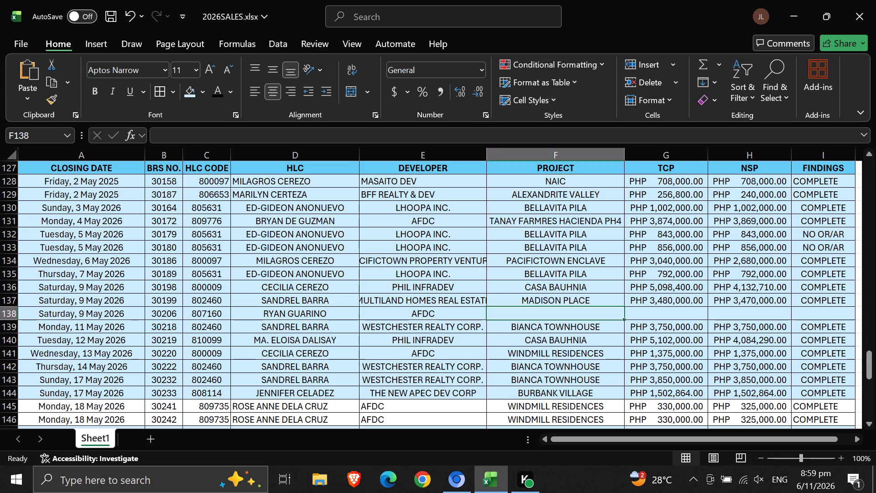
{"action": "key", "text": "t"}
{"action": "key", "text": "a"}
Enter 4,322,500.00 from record 30206 as both TCP and NSP in row 138.
{"action": "left_click", "coordinate": [671, 316]}
{"action": "key", "text": "ctrl+v"}
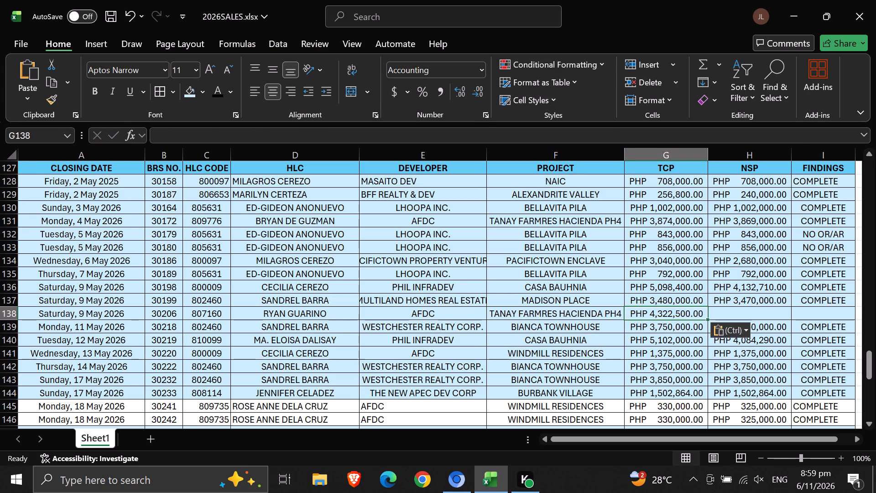
{"action": "key", "text": "alt+Tab"}
{"action": "left_click_drag", "start_coordinate": [196, 320], "coordinate": [427, 337]}
{"action": "key", "text": "ctrl+c"}
{"action": "key", "text": "alt+Tab"}
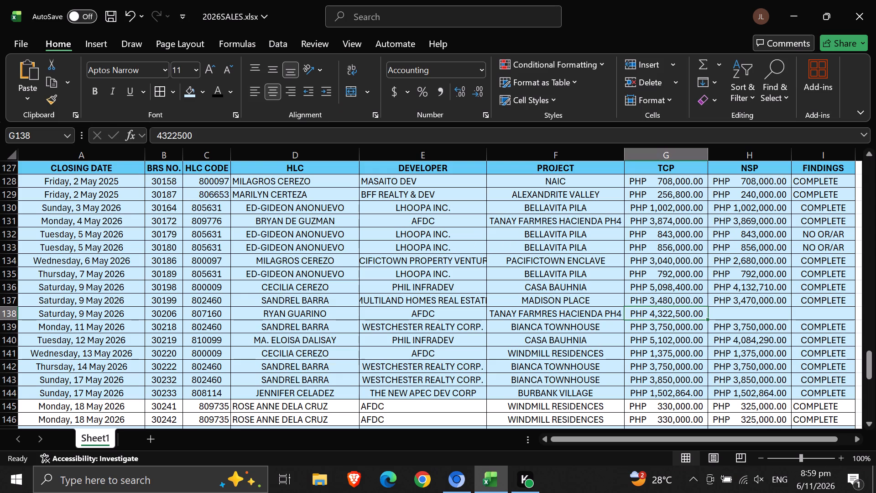
{"action": "left_click", "coordinate": [754, 313]}
{"action": "key", "text": "ctrl+v"}
Examine record 30206's account details, rate distribution, status, attachments and collections.
{"action": "key", "text": "alt+Tab"}
{"action": "scroll", "coordinate": [297, 346], "scroll_direction": "down", "scroll_amount": 8}
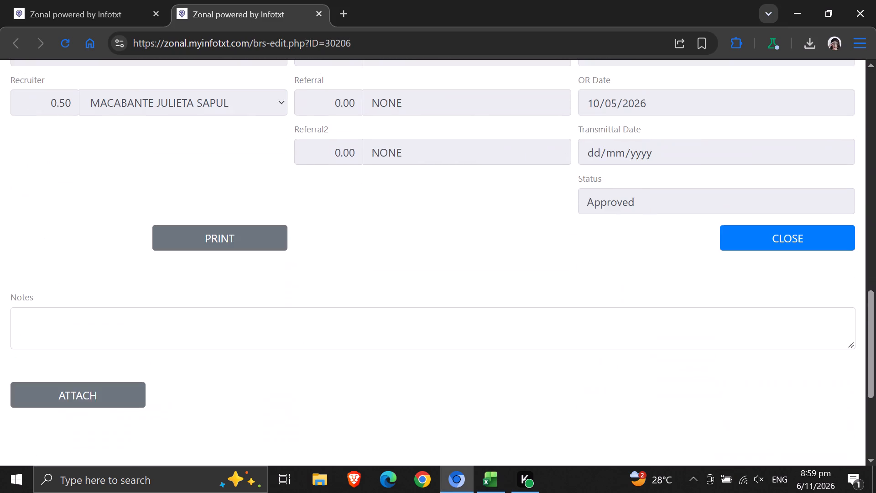
{"action": "scroll", "coordinate": [302, 341], "scroll_direction": "down", "scroll_amount": 8}
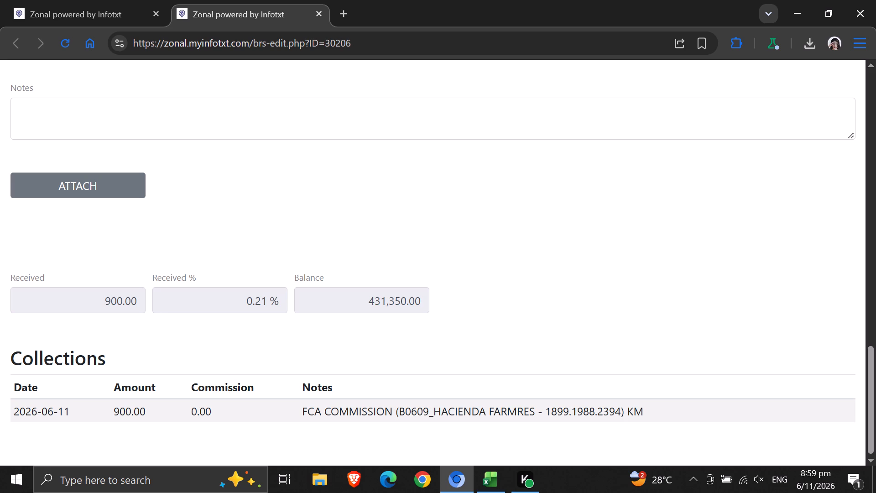
{"action": "scroll", "coordinate": [280, 298], "scroll_direction": "up", "scroll_amount": 6}
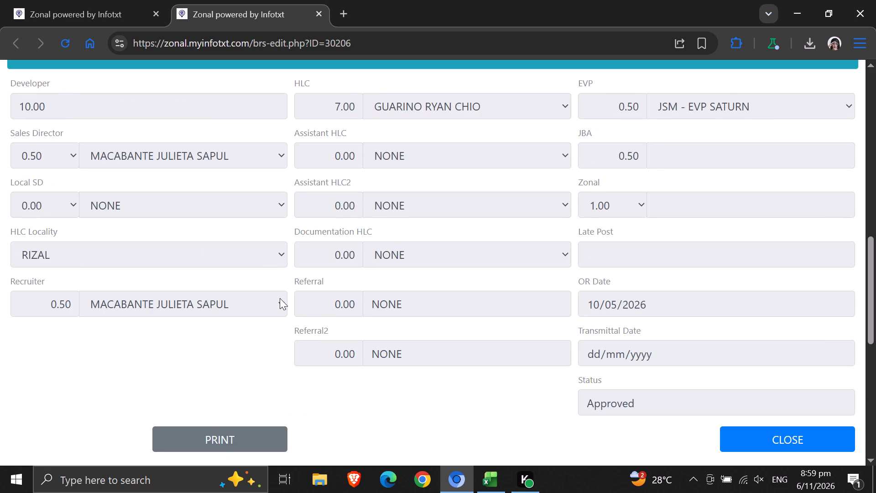
{"action": "scroll", "coordinate": [280, 298], "scroll_direction": "up", "scroll_amount": 2}
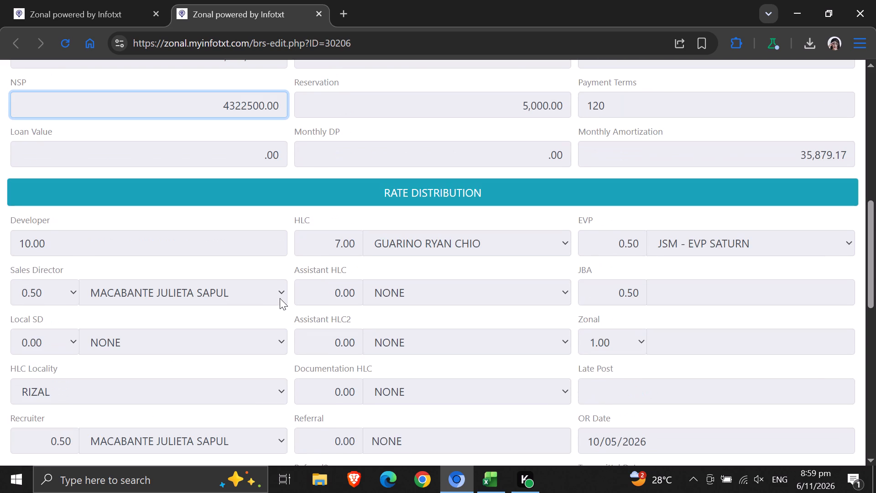
{"action": "scroll", "coordinate": [280, 297], "scroll_direction": "up", "scroll_amount": 3}
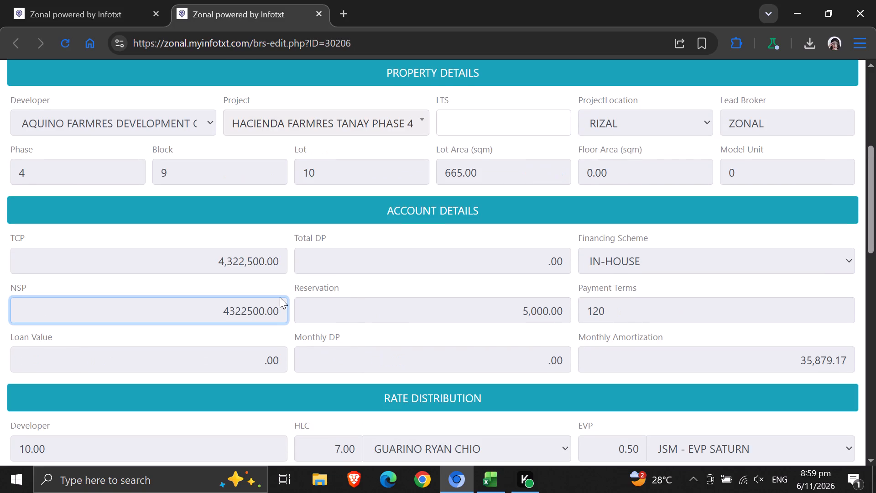
{"action": "scroll", "coordinate": [280, 297], "scroll_direction": "up", "scroll_amount": 3}
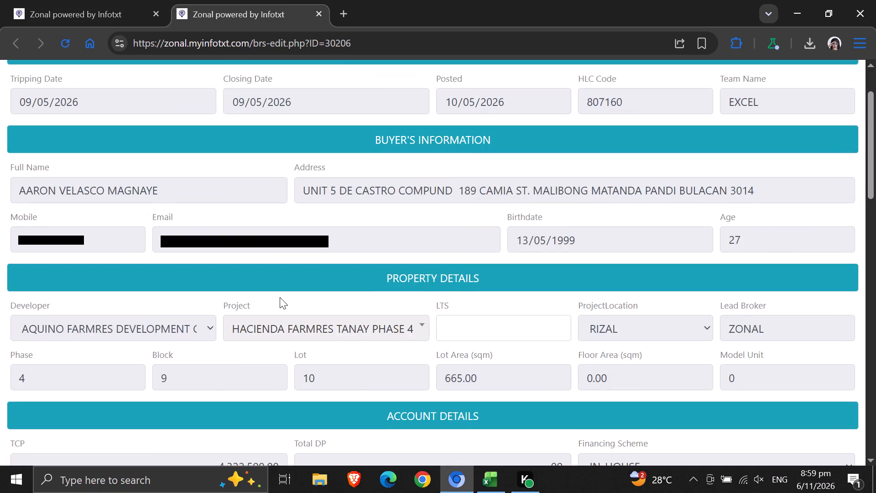
{"action": "scroll", "coordinate": [289, 305], "scroll_direction": "down", "scroll_amount": 5}
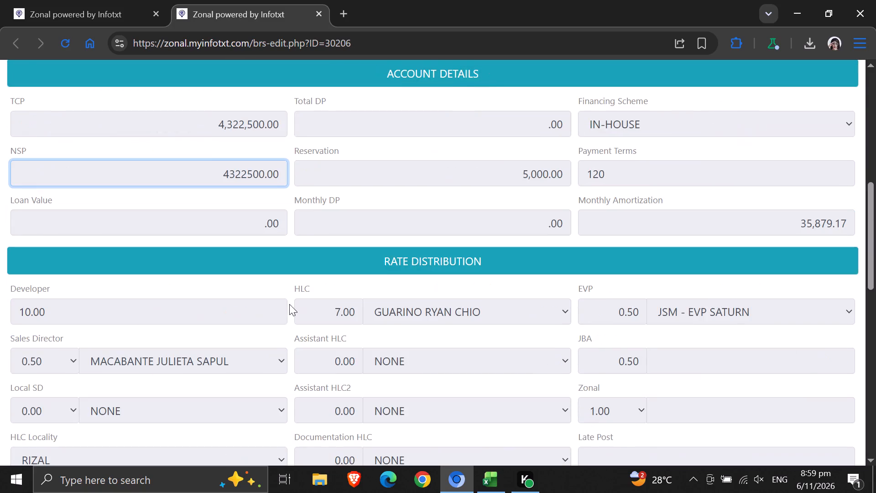
{"action": "scroll", "coordinate": [314, 302], "scroll_direction": "down", "scroll_amount": 14}
{"action": "scroll", "coordinate": [216, 264], "scroll_direction": "up", "scroll_amount": 2}
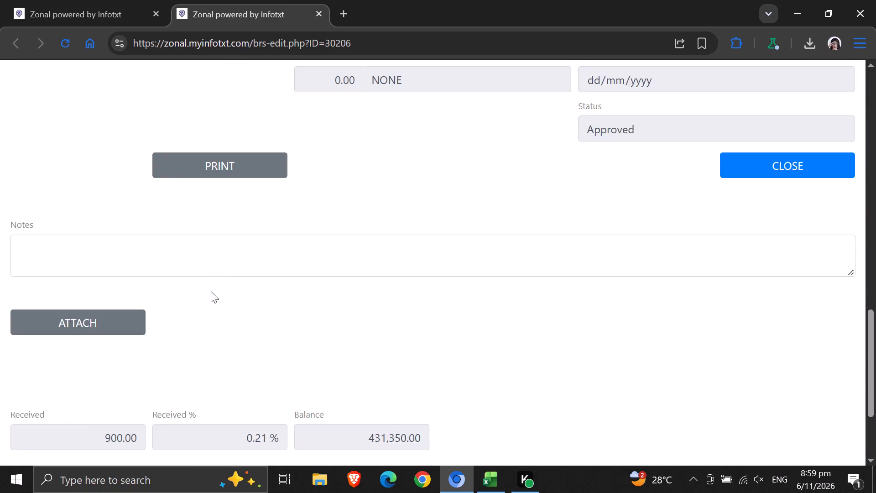
{"action": "scroll", "coordinate": [202, 312], "scroll_direction": "down", "scroll_amount": 1}
Mark the FINDINGS of row 138 as NO ATTACHMENT.
{"action": "key", "text": "alt+Tab"}
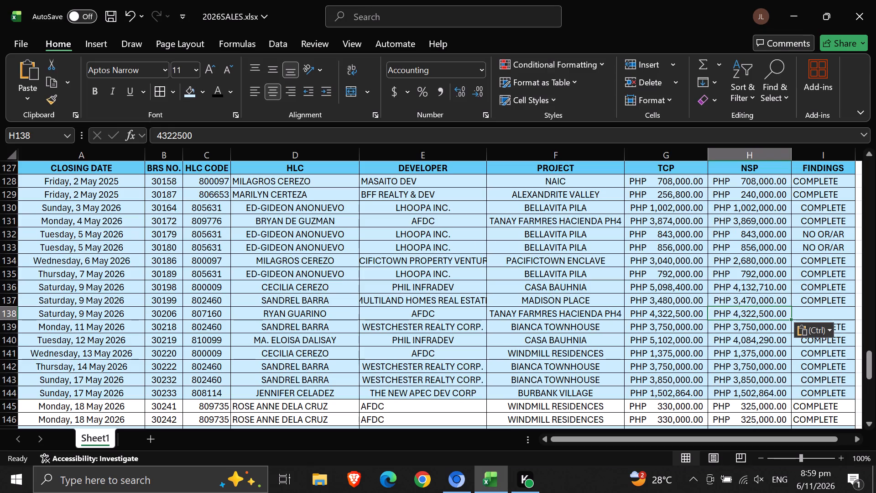
{"action": "left_click", "coordinate": [816, 311]}
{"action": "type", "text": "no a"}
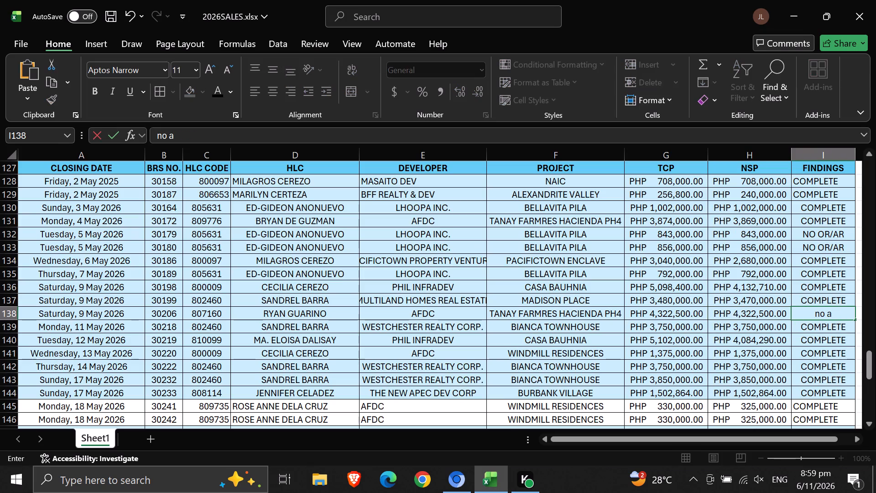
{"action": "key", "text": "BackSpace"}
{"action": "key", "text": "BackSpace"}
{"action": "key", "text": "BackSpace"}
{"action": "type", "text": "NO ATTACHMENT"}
{"action": "left_click", "coordinate": [796, 378]}
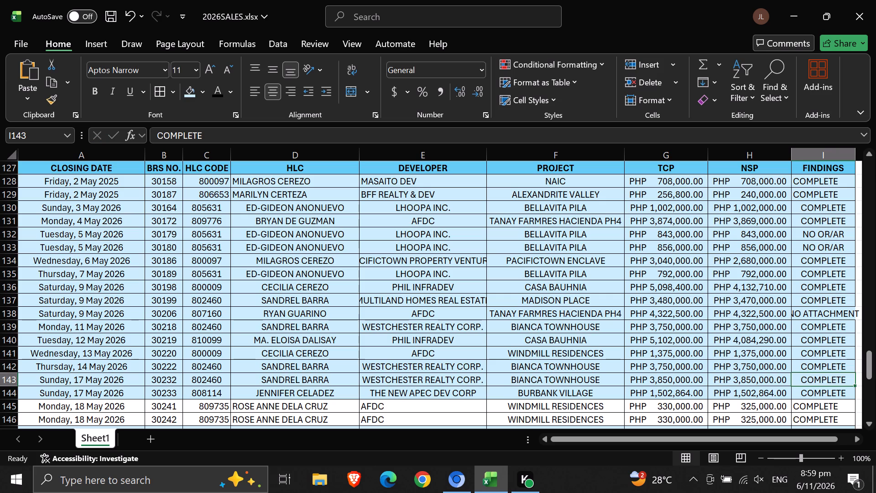
Close record 30206 and open record 30213 from the sales report.
{"action": "key", "text": "alt+Tab"}
{"action": "scroll", "coordinate": [252, 362], "scroll_direction": "up", "scroll_amount": 8}
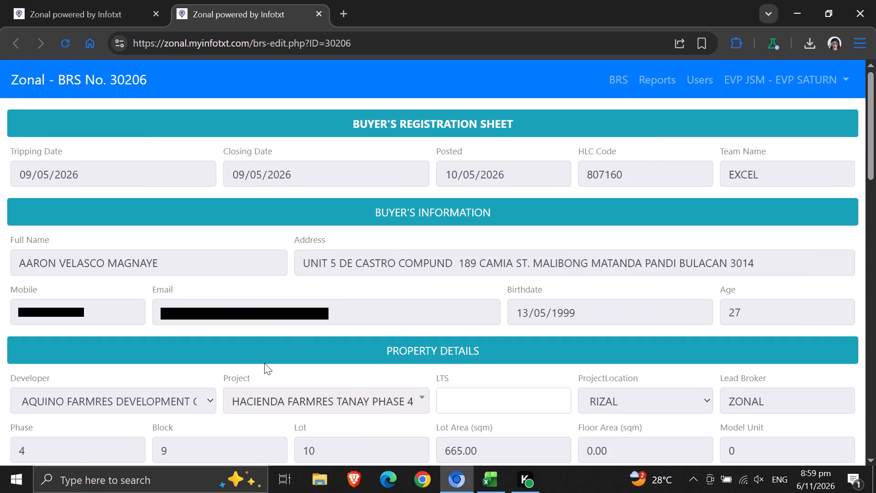
{"action": "scroll", "coordinate": [264, 363], "scroll_direction": "up", "scroll_amount": 5}
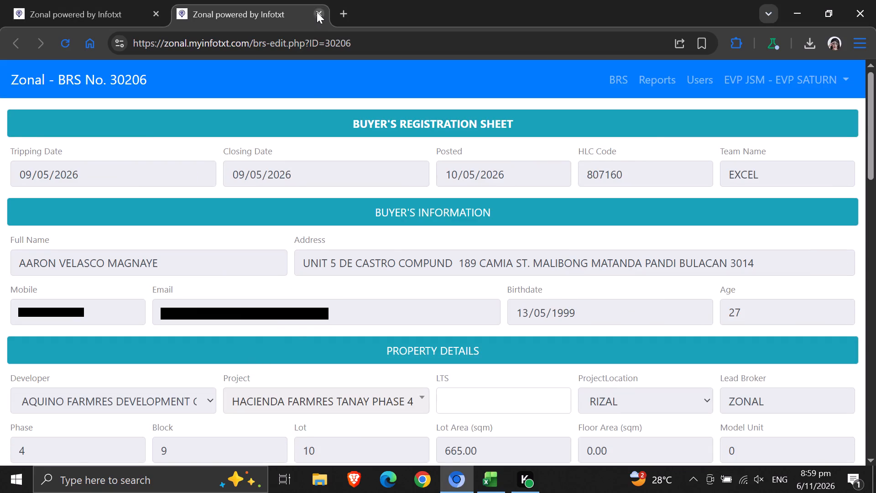
{"action": "left_click", "coordinate": [317, 12]}
{"action": "scroll", "coordinate": [199, 193], "scroll_direction": "up", "scroll_amount": 3}
{"action": "scroll", "coordinate": [217, 245], "scroll_direction": "down", "scroll_amount": 2}
{"action": "left_click", "coordinate": [224, 219]}
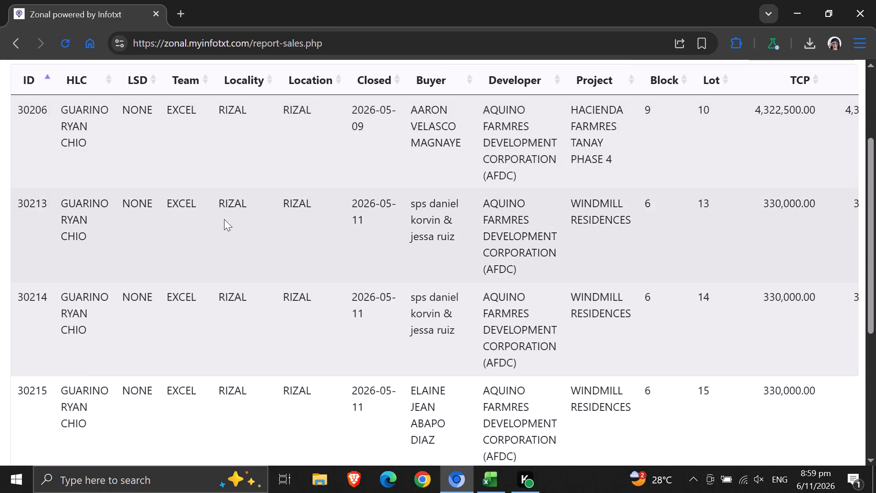
Copy record 30213's HLC code and insert a blank row in 2026SALES above the BRS 30218 row.
{"action": "left_click_drag", "start_coordinate": [652, 170], "coordinate": [422, 185]}
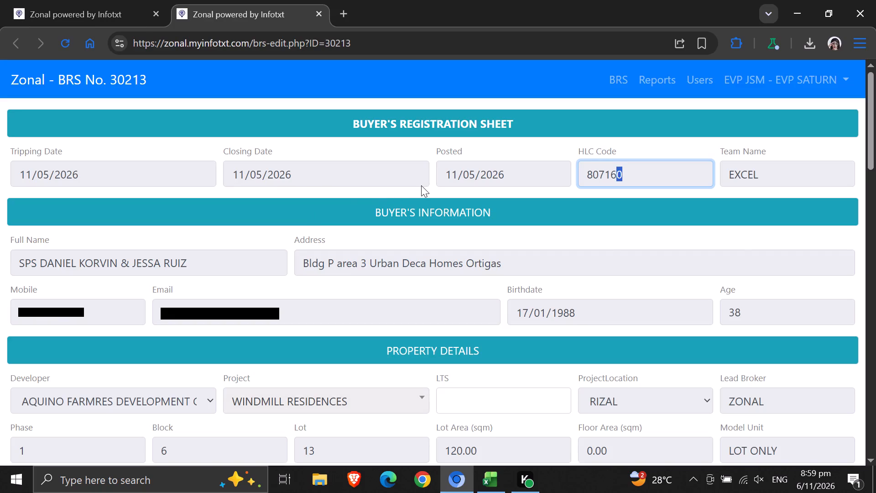
{"action": "key", "text": "ctrl+c"}
{"action": "key", "text": "ctrl+c"}
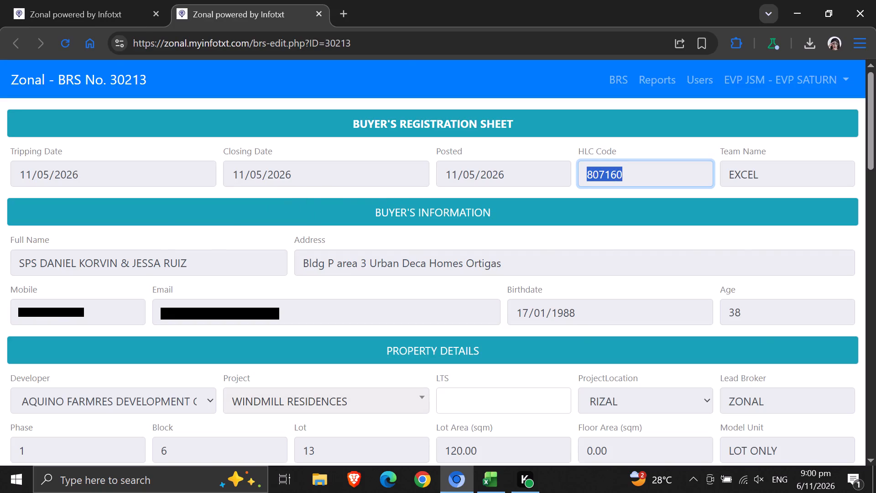
{"action": "key", "text": "alt+Tab"}
{"action": "key", "text": "alt+Tab"}
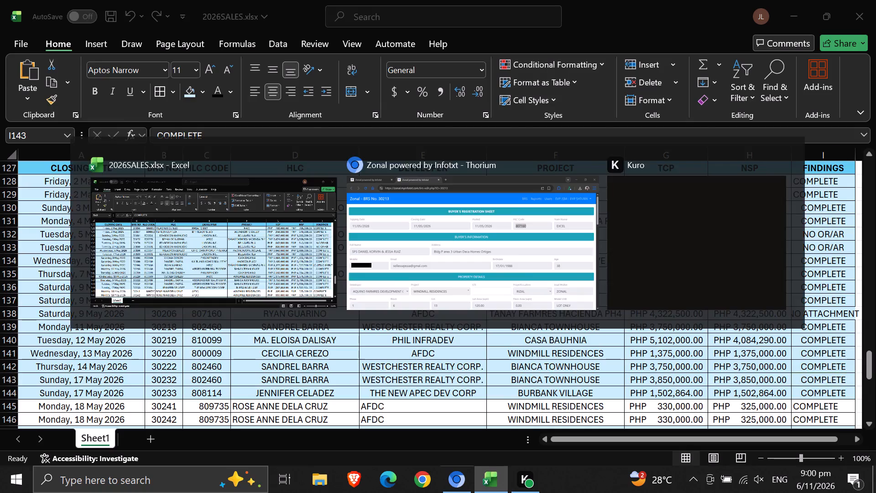
{"action": "key", "text": "alt+Tab"}
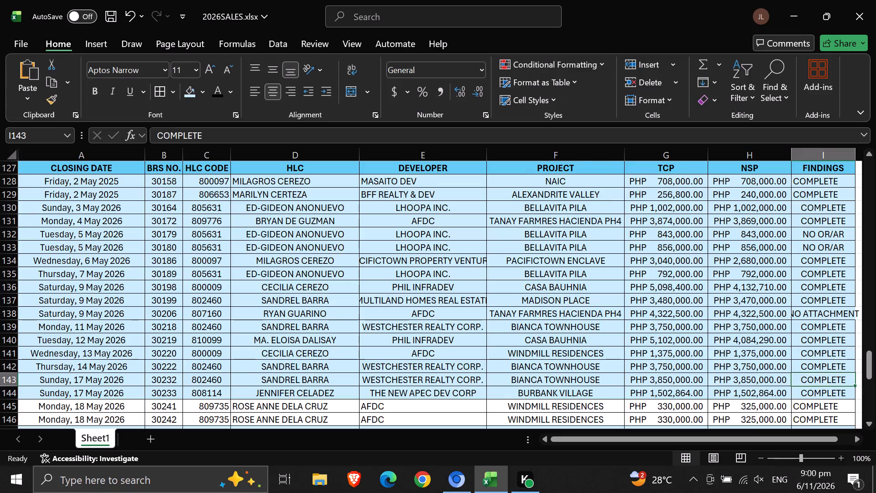
{"action": "left_click", "coordinate": [14, 325]}
{"action": "right_click", "coordinate": [15, 325]}
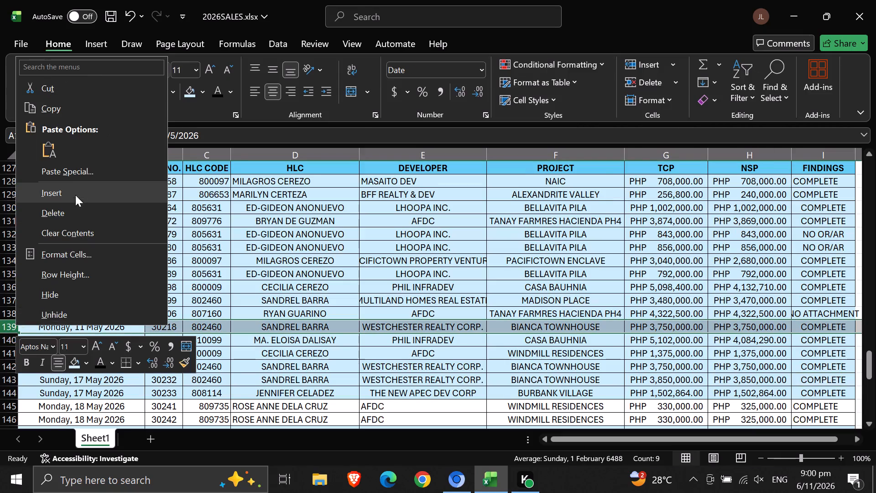
{"action": "left_click", "coordinate": [75, 194]}
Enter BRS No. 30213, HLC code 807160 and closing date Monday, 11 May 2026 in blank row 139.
{"action": "left_click", "coordinate": [165, 329]}
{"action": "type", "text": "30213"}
{"action": "left_click", "coordinate": [213, 330]}
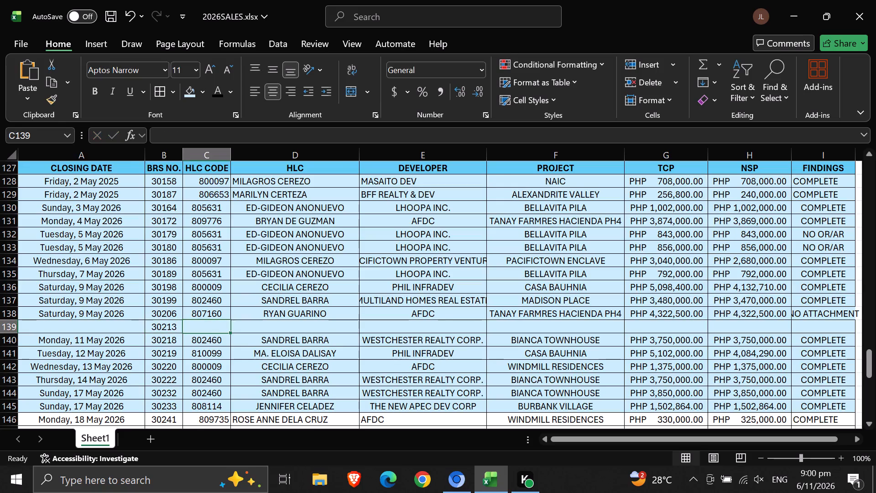
{"action": "key", "text": "ctrl+v"}
{"action": "key", "text": "alt+Tab"}
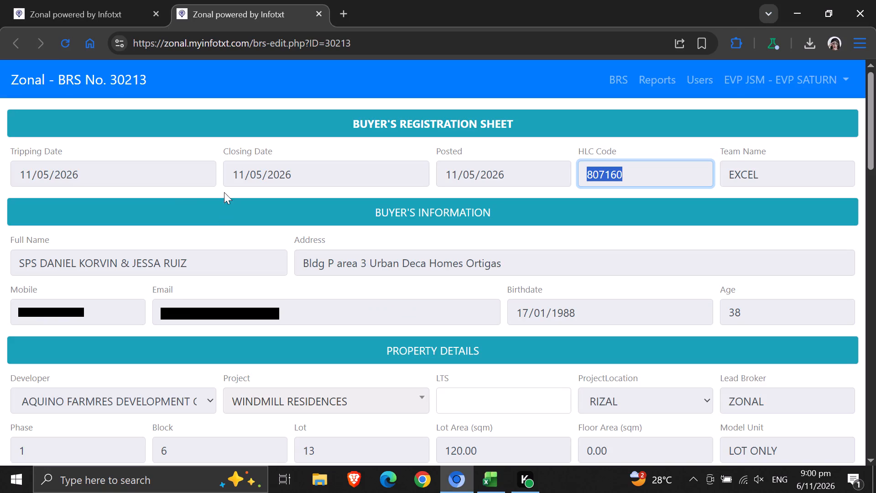
{"action": "key", "text": "alt+Tab"}
{"action": "left_click", "coordinate": [85, 339]}
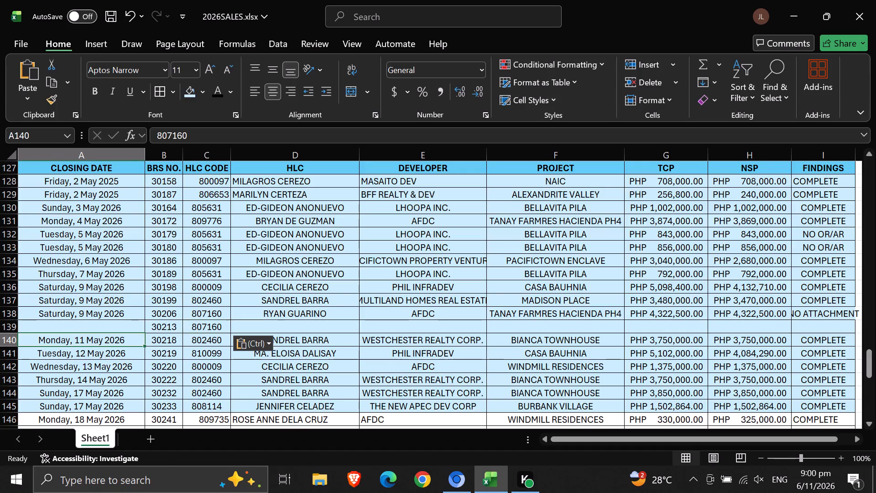
{"action": "key", "text": "ctrl+c"}
{"action": "left_click", "coordinate": [96, 329]}
{"action": "key", "text": "ctrl+v"}
{"action": "key", "text": "alt+Tab"}
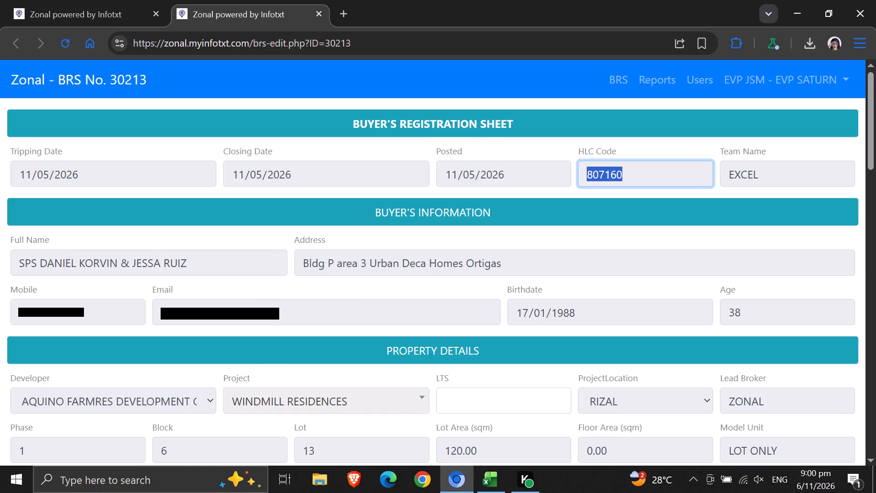
{"action": "scroll", "coordinate": [231, 356], "scroll_direction": "down", "scroll_amount": 3}
{"action": "left_click_drag", "start_coordinate": [205, 329], "coordinate": [521, 344]}
{"action": "key", "text": "ctrl+c"}
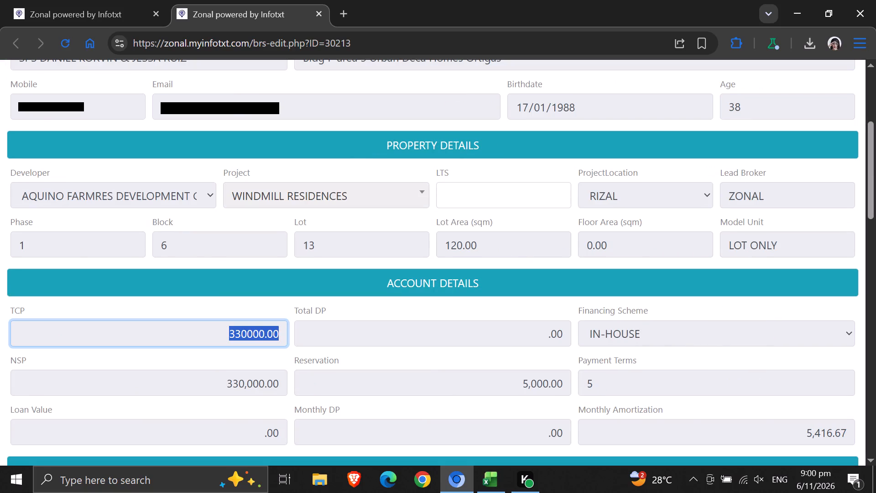
{"action": "key", "text": "alt+Tab"}
{"action": "left_click", "coordinate": [275, 322]}
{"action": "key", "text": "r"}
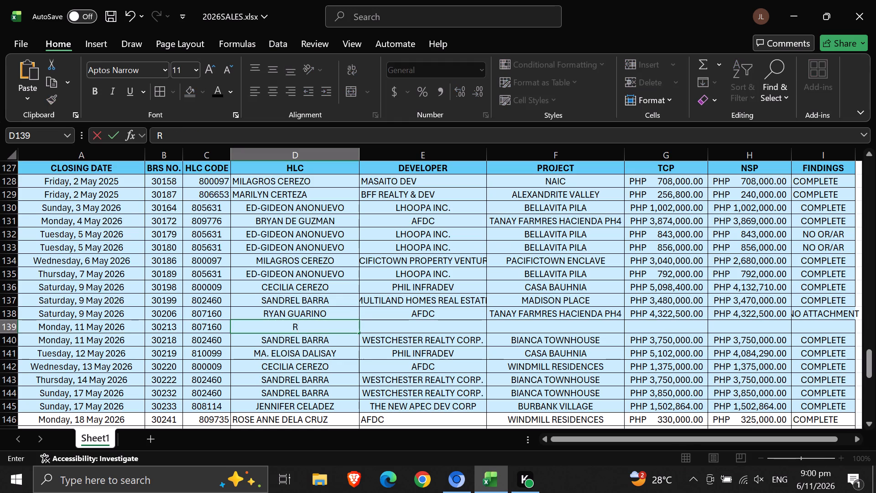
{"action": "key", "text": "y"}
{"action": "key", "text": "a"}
{"action": "left_click", "coordinate": [440, 325]}
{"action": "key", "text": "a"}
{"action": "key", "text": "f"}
{"action": "left_click", "coordinate": [516, 329]}
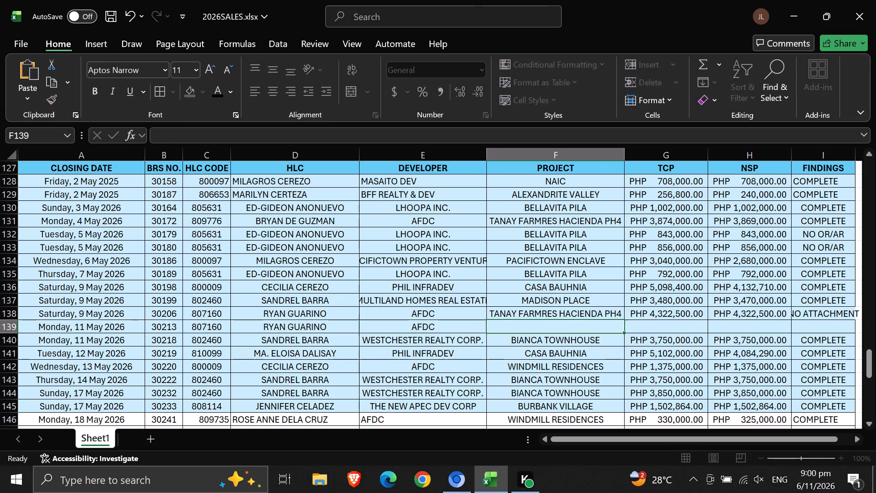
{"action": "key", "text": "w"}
{"action": "left_click", "coordinate": [670, 330]}
{"action": "key", "text": "ctrl+v"}
Copy record 30213's NSP of 330,000.00 into the NSP cell of row 139.
{"action": "key", "text": "alt+Tab"}
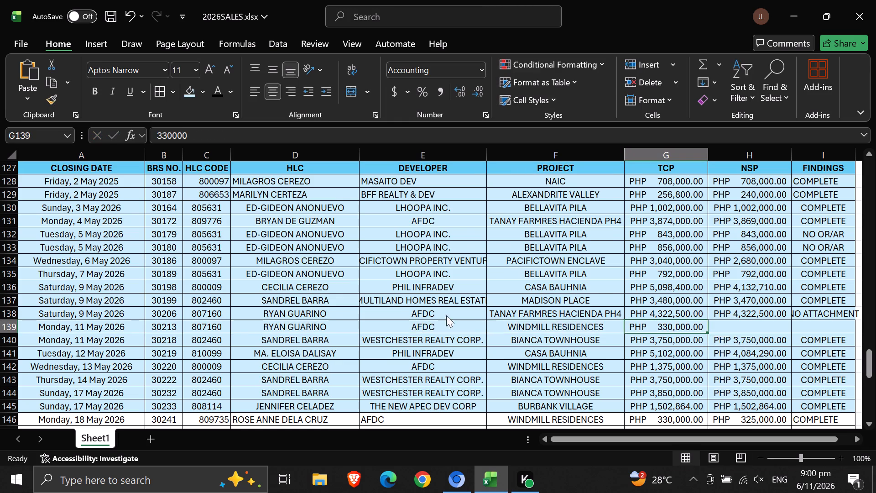
{"action": "left_click_drag", "start_coordinate": [198, 368], "coordinate": [371, 382]}
{"action": "key", "text": "ctrl+c"}
{"action": "left_click", "coordinate": [226, 379]}
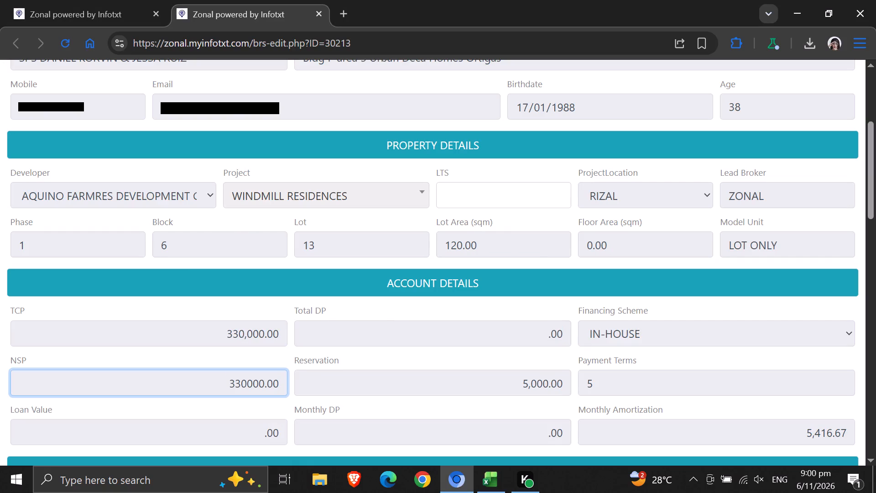
{"action": "left_click_drag", "start_coordinate": [209, 383], "coordinate": [403, 384]}
{"action": "key", "text": "ctrl+c"}
{"action": "key", "text": "alt+Tab"}
{"action": "left_click", "coordinate": [734, 325]}
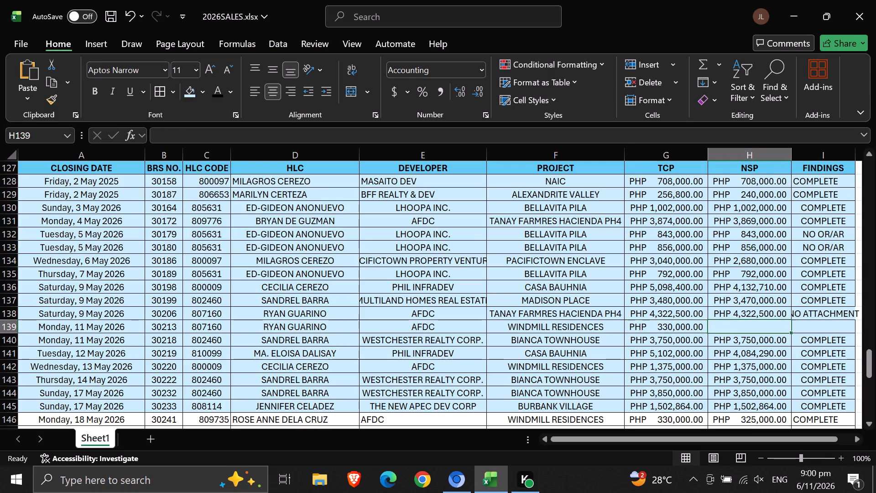
{"action": "key", "text": "ctrl+v"}
Examine record 30213's status, its three attachments and its collections.
{"action": "key", "text": "alt+Tab"}
{"action": "scroll", "coordinate": [413, 348], "scroll_direction": "down", "scroll_amount": 11}
{"action": "scroll", "coordinate": [374, 357], "scroll_direction": "up", "scroll_amount": 2}
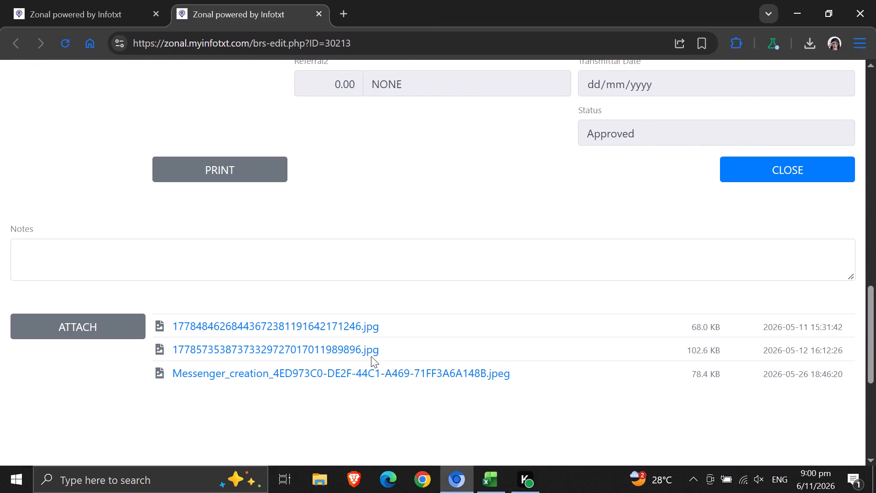
{"action": "scroll", "coordinate": [368, 357], "scroll_direction": "down", "scroll_amount": 2}
{"action": "left_click", "coordinate": [329, 258]}
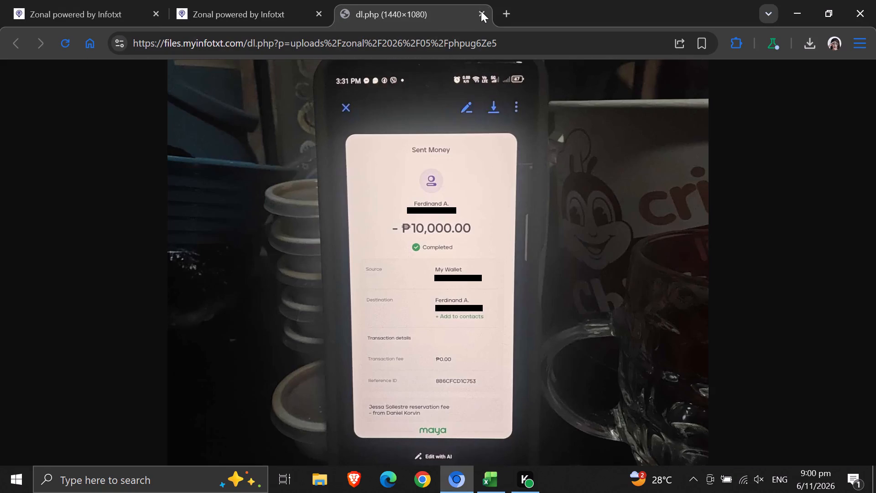
{"action": "left_click", "coordinate": [481, 11]}
{"action": "left_click", "coordinate": [313, 278]}
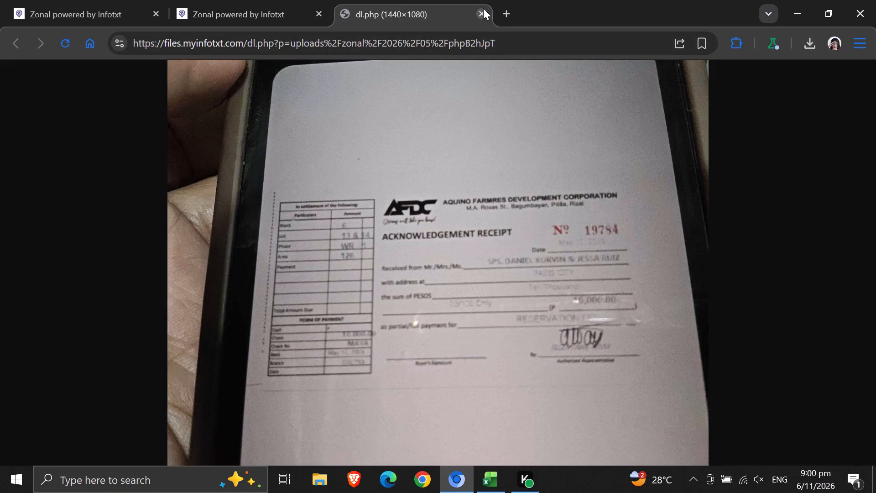
{"action": "left_click", "coordinate": [483, 10]}
{"action": "left_click", "coordinate": [260, 305]}
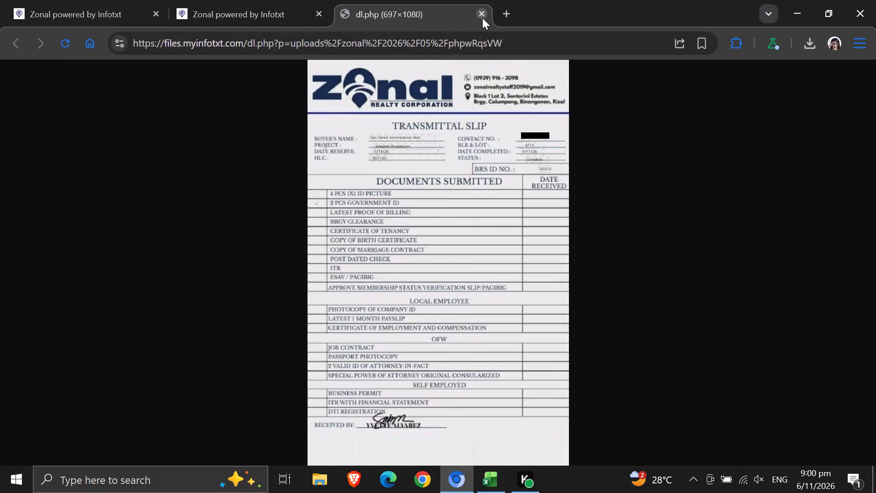
{"action": "left_click", "coordinate": [482, 18]}
{"action": "scroll", "coordinate": [450, 243], "scroll_direction": "down", "scroll_amount": 4}
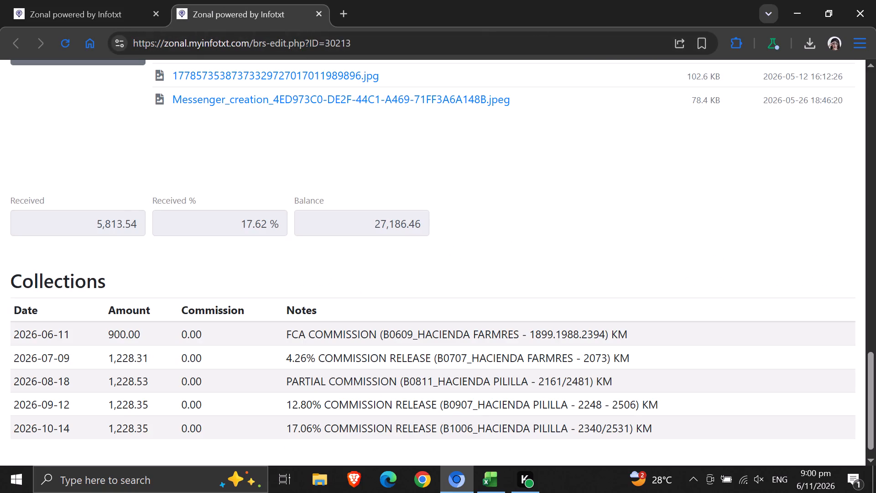
Mark the FINDINGS of row 139 as COMPLETE.
{"action": "key", "text": "alt+Tab"}
{"action": "left_click", "coordinate": [807, 328]}
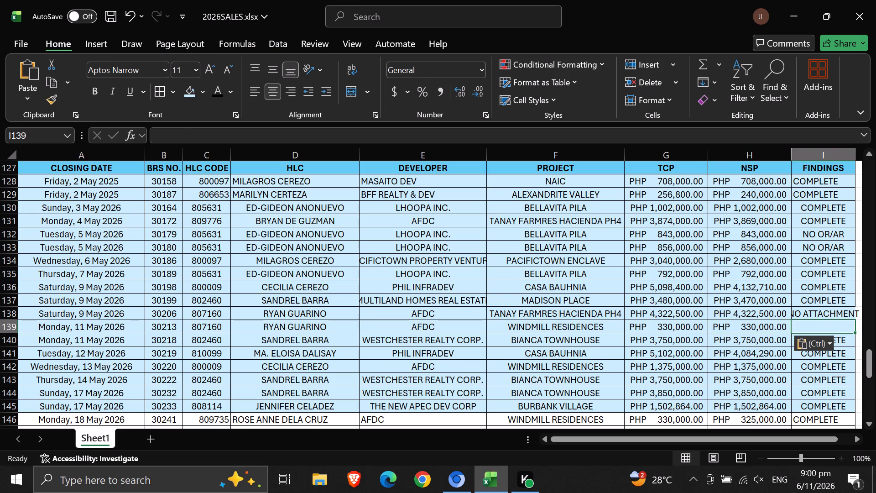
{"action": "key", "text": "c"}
{"action": "left_click", "coordinate": [521, 311]}
Close record 30213 and open record 30214 from the sales report.
{"action": "key", "text": "alt+Tab"}
{"action": "scroll", "coordinate": [258, 356], "scroll_direction": "down", "scroll_amount": 5}
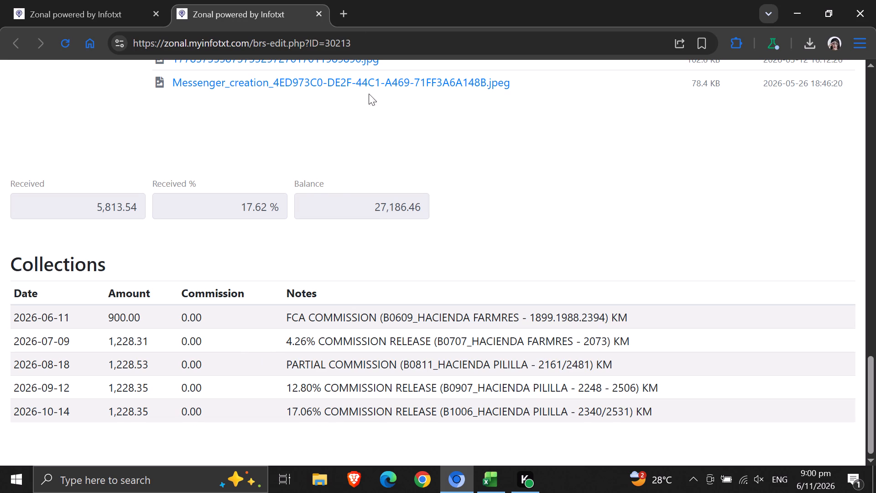
{"action": "scroll", "coordinate": [303, 215], "scroll_direction": "up", "scroll_amount": 4}
{"action": "scroll", "coordinate": [302, 303], "scroll_direction": "up", "scroll_amount": 2}
{"action": "left_click", "coordinate": [321, 12]}
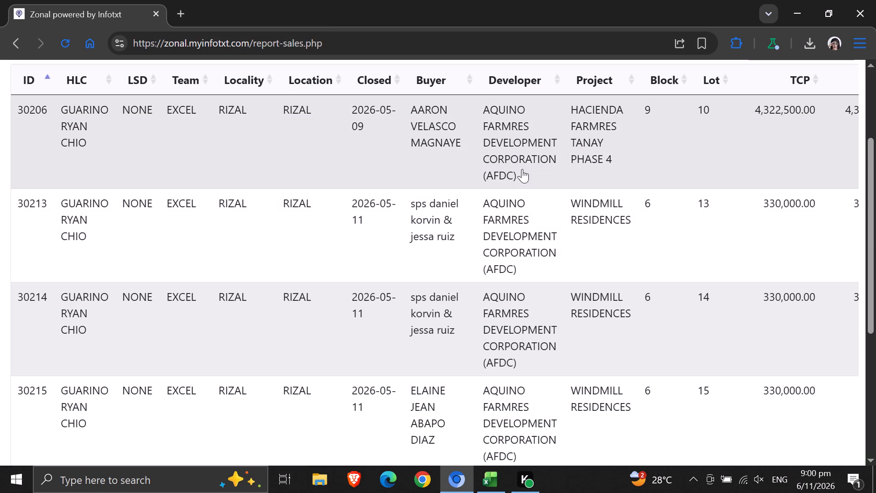
{"action": "left_click", "coordinate": [507, 330]}
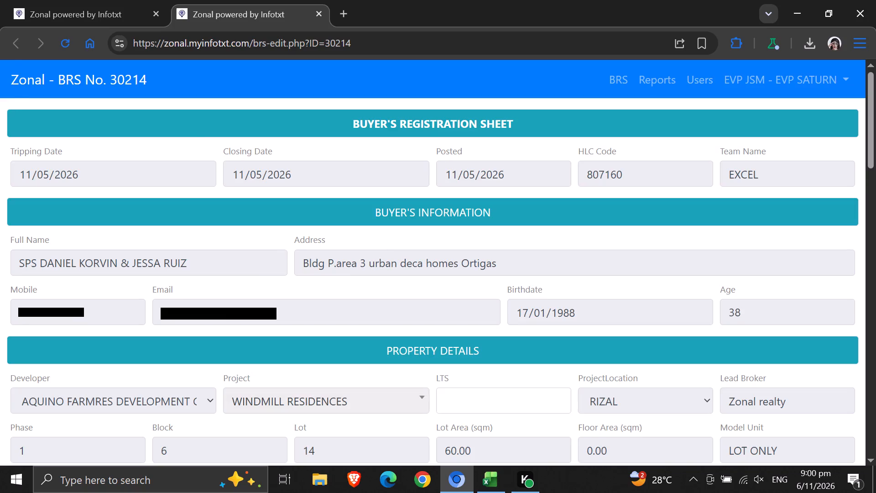
{"action": "scroll", "coordinate": [294, 308], "scroll_direction": "down", "scroll_amount": 11}
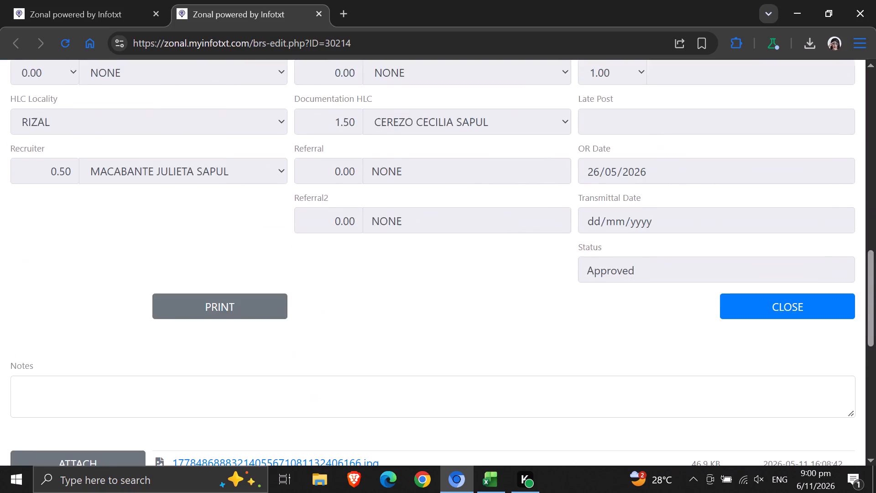
{"action": "scroll", "coordinate": [317, 299], "scroll_direction": "up", "scroll_amount": 3}
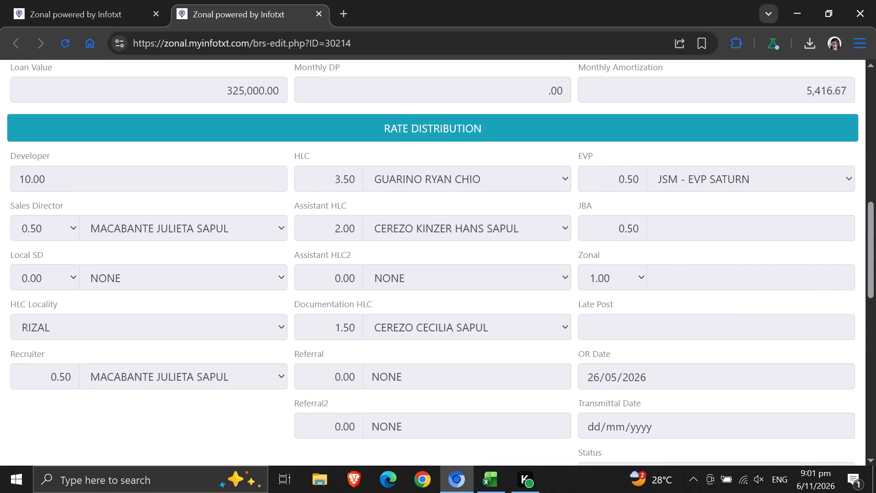
{"action": "scroll", "coordinate": [333, 284], "scroll_direction": "down", "scroll_amount": 6}
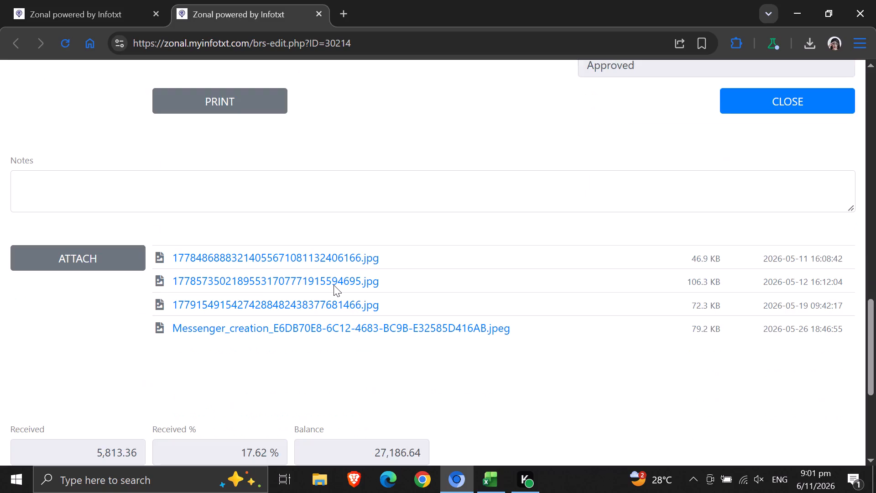
{"action": "scroll", "coordinate": [334, 285], "scroll_direction": "down", "scroll_amount": 5}
{"action": "scroll", "coordinate": [334, 285], "scroll_direction": "up", "scroll_amount": 4}
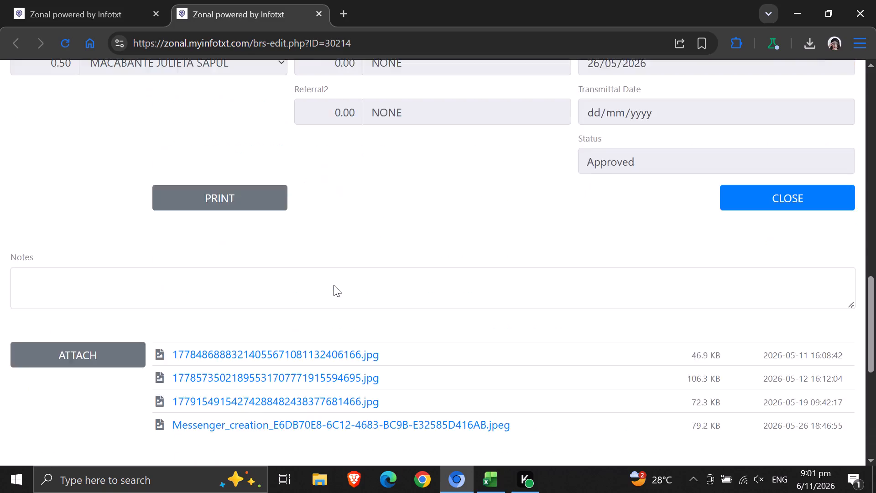
Copy record 30214's HLC code and insert a blank row in 2026SALES above the BRS 30218 row.
{"action": "scroll", "coordinate": [334, 285], "scroll_direction": "up", "scroll_amount": 20}
{"action": "scroll", "coordinate": [334, 285], "scroll_direction": "up", "scroll_amount": 1}
{"action": "left_click_drag", "start_coordinate": [644, 174], "coordinate": [545, 184]}
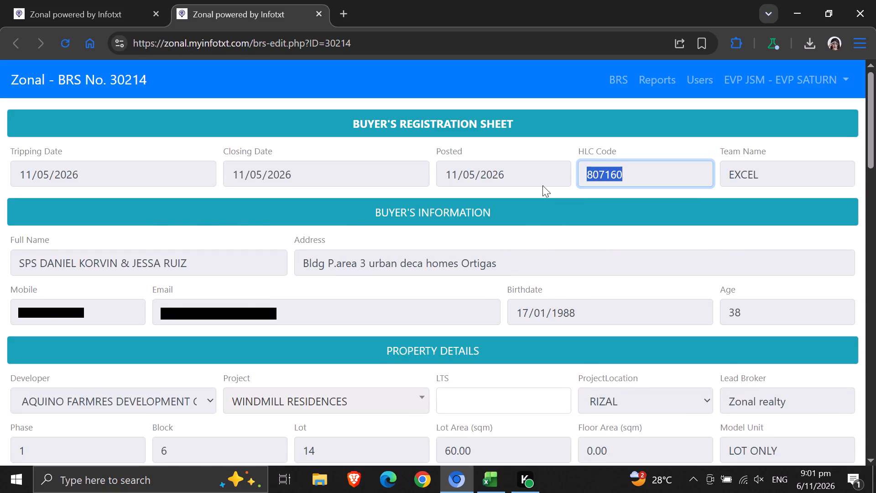
{"action": "key", "text": "ctrl+c"}
{"action": "key", "text": "alt+Tab"}
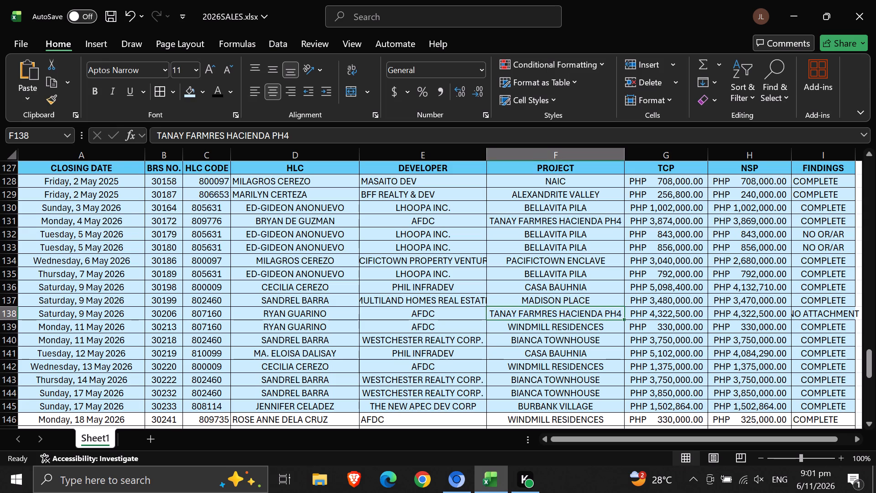
{"action": "left_click", "coordinate": [16, 342]}
{"action": "right_click", "coordinate": [16, 342]}
{"action": "left_click", "coordinate": [63, 209]}
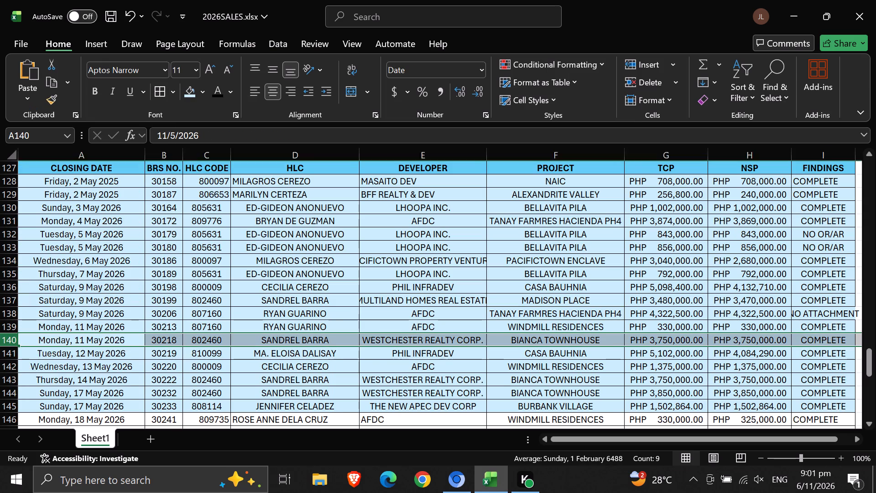
Enter the HLC name, HLC code 807160, BRS No. 30214 and closing date Monday, 11 May 2026 in row 140.
{"action": "left_click", "coordinate": [290, 334]}
{"action": "left_click", "coordinate": [282, 339]}
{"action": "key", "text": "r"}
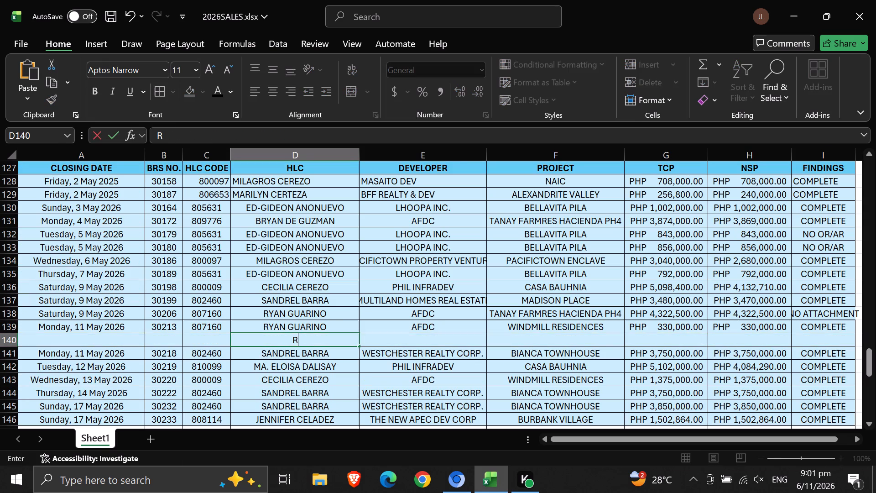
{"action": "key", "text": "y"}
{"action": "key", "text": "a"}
{"action": "left_click", "coordinate": [213, 341]}
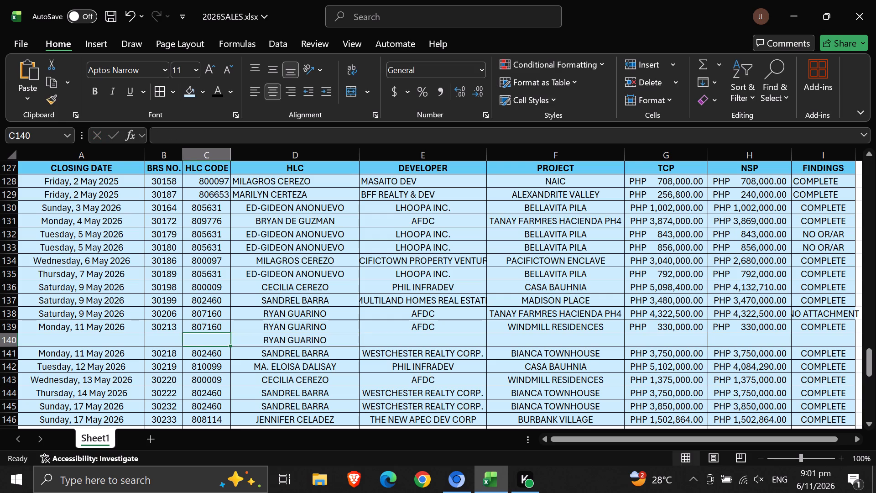
{"action": "key", "text": "ctrl+v"}
{"action": "left_click", "coordinate": [165, 340]}
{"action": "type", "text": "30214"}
{"action": "left_click", "coordinate": [92, 331]}
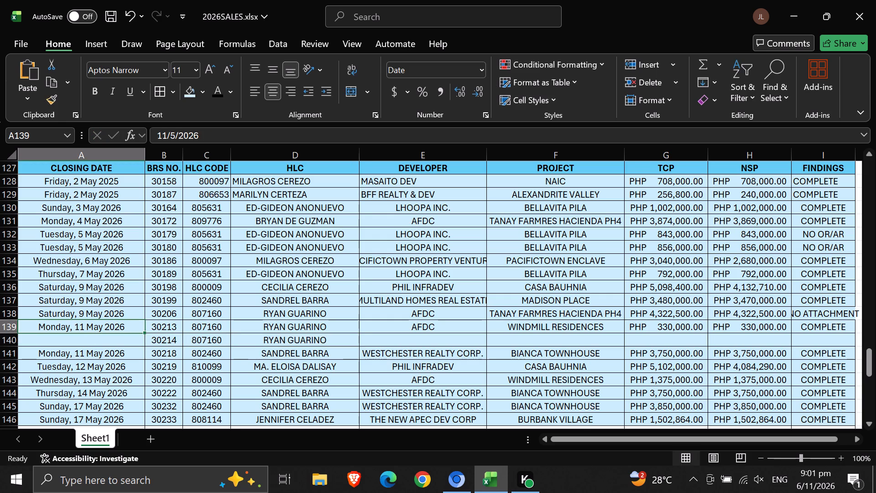
{"action": "key", "text": "ctrl+c"}
{"action": "left_click", "coordinate": [98, 339]}
{"action": "key", "text": "ctrl+v"}
Enter AFDC as the developer in row 140.
{"action": "left_click", "coordinate": [392, 338]}
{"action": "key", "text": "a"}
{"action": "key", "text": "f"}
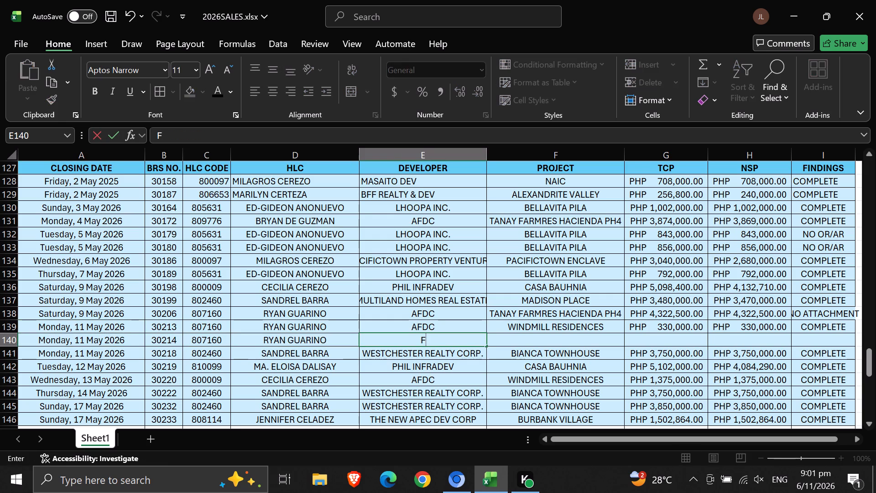
{"action": "key", "text": "BackSpace"}
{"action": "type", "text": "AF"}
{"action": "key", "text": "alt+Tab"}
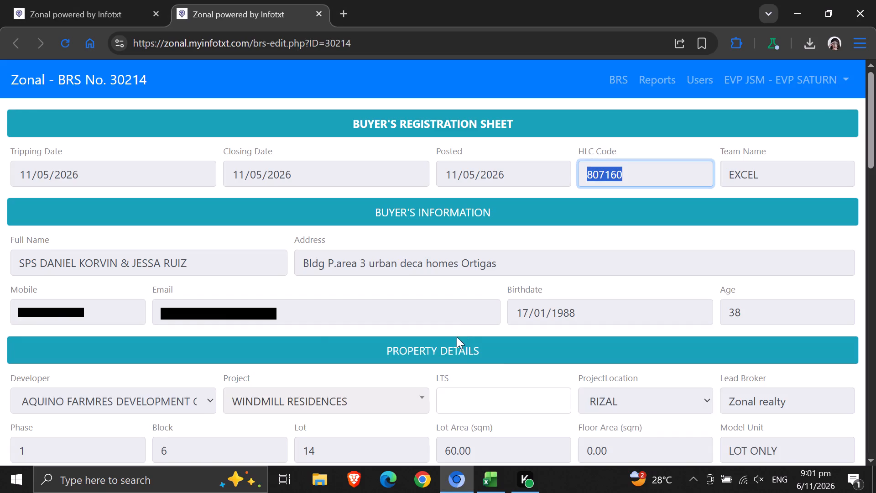
{"action": "scroll", "coordinate": [307, 345], "scroll_direction": "down", "scroll_amount": 4}
{"action": "left_click_drag", "start_coordinate": [191, 262], "coordinate": [369, 262]}
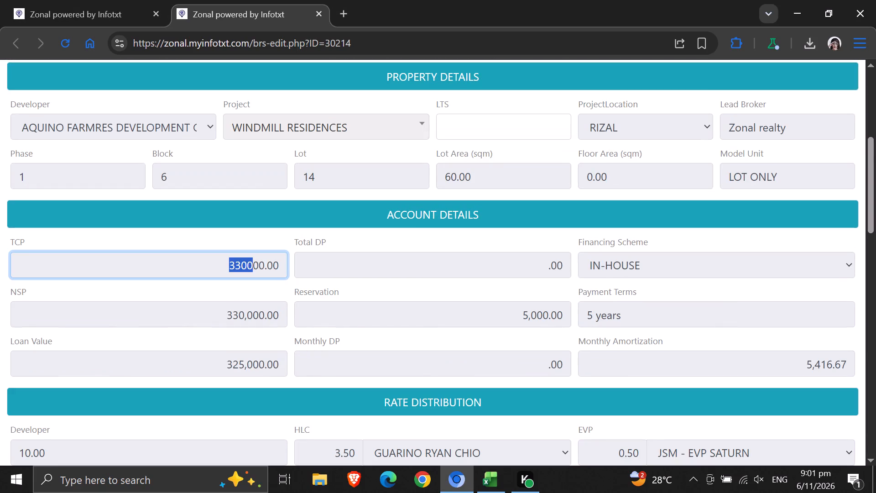
{"action": "key", "text": "ctrl+c"}
{"action": "key", "text": "alt+Tab"}
{"action": "left_click", "coordinate": [537, 342]}
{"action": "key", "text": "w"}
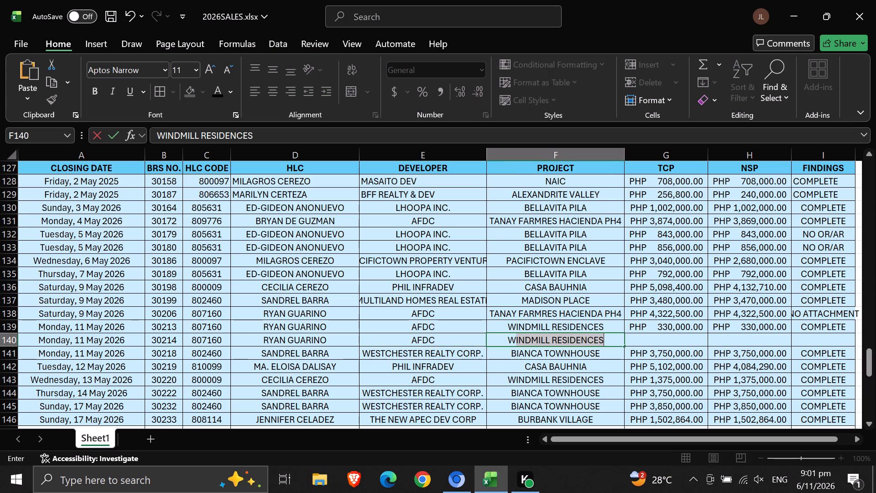
{"action": "left_click", "coordinate": [657, 340]}
{"action": "key", "text": "ctrl+v"}
{"action": "left_click", "coordinate": [748, 336]}
{"action": "key", "text": "ctrl+v"}
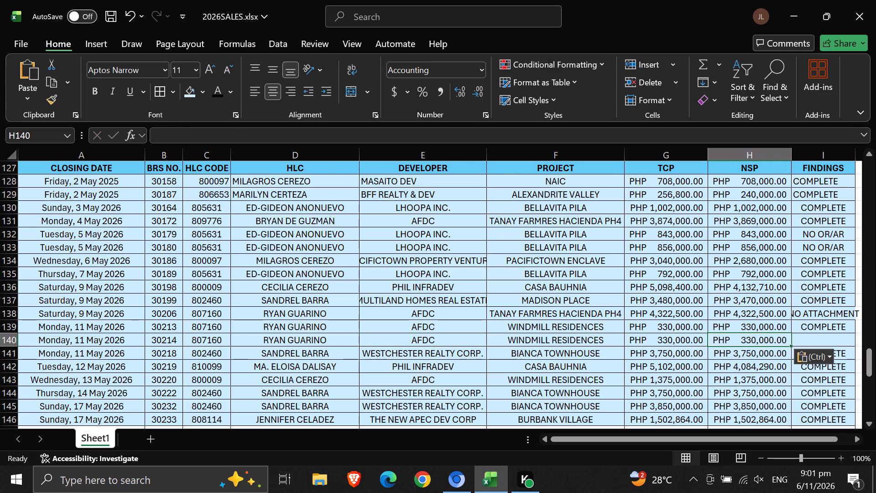
Examine each of record 30214's four attachments in the browser, including the agreement and the transmittal slip.
{"action": "key", "text": "alt+Tab"}
{"action": "scroll", "coordinate": [328, 381], "scroll_direction": "down", "scroll_amount": 9}
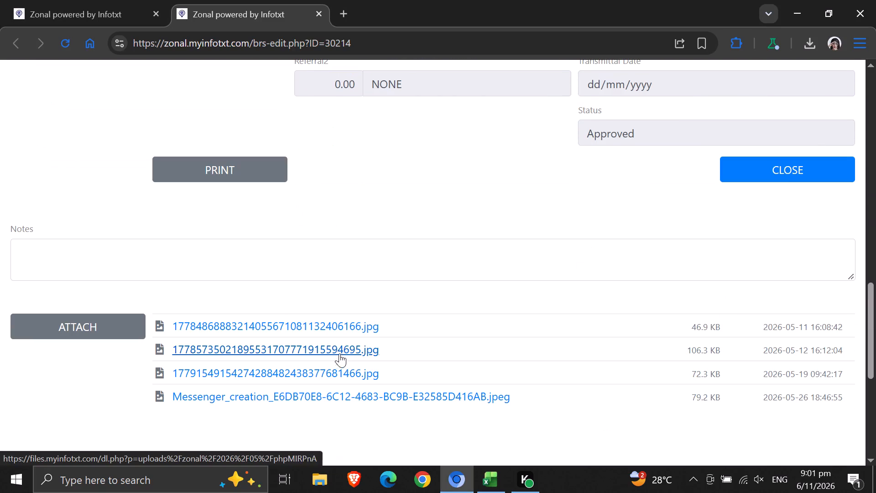
{"action": "left_click", "coordinate": [370, 323]}
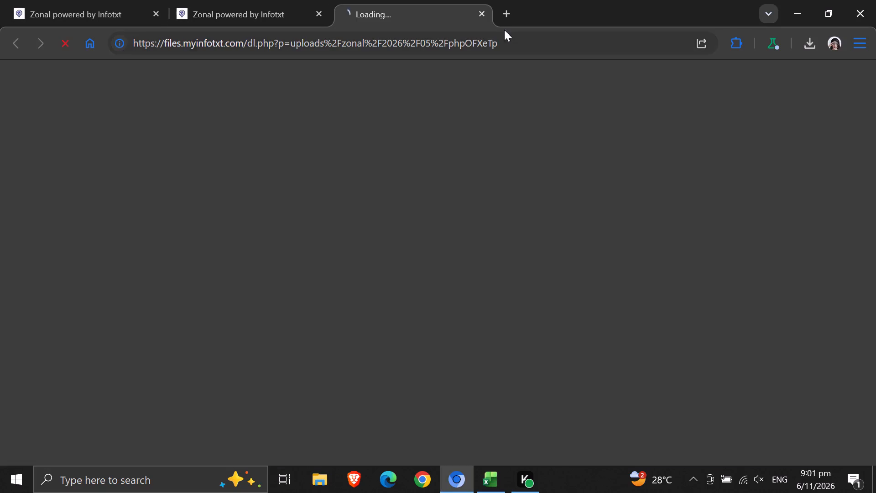
{"action": "left_click", "coordinate": [485, 14]}
{"action": "left_click", "coordinate": [299, 350]}
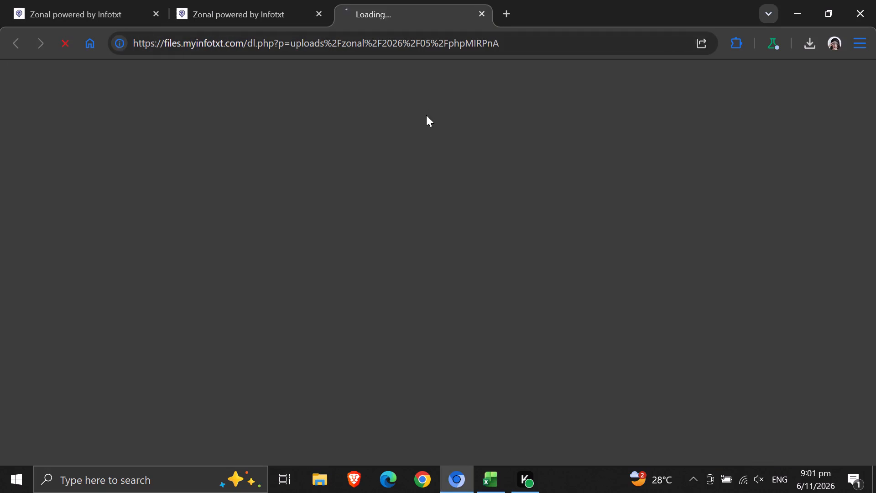
{"action": "left_click", "coordinate": [484, 16]}
{"action": "left_click", "coordinate": [270, 372]}
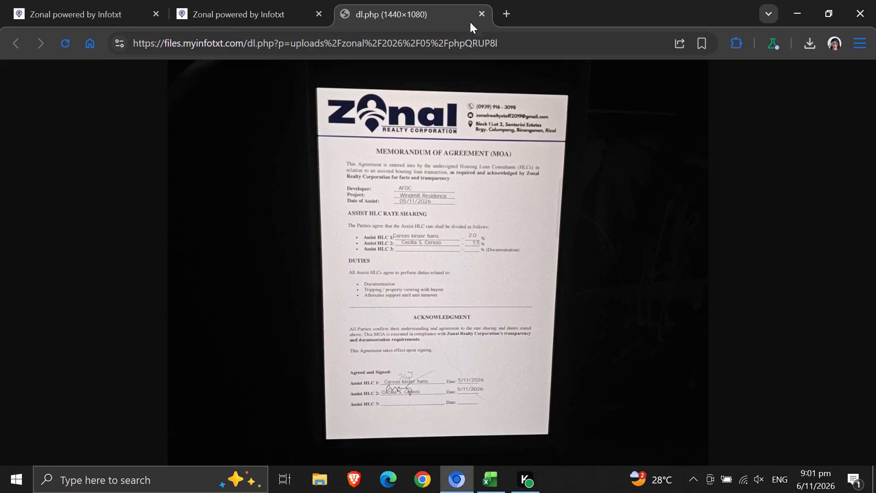
{"action": "left_click", "coordinate": [483, 12]}
{"action": "left_click", "coordinate": [290, 395]}
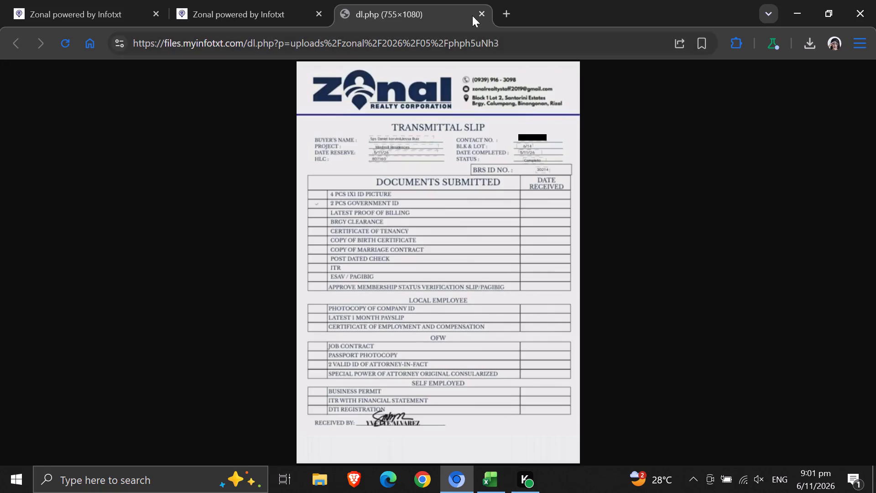
{"action": "left_click", "coordinate": [484, 13]}
Enter COMPLETE as the finding in row 140 of the 2026SALES workbook.
{"action": "key", "text": "alt+Tab"}
{"action": "left_click", "coordinate": [813, 337]}
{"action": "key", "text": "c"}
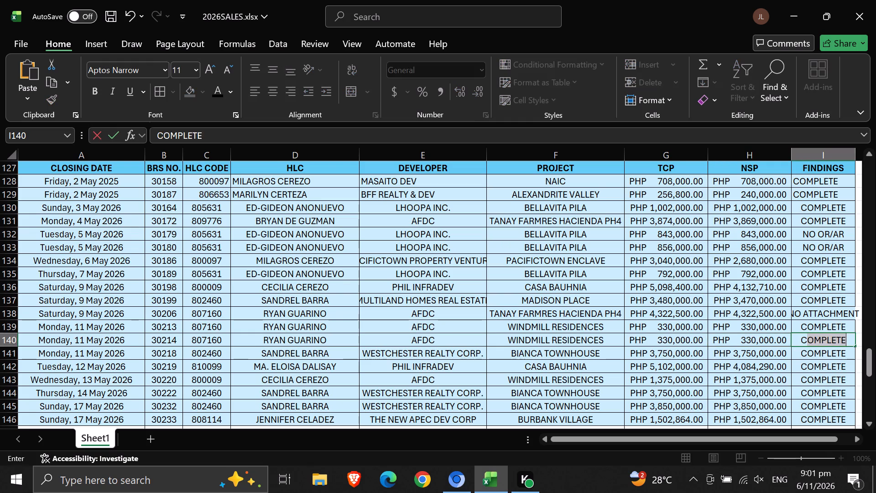
{"action": "left_click", "coordinate": [592, 328]}
{"action": "scroll", "coordinate": [364, 368], "scroll_direction": "down", "scroll_amount": 2}
Close record 30214, open record 30215 from the sales report and copy its HLC code for the 2026SALES workbook.
{"action": "key", "text": "alt+Tab"}
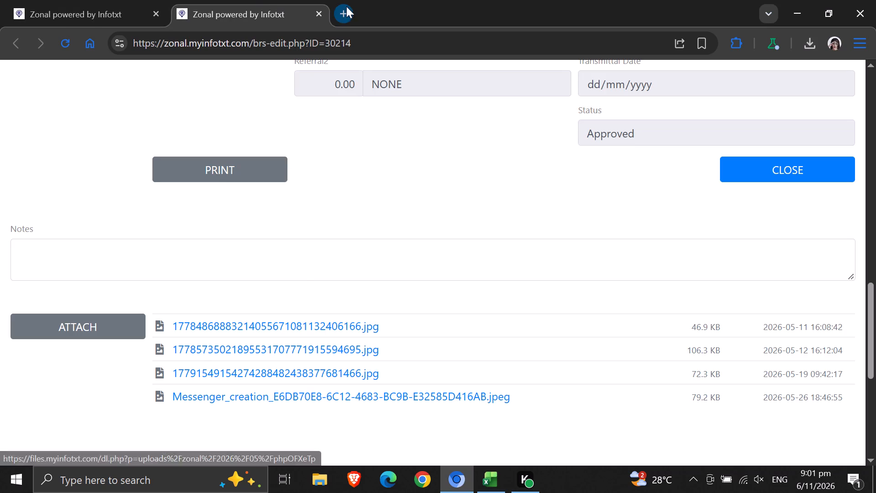
{"action": "left_click", "coordinate": [316, 14]}
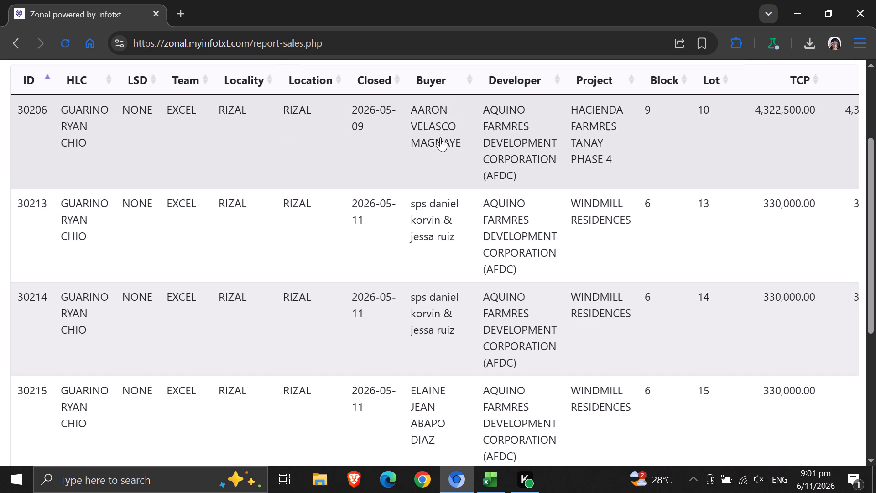
{"action": "scroll", "coordinate": [570, 299], "scroll_direction": "down", "scroll_amount": 2}
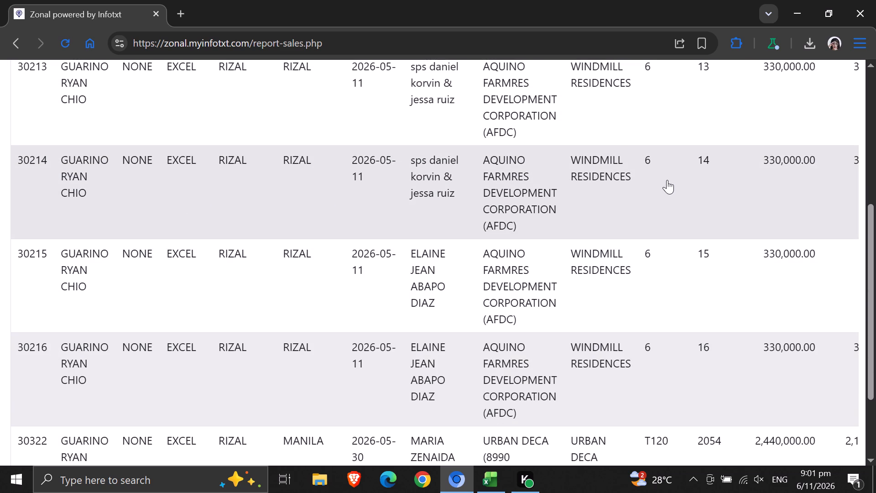
{"action": "left_click", "coordinate": [511, 280]}
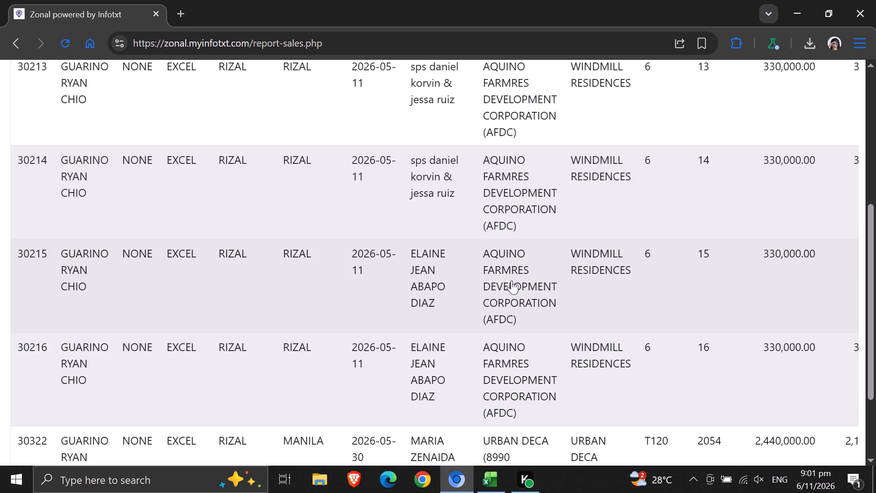
{"action": "left_click_drag", "start_coordinate": [654, 173], "coordinate": [453, 188]}
{"action": "key", "text": "ctrl+c"}
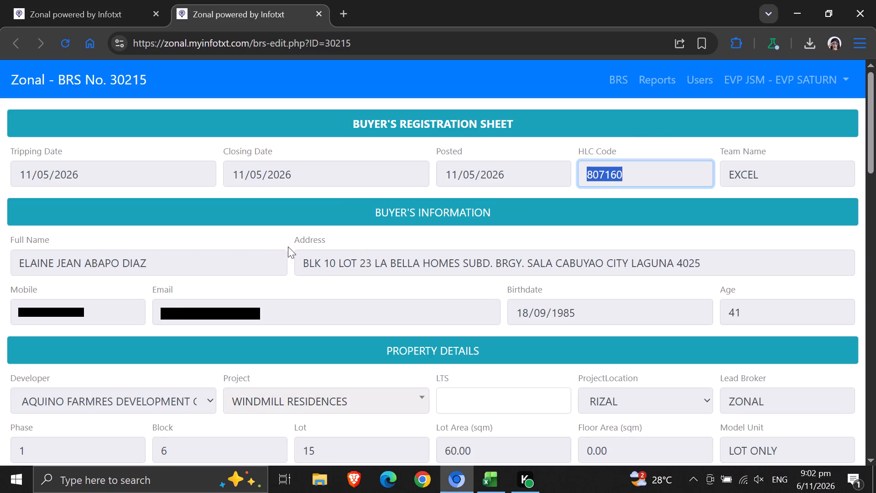
{"action": "key", "text": "alt+Tab"}
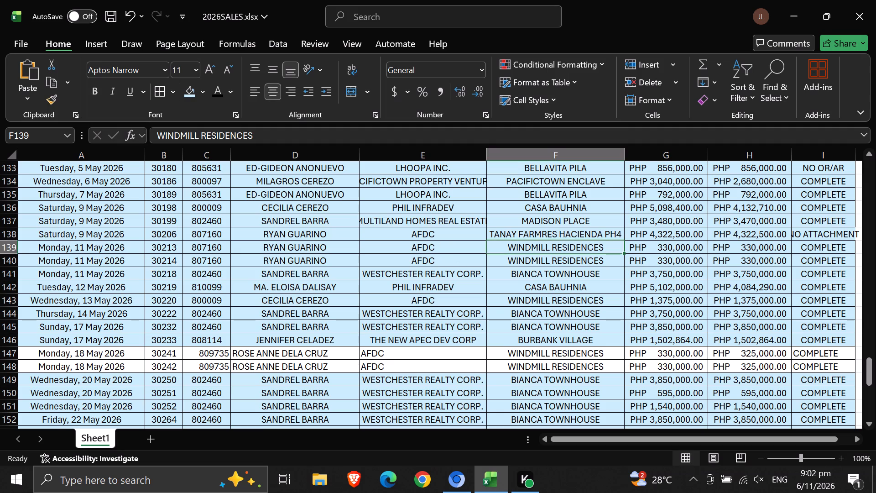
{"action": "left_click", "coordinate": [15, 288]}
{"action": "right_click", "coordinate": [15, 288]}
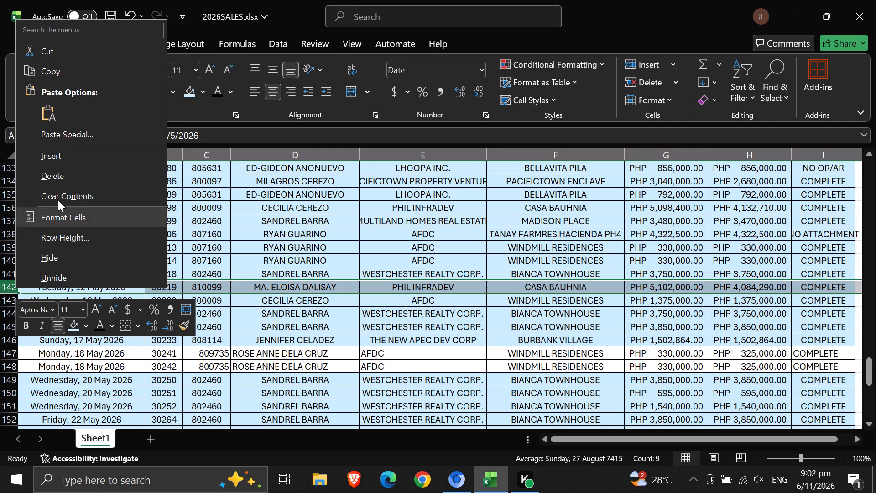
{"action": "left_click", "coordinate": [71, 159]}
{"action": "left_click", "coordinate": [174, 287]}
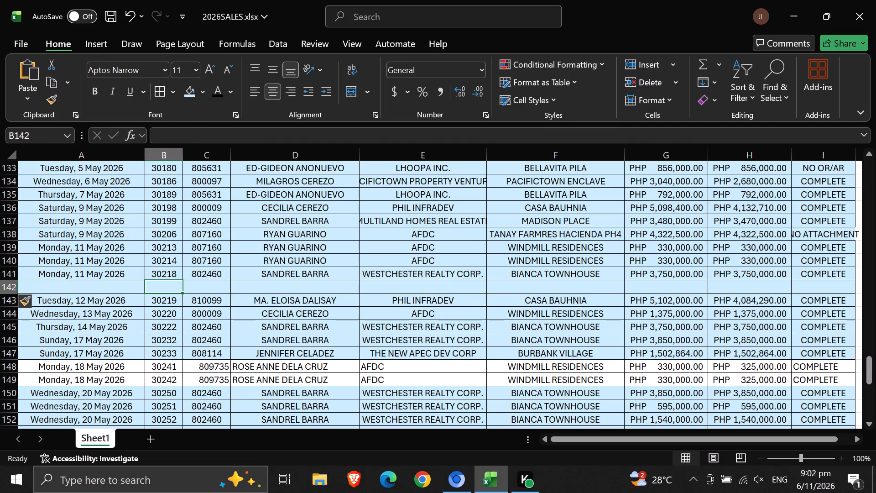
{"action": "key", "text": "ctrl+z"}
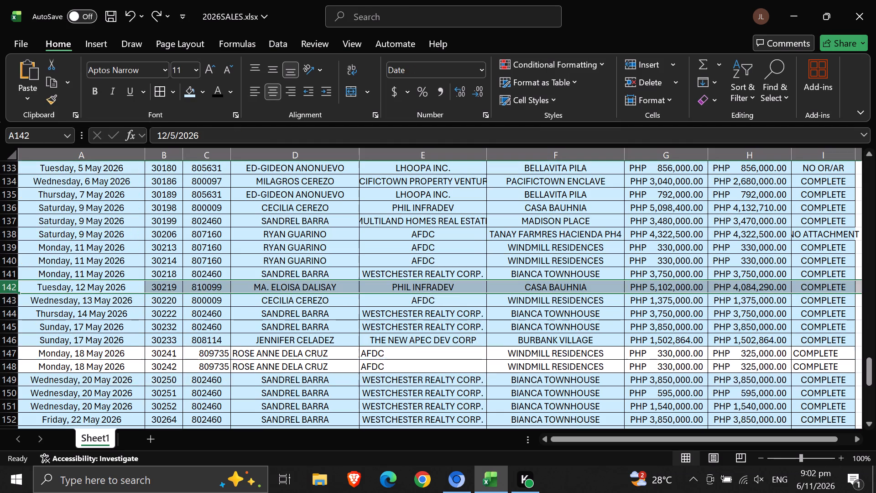
Insert a blank row above the BRS 30218 row and enter 30215 as its BRS No.
{"action": "left_click", "coordinate": [15, 273]}
{"action": "right_click", "coordinate": [15, 274]}
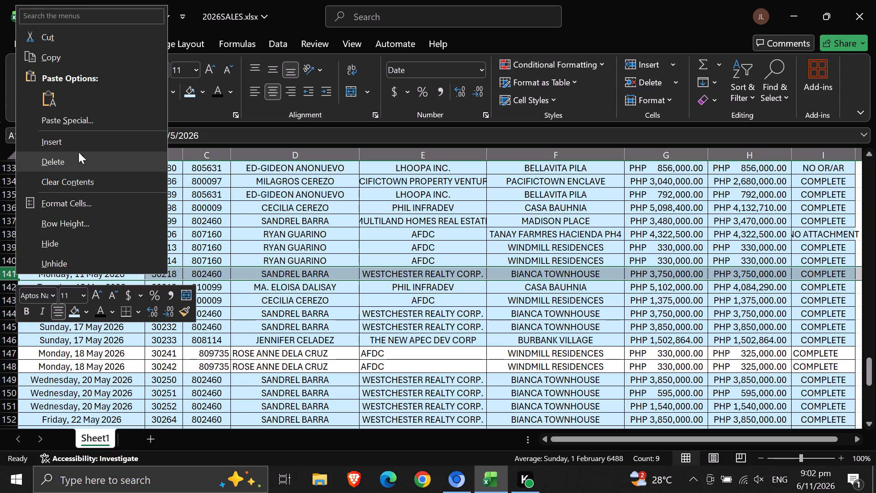
{"action": "left_click", "coordinate": [76, 147]}
{"action": "left_click_drag", "start_coordinate": [166, 278], "coordinate": [169, 273]}
{"action": "left_click", "coordinate": [169, 273]}
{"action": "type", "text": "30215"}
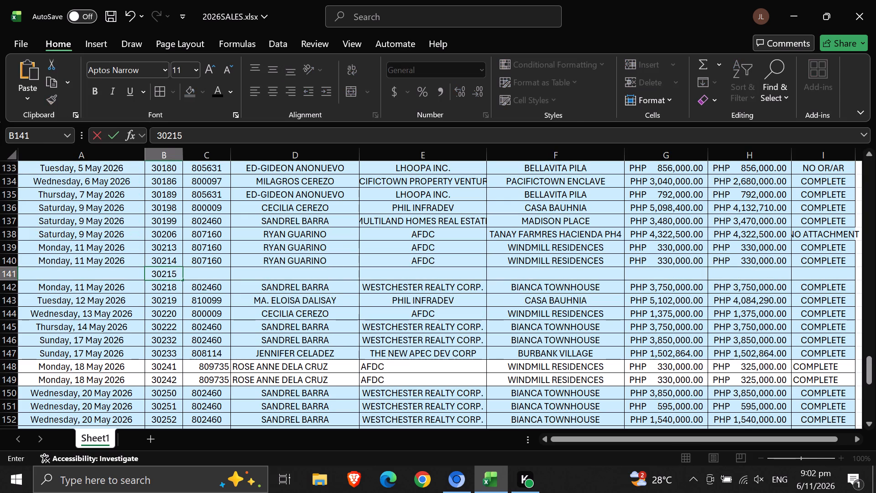
Fill row 141 with HLC code 807160, the HLC name and closing date Monday, 11 May 2026, reusing row 140's date.
{"action": "left_click", "coordinate": [213, 268]}
{"action": "key", "text": "ctrl+v"}
{"action": "left_click", "coordinate": [259, 274]}
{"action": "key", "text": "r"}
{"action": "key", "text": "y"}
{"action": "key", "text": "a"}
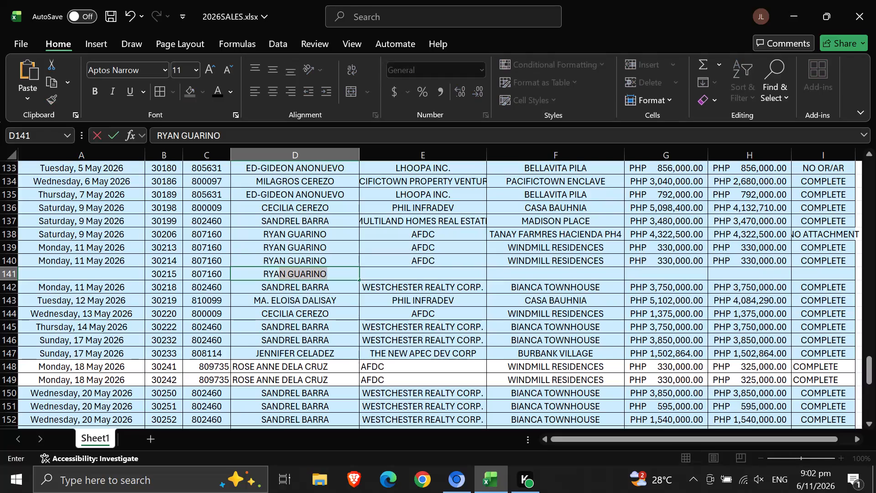
{"action": "left_click", "coordinate": [114, 273]}
{"action": "left_click", "coordinate": [110, 265]}
{"action": "left_click", "coordinate": [114, 260]}
{"action": "key", "text": "ctrl+c"}
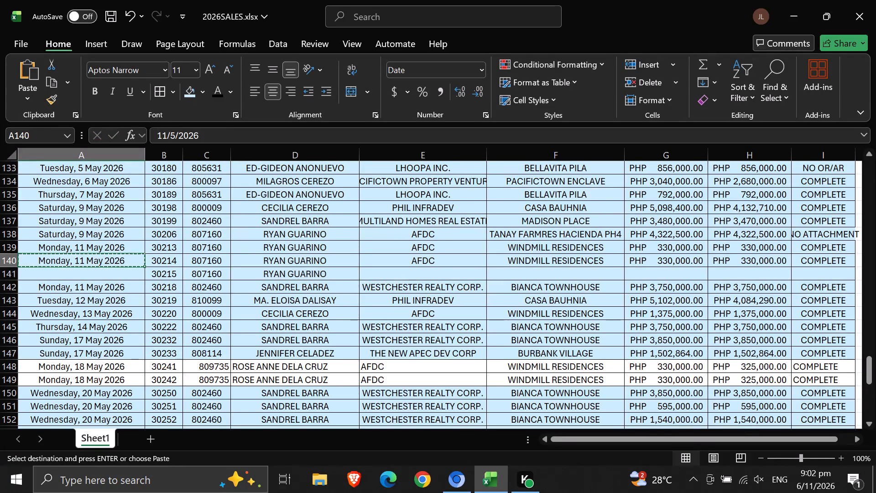
{"action": "left_click", "coordinate": [104, 273]}
{"action": "key", "text": "ctrl+v"}
Copy record 30215's TCP and enter AFDC as developer and WINDMILL RESIDENCES as project in row 141.
{"action": "key", "text": "alt+Tab"}
{"action": "scroll", "coordinate": [175, 303], "scroll_direction": "down", "scroll_amount": 3}
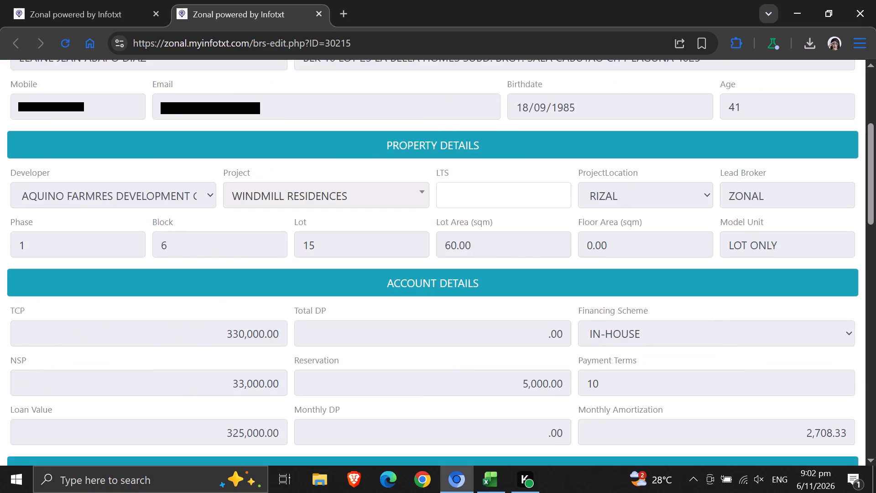
{"action": "left_click_drag", "start_coordinate": [208, 328], "coordinate": [435, 336]}
{"action": "key", "text": "ctrl+c"}
{"action": "key", "text": "alt+Tab"}
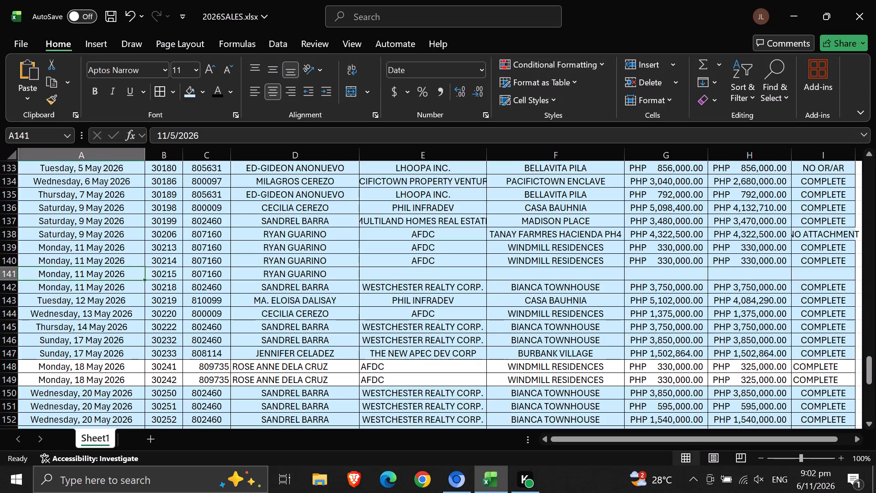
{"action": "left_click", "coordinate": [429, 272]}
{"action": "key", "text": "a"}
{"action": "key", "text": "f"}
{"action": "left_click", "coordinate": [534, 275]}
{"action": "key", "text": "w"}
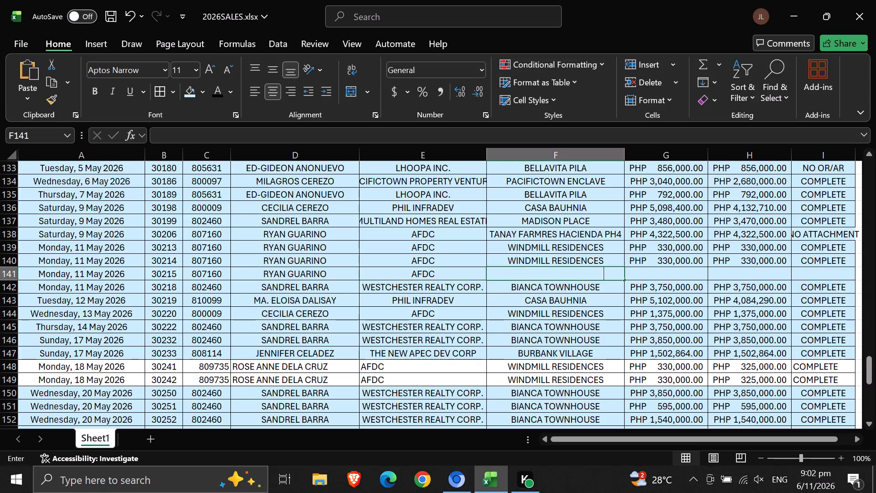
Fill row 141's TCP and NSP with the copied amount of 330,000.00.
{"action": "left_click", "coordinate": [631, 275]}
{"action": "key", "text": "ctrl+v"}
{"action": "left_click", "coordinate": [751, 274]}
{"action": "key", "text": "ctrl+v"}
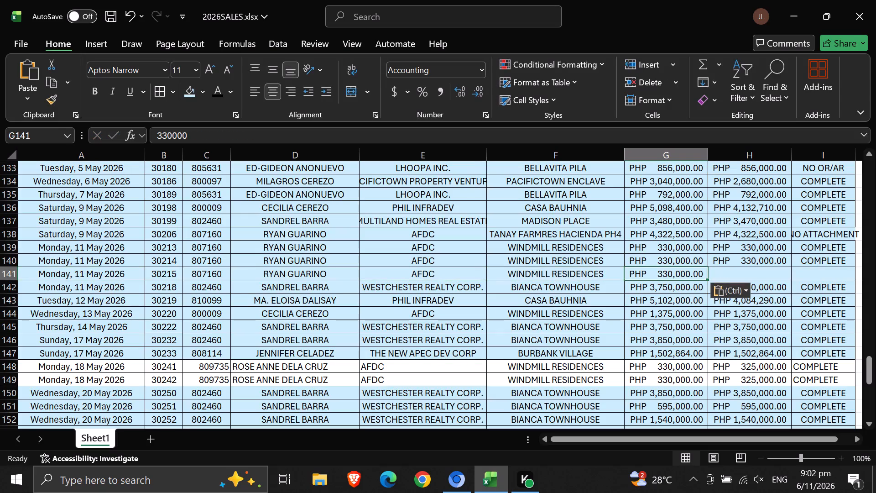
{"action": "left_click", "coordinate": [749, 276]}
{"action": "key", "text": "ctrl+v"}
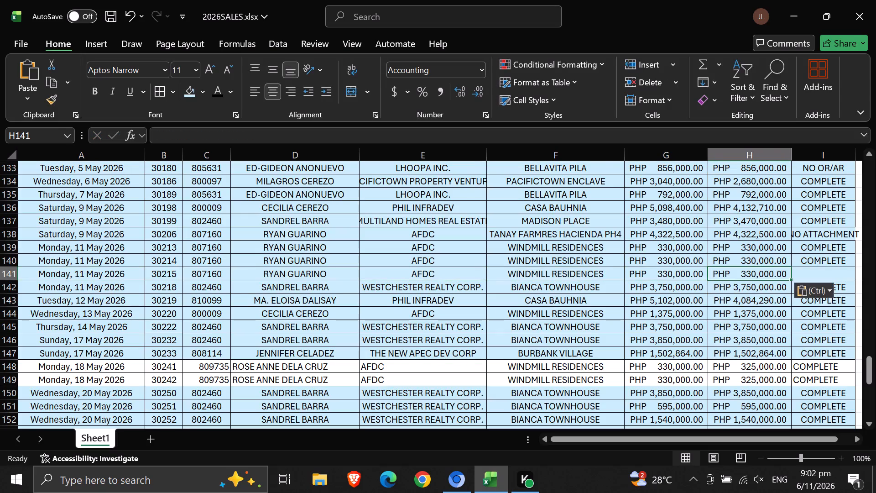
{"action": "key", "text": "alt+Tab"}
{"action": "scroll", "coordinate": [328, 308], "scroll_direction": "down", "scroll_amount": 3}
{"action": "scroll", "coordinate": [226, 312], "scroll_direction": "down", "scroll_amount": 7}
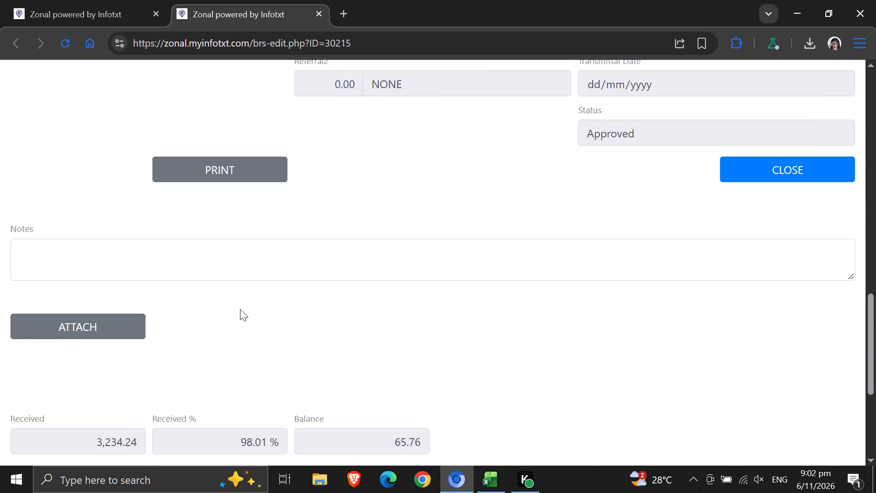
{"action": "scroll", "coordinate": [241, 309], "scroll_direction": "down", "scroll_amount": 4}
{"action": "scroll", "coordinate": [241, 309], "scroll_direction": "up", "scroll_amount": 4}
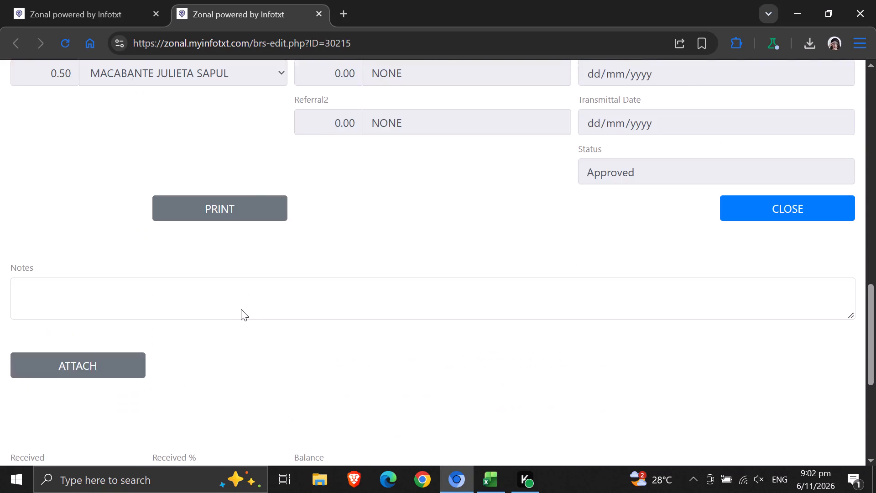
{"action": "scroll", "coordinate": [236, 310], "scroll_direction": "down", "scroll_amount": 3}
{"action": "scroll", "coordinate": [191, 262], "scroll_direction": "down", "scroll_amount": 3}
{"action": "scroll", "coordinate": [199, 271], "scroll_direction": "up", "scroll_amount": 3}
{"action": "left_click", "coordinate": [126, 0]}
{"action": "left_click", "coordinate": [282, 3]}
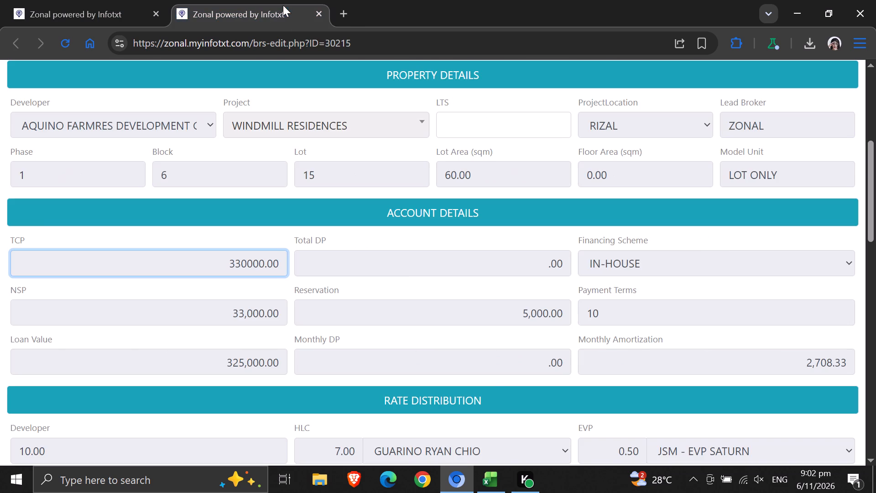
Enter NO ATTACHMENT as the finding in row 141 of the 2026SALES workbook.
{"action": "left_click", "coordinate": [491, 476]}
{"action": "left_click", "coordinate": [825, 272]}
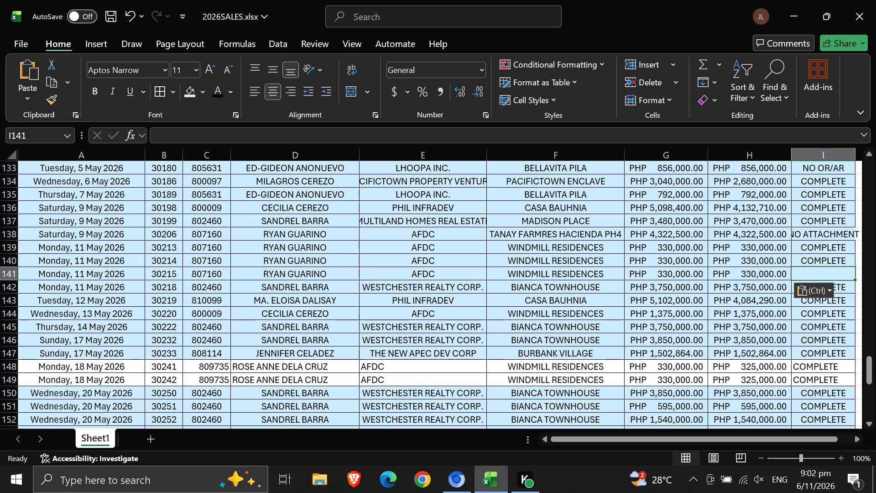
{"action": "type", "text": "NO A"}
{"action": "left_click", "coordinate": [814, 405]}
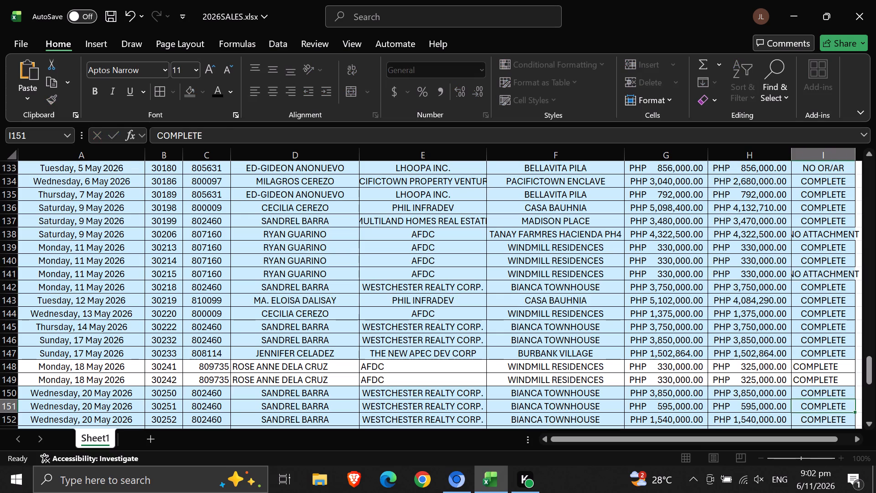
Recheck record 30215's account details and rate distribution in the browser, and return to the sales report.
{"action": "key", "text": "alt+Tab"}
{"action": "scroll", "coordinate": [375, 275], "scroll_direction": "up", "scroll_amount": 5}
{"action": "scroll", "coordinate": [380, 282], "scroll_direction": "down", "scroll_amount": 7}
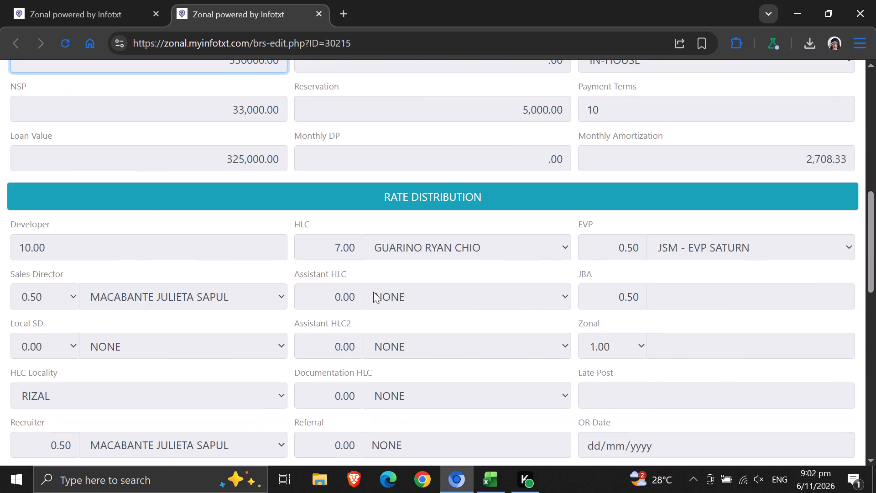
{"action": "scroll", "coordinate": [379, 286], "scroll_direction": "down", "scroll_amount": 1}
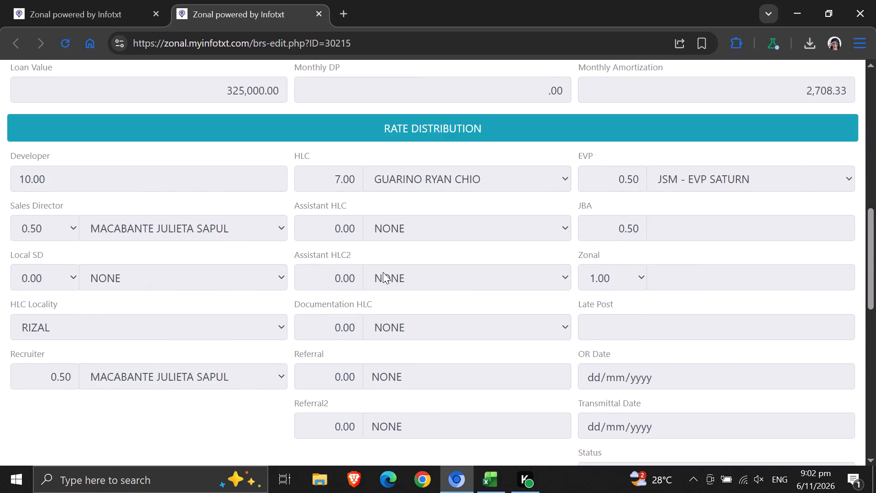
{"action": "scroll", "coordinate": [228, 284], "scroll_direction": "down", "scroll_amount": 10}
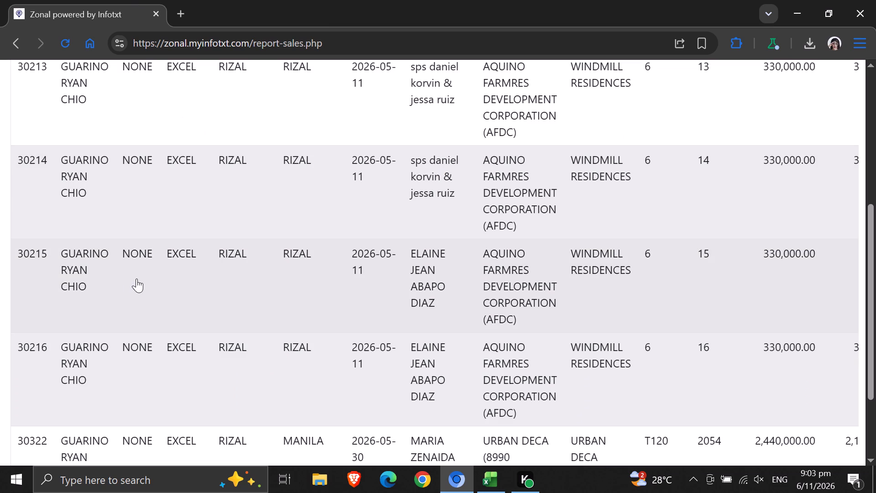
Open record 30216 from the Zonal sales report in the browser and copy its HLC code.
{"action": "key", "text": "alt+Tab"}
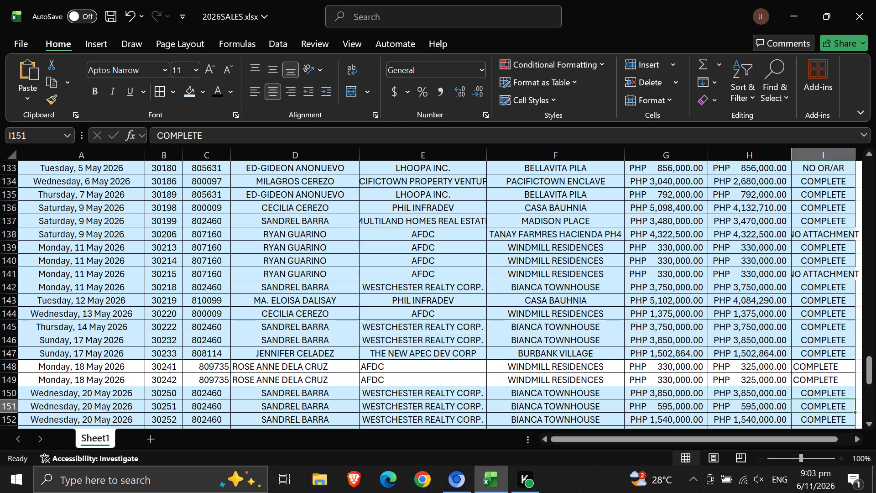
{"action": "key", "text": "alt+Tab"}
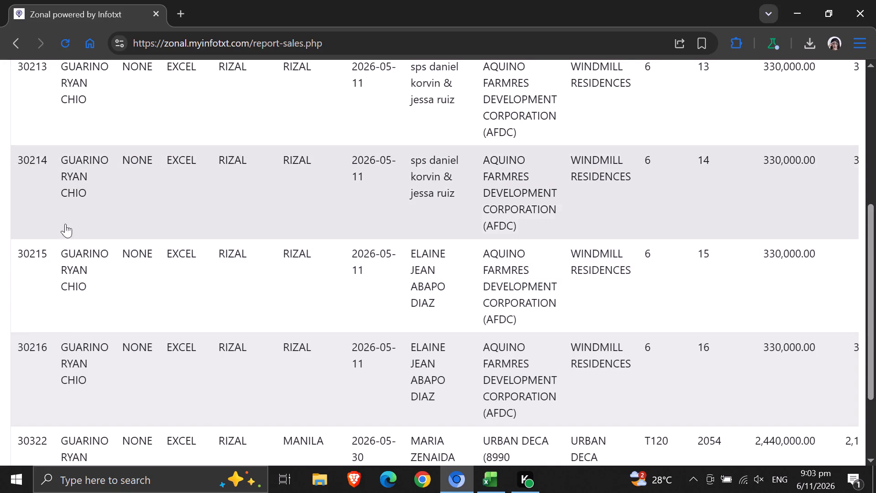
{"action": "scroll", "coordinate": [68, 248], "scroll_direction": "down", "scroll_amount": 4}
{"action": "left_click", "coordinate": [110, 239]}
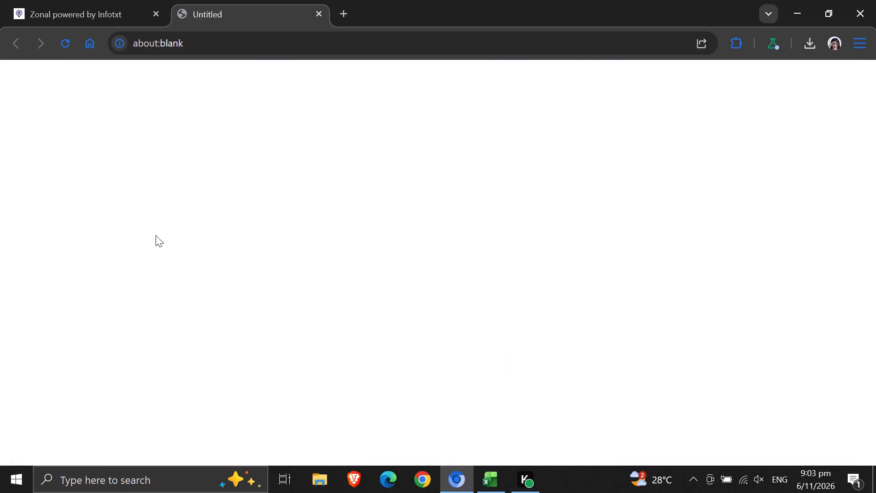
{"action": "left_click_drag", "start_coordinate": [679, 177], "coordinate": [418, 179]}
{"action": "key", "text": "ctrl+c"}
{"action": "key", "text": "alt+Tab"}
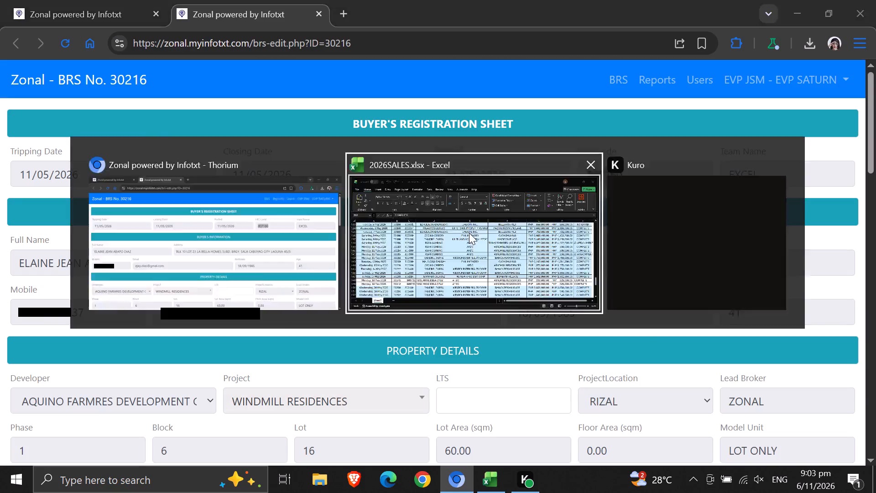
{"action": "key", "text": "alt+Tab"}
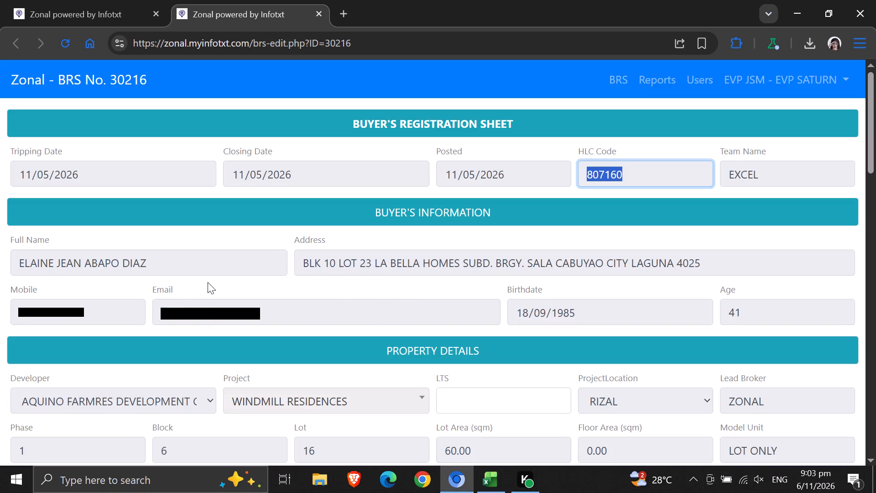
Insert a row at 142 in 2026SALES with BRS number 30216, HLC code 807160 and the date 11 May 2026 copied from row 141.
{"action": "key", "text": "alt+Tab"}
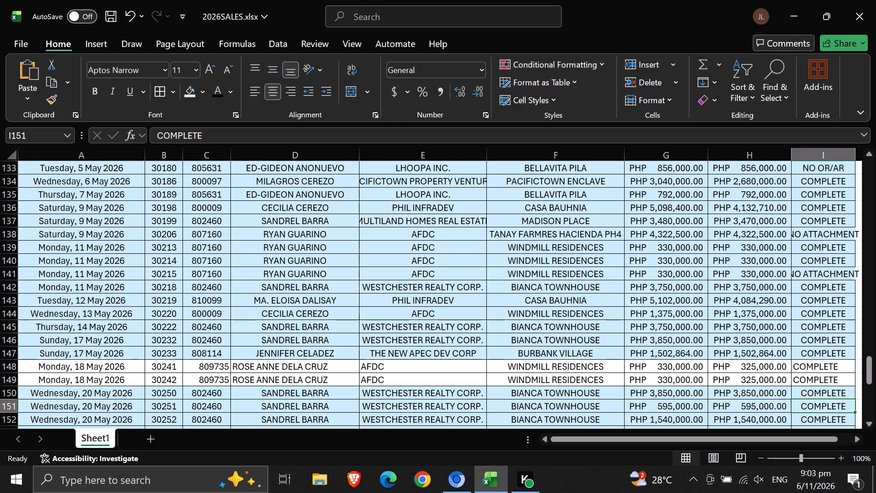
{"action": "left_click", "coordinate": [12, 284]}
{"action": "right_click", "coordinate": [13, 284]}
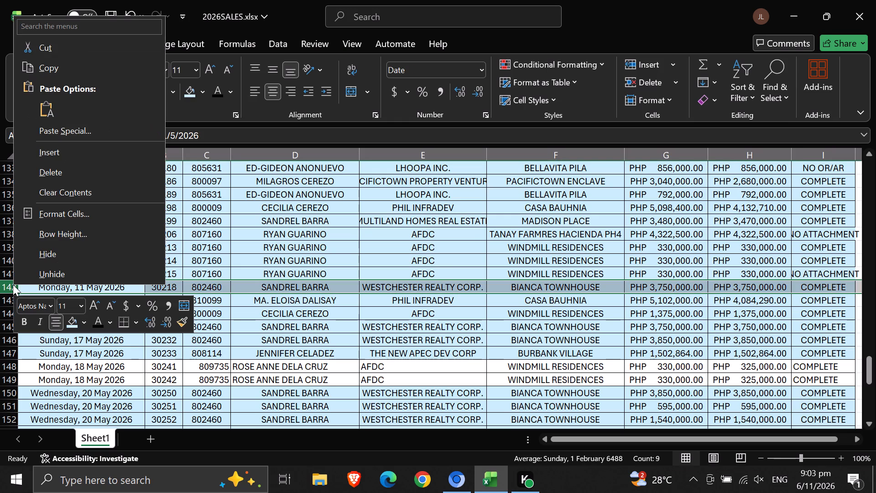
{"action": "left_click", "coordinate": [68, 157]}
{"action": "left_click_drag", "start_coordinate": [167, 293], "coordinate": [167, 289]}
{"action": "left_click", "coordinate": [169, 284]}
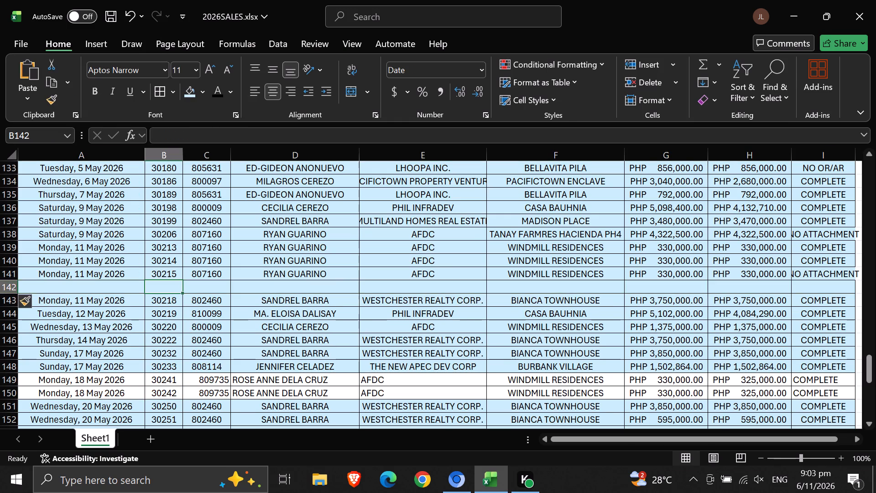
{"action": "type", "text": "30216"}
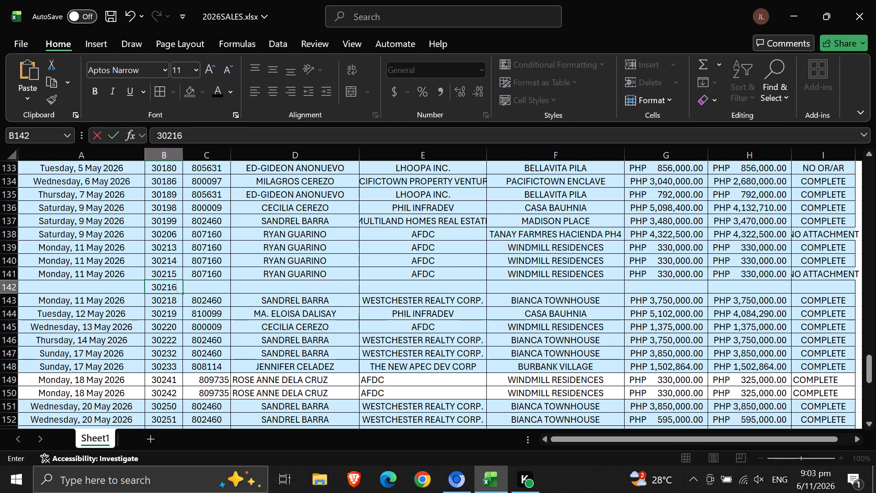
{"action": "left_click", "coordinate": [199, 284]}
{"action": "key", "text": "ctrl+v"}
{"action": "left_click", "coordinate": [100, 279]}
{"action": "key", "text": "ctrl+c"}
{"action": "left_click", "coordinate": [104, 288]}
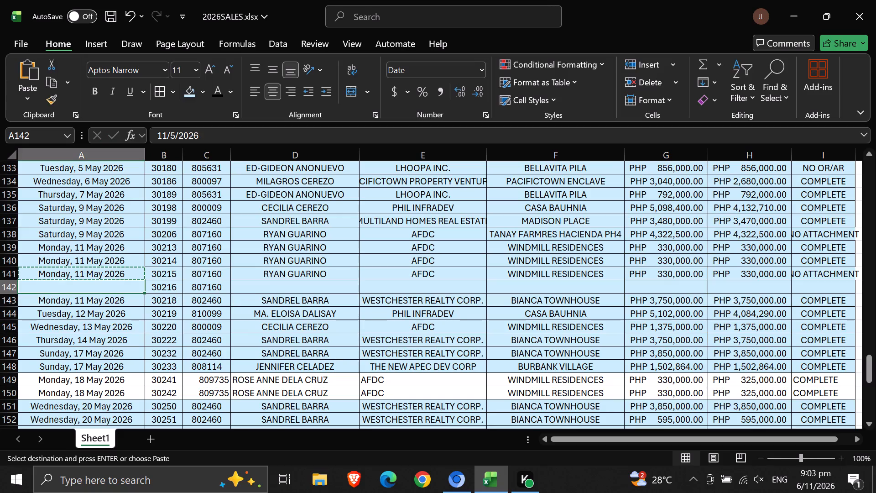
{"action": "key", "text": "ctrl+v"}
Copy record 30216's TCP amount in the browser and review its rate distribution.
{"action": "key", "text": "alt+Tab"}
{"action": "scroll", "coordinate": [293, 227], "scroll_direction": "up", "scroll_amount": 4}
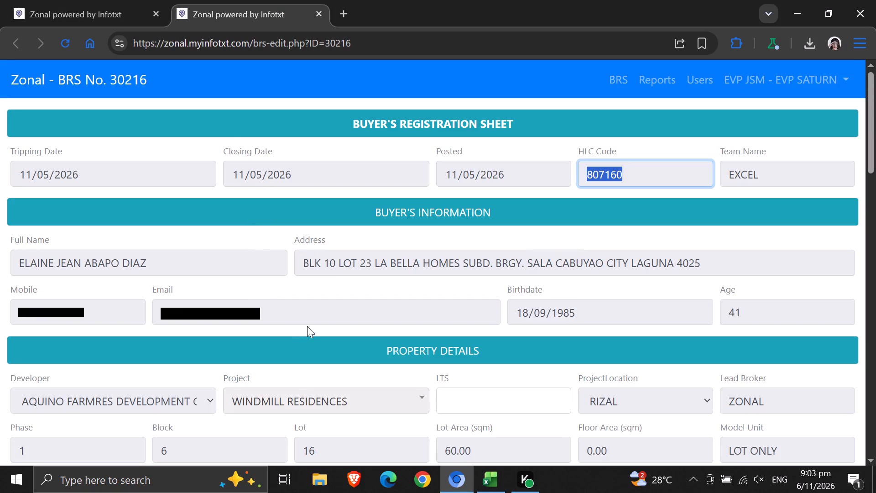
{"action": "scroll", "coordinate": [284, 332], "scroll_direction": "down", "scroll_amount": 4}
{"action": "left_click_drag", "start_coordinate": [212, 260], "coordinate": [312, 271]}
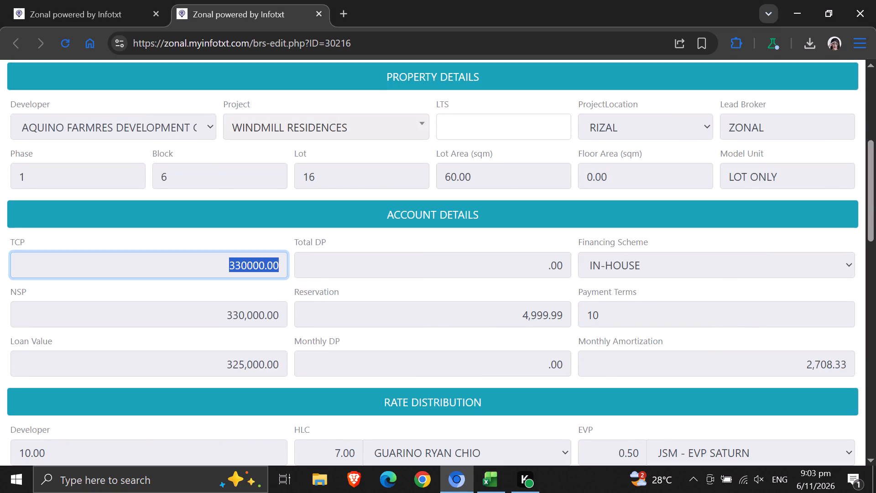
{"action": "key", "text": "ctrl+c"}
{"action": "key", "text": "ctrl+c"}
{"action": "scroll", "coordinate": [289, 323], "scroll_direction": "down", "scroll_amount": 5}
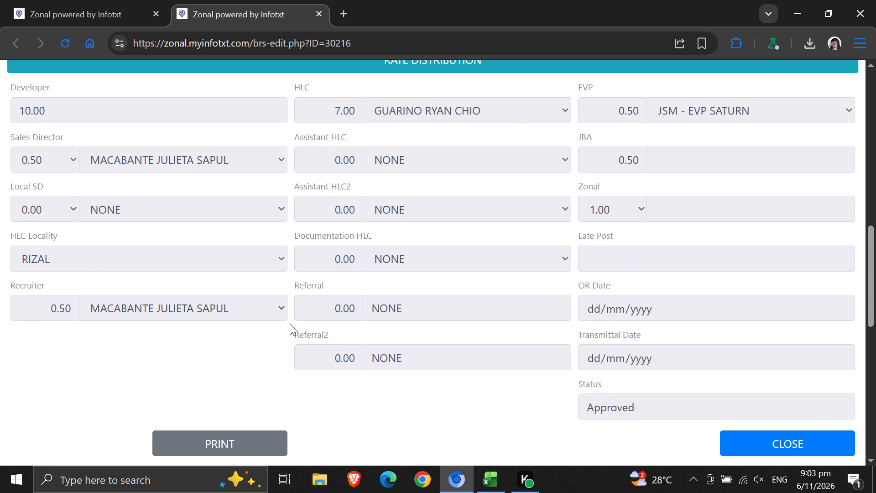
{"action": "key", "text": "alt+Tab"}
{"action": "left_click", "coordinate": [453, 285]}
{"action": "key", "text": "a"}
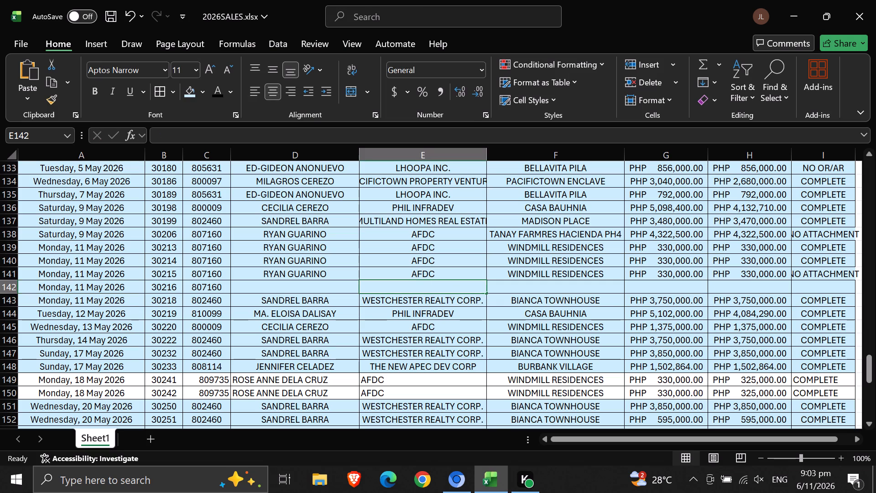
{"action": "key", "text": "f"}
{"action": "left_click", "coordinate": [522, 296]}
{"action": "left_click", "coordinate": [527, 286]}
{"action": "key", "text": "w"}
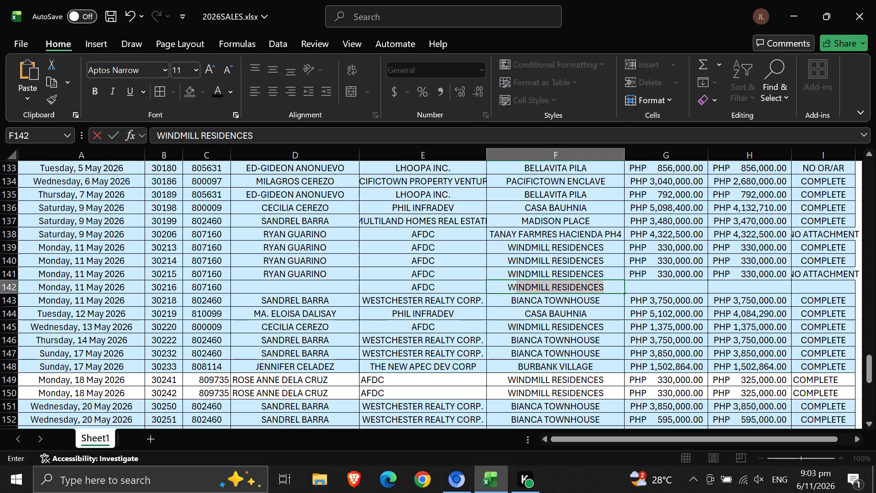
{"action": "left_click", "coordinate": [309, 289]}
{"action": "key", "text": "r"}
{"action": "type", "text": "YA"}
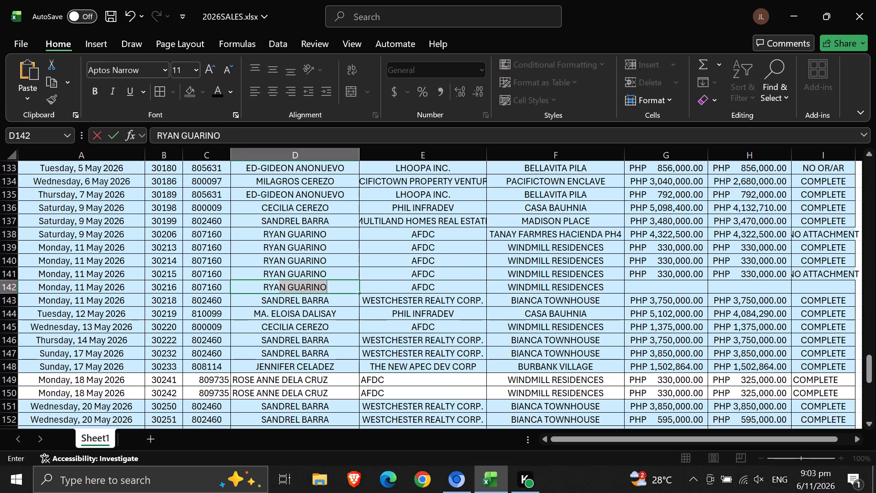
Fill row 142's TCP and NSP with the copied amount of 330,000.00.
{"action": "left_click", "coordinate": [639, 291]}
{"action": "key", "text": "ctrl+v"}
{"action": "left_click", "coordinate": [741, 287]}
{"action": "key", "text": "ctrl+v"}
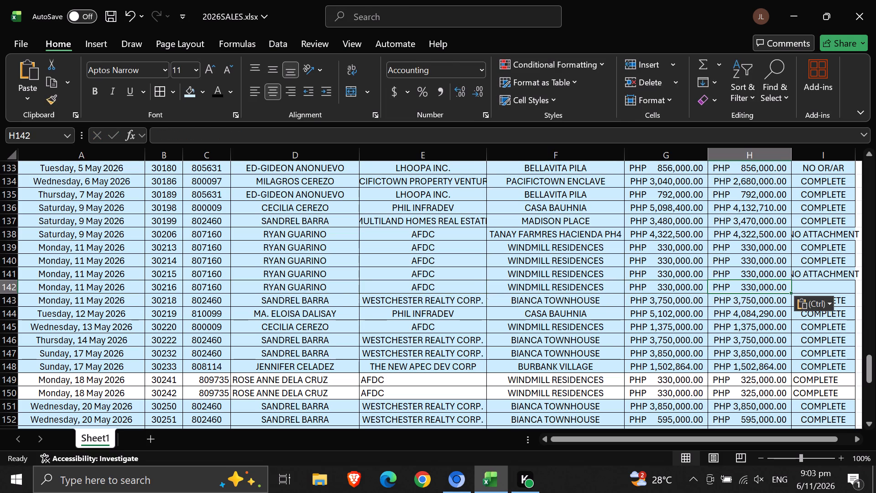
Check record 30216's attachment section in the browser and enter NO ATTACHMENT as the finding in row 142 of 2026SALES.
{"action": "key", "text": "alt+Tab"}
{"action": "scroll", "coordinate": [336, 317], "scroll_direction": "down", "scroll_amount": 12}
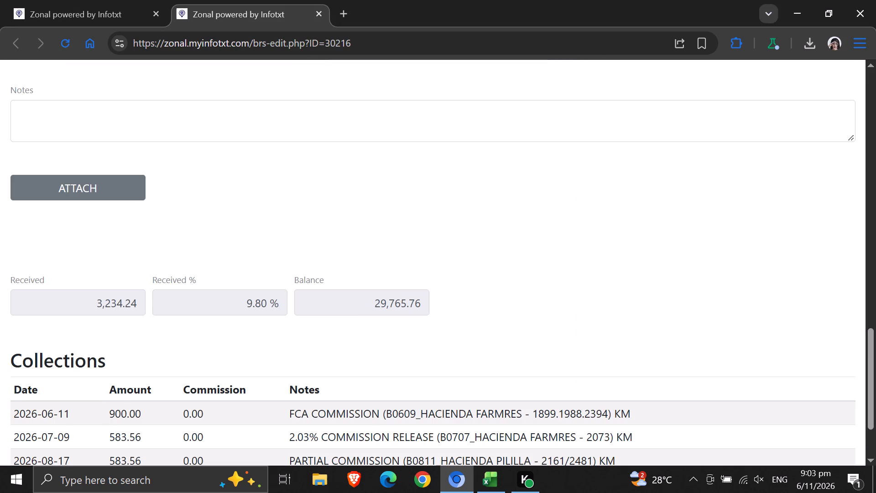
{"action": "scroll", "coordinate": [352, 301], "scroll_direction": "down", "scroll_amount": 3}
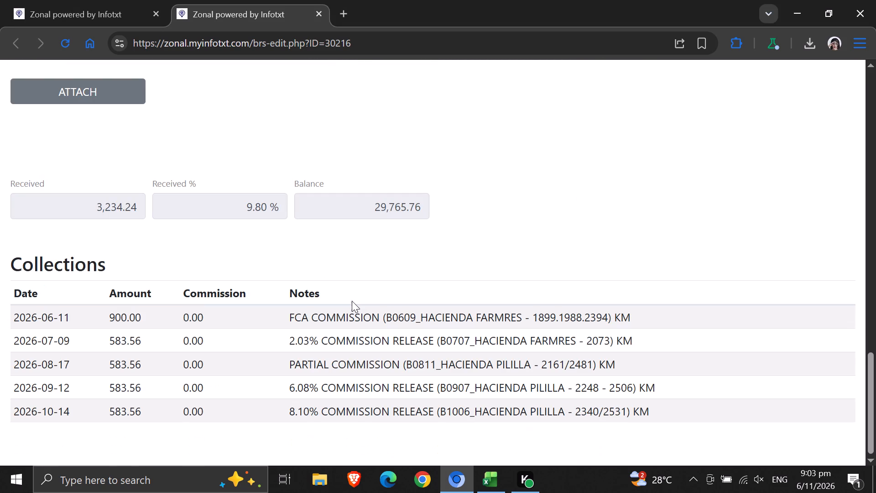
{"action": "scroll", "coordinate": [352, 301], "scroll_direction": "up", "scroll_amount": 3}
{"action": "key", "text": "alt+Tab"}
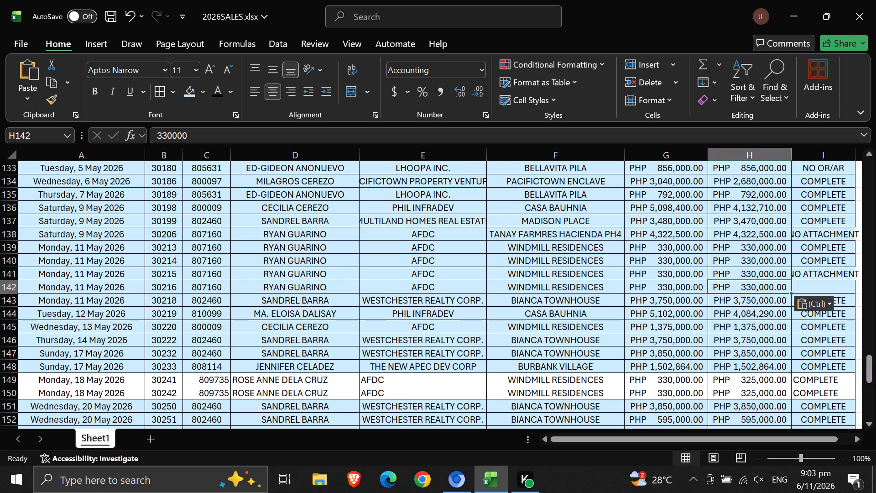
{"action": "left_click", "coordinate": [811, 285]}
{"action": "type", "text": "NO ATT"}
{"action": "left_click", "coordinate": [710, 349]}
{"action": "key", "text": "alt+Tab"}
{"action": "scroll", "coordinate": [298, 348], "scroll_direction": "down", "scroll_amount": 3}
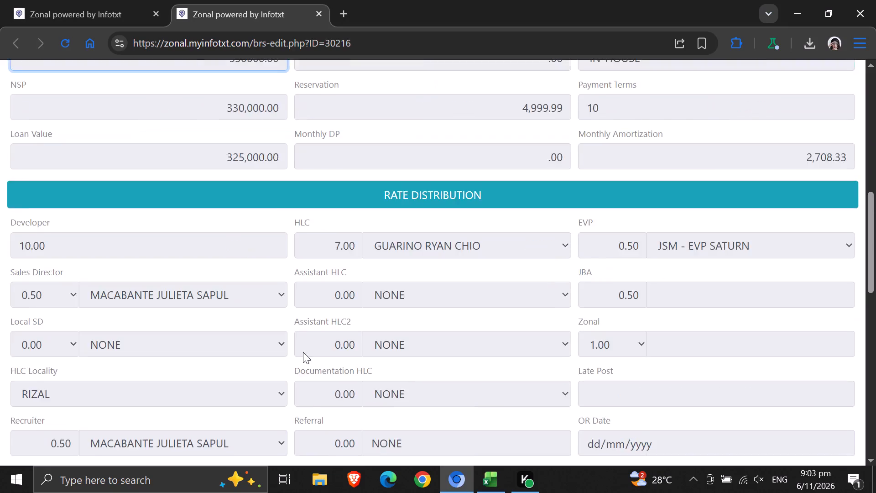
{"action": "scroll", "coordinate": [303, 352], "scroll_direction": "down", "scroll_amount": 17}
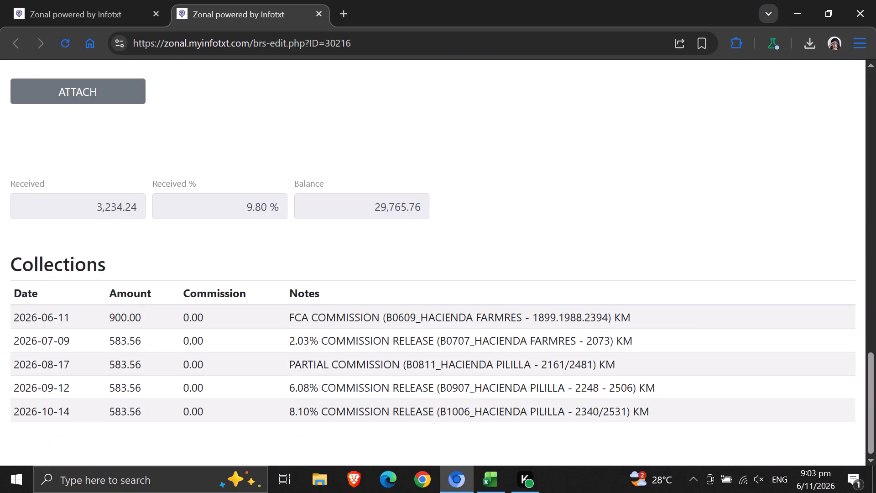
{"action": "scroll", "coordinate": [314, 344], "scroll_direction": "down", "scroll_amount": 2}
{"action": "scroll", "coordinate": [313, 344], "scroll_direction": "up", "scroll_amount": 14}
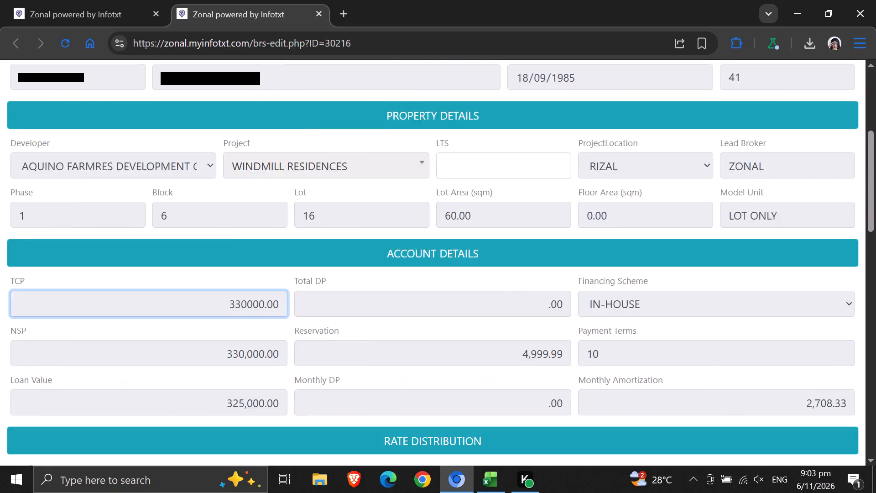
{"action": "scroll", "coordinate": [313, 346], "scroll_direction": "up", "scroll_amount": 9}
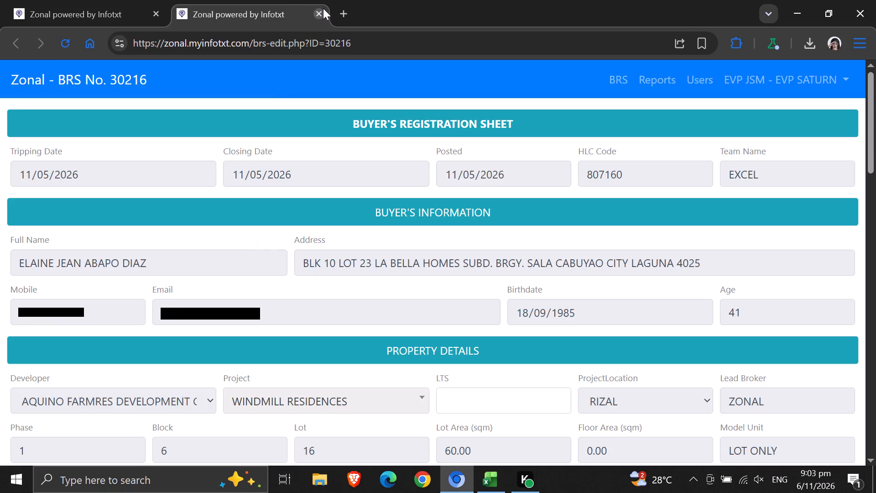
{"action": "scroll", "coordinate": [346, 247], "scroll_direction": "down", "scroll_amount": 1}
{"action": "scroll", "coordinate": [346, 249], "scroll_direction": "up", "scroll_amount": 4}
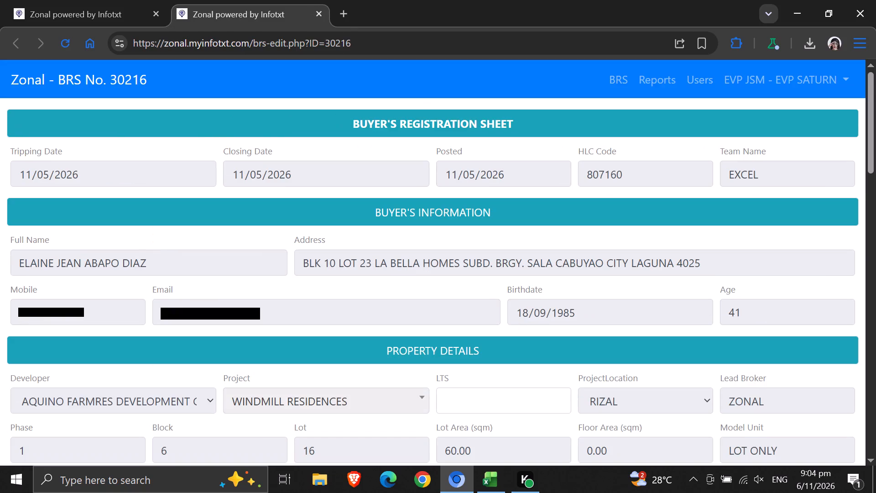
{"action": "left_click", "coordinate": [317, 15]}
{"action": "scroll", "coordinate": [217, 245], "scroll_direction": "up", "scroll_amount": 1}
{"action": "scroll", "coordinate": [221, 249], "scroll_direction": "down", "scroll_amount": 3}
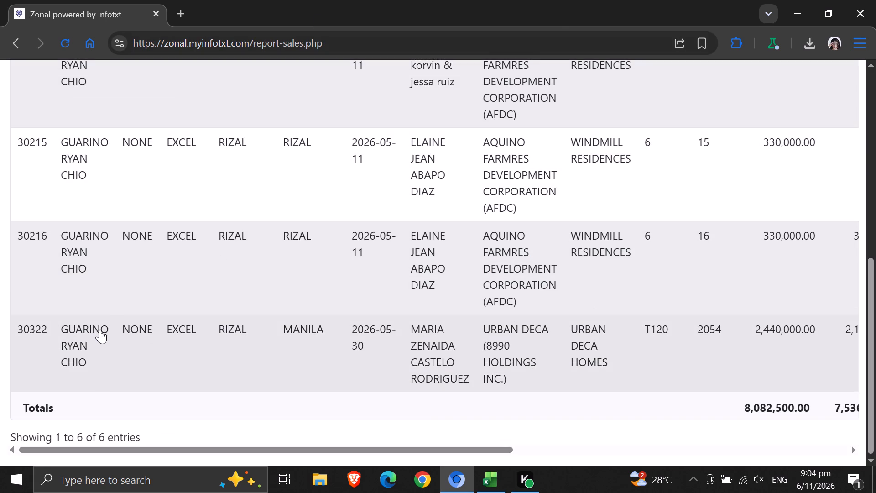
Open record 30322 from the sales report, copy its HLC code, and check its BRS number and dates against the 2026SALES workbook.
{"action": "key", "text": "alt+Tab"}
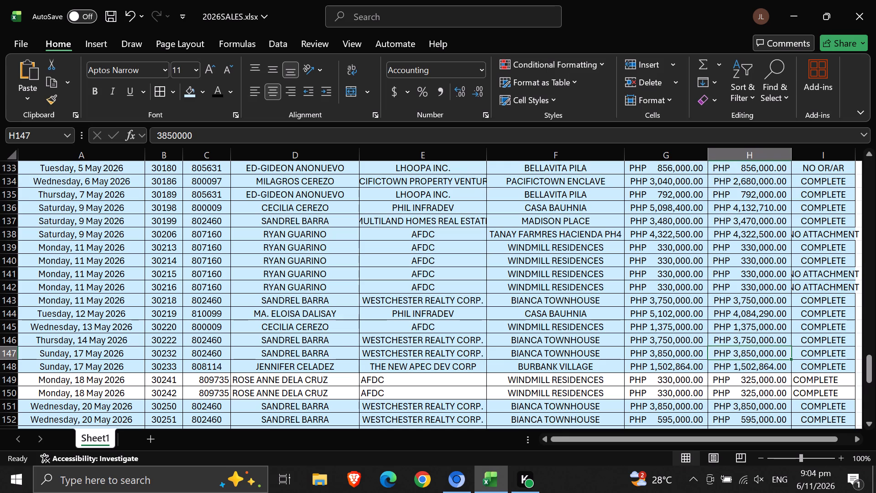
{"action": "key", "text": "alt+Tab"}
{"action": "scroll", "coordinate": [112, 317], "scroll_direction": "down", "scroll_amount": 2}
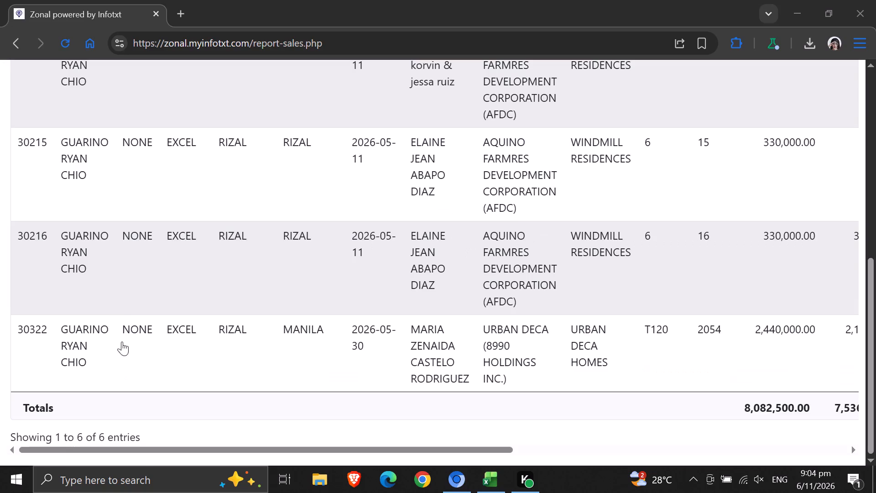
{"action": "left_click", "coordinate": [122, 341]}
{"action": "left_click_drag", "start_coordinate": [675, 176], "coordinate": [472, 184]}
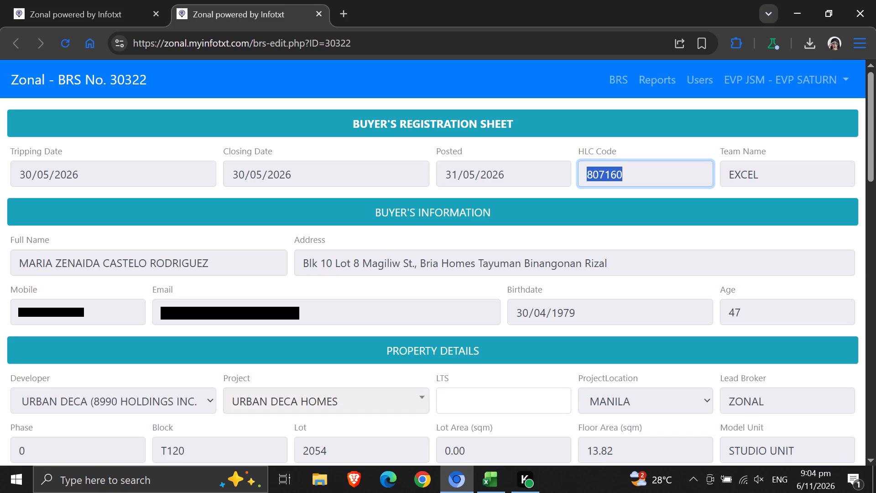
{"action": "key", "text": "ctrl+c"}
{"action": "key", "text": "alt+Tab"}
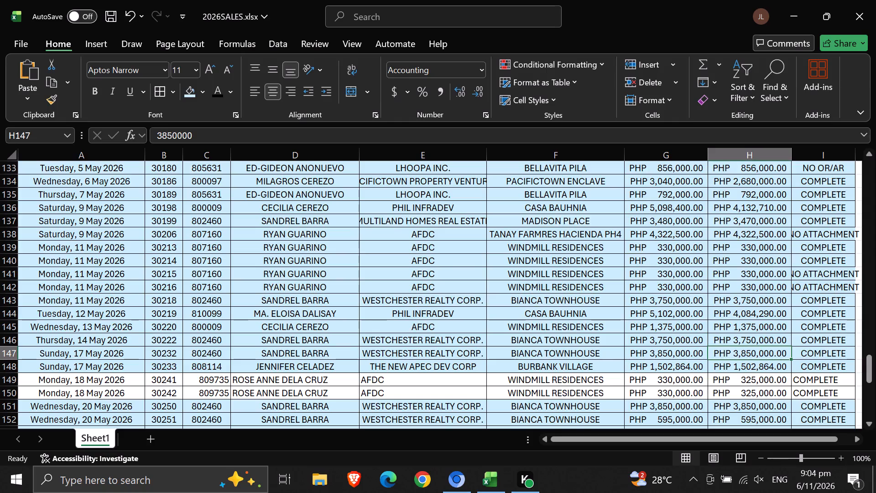
{"action": "key", "text": "alt+Tab"}
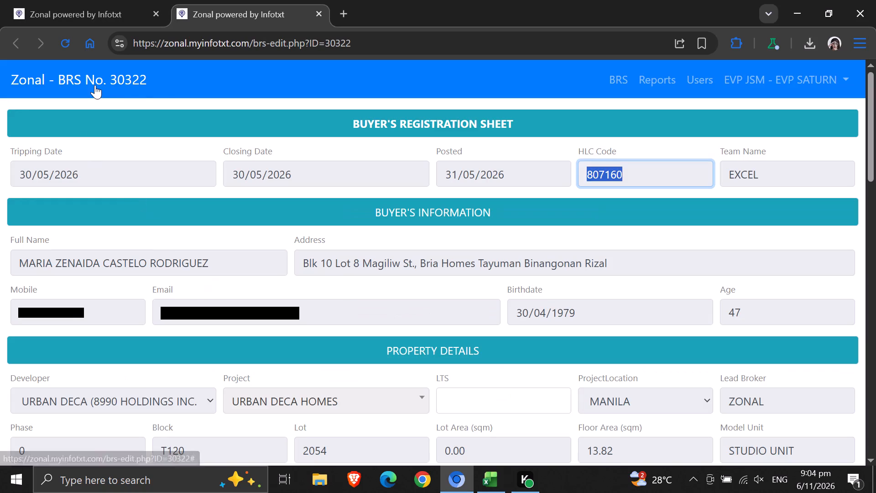
{"action": "key", "text": "alt+Tab"}
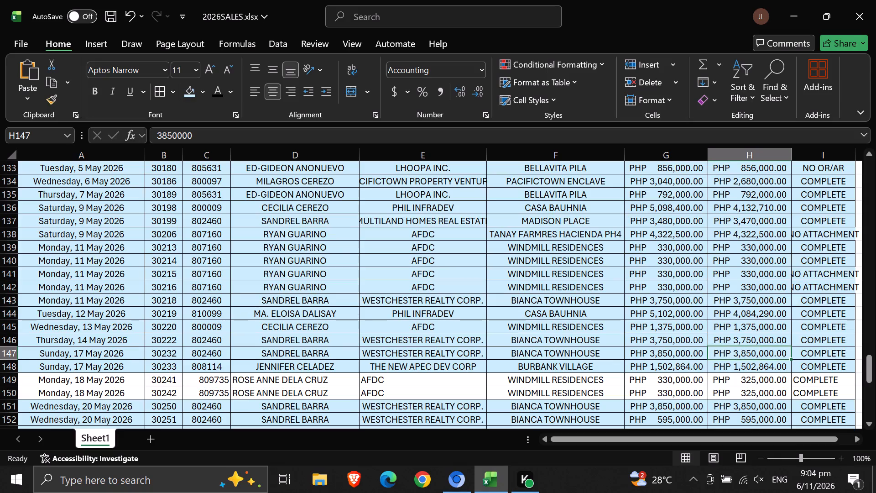
{"action": "key", "text": "alt+Tab"}
{"action": "key", "text": "alt+Tab"}
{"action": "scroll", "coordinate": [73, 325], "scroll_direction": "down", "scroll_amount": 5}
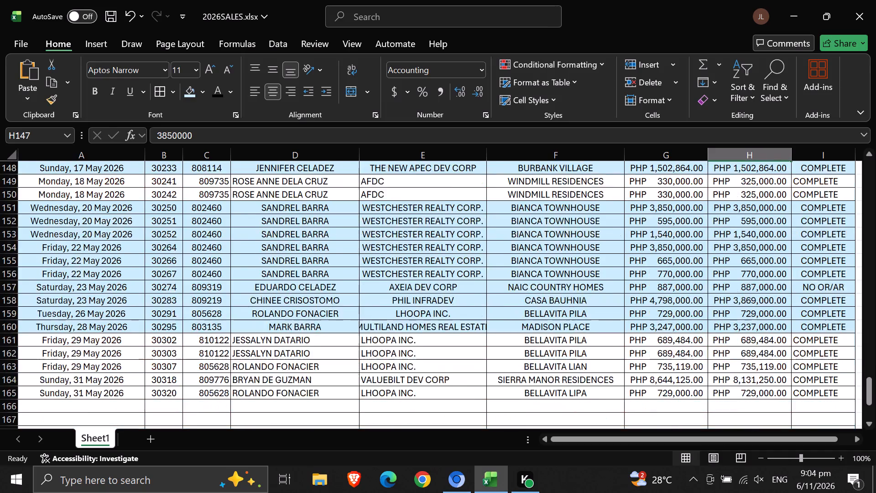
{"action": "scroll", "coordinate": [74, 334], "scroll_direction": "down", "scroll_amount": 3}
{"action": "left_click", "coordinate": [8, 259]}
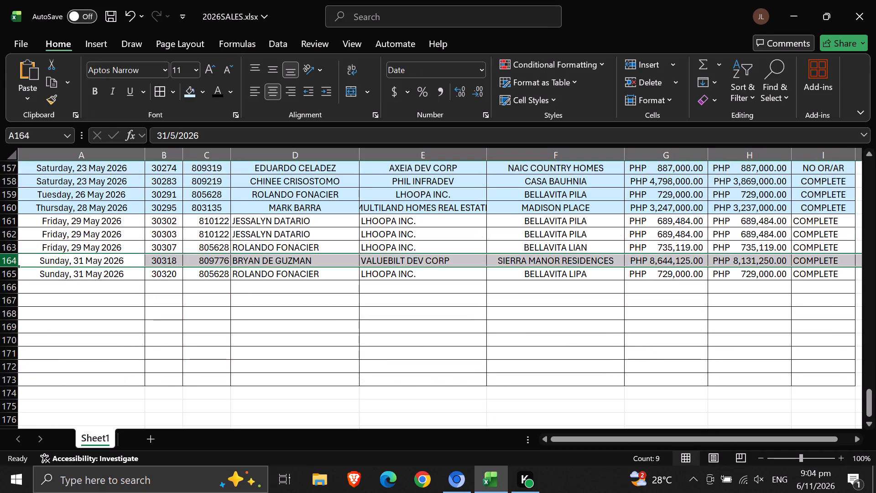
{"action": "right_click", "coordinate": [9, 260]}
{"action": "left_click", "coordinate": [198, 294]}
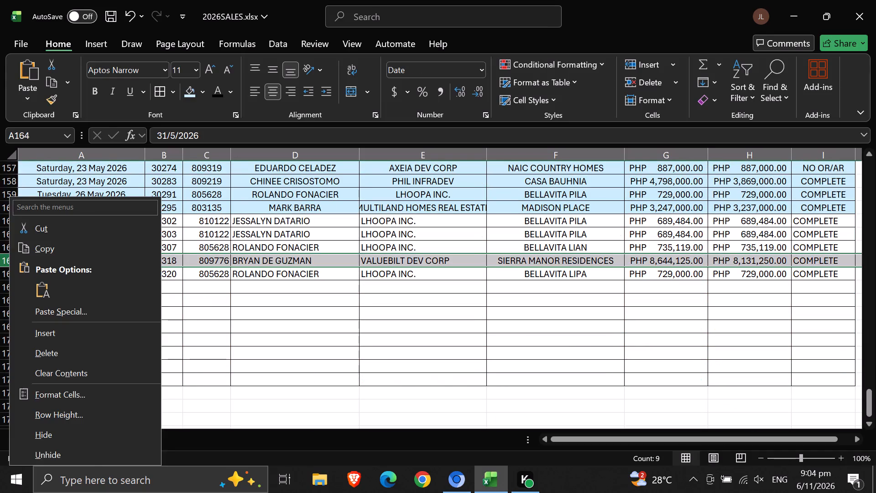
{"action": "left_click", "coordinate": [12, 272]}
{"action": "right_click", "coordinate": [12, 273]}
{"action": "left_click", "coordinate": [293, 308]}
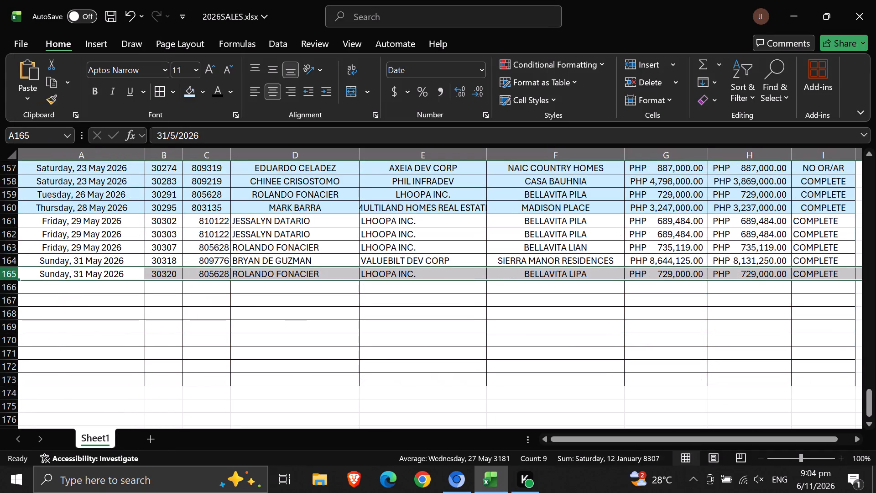
Enter BRS number 30322 in row 166 of 2026SALES and fill its HLC code with the copied code.
{"action": "left_click", "coordinate": [110, 286]}
{"action": "key", "text": "alt+Tab"}
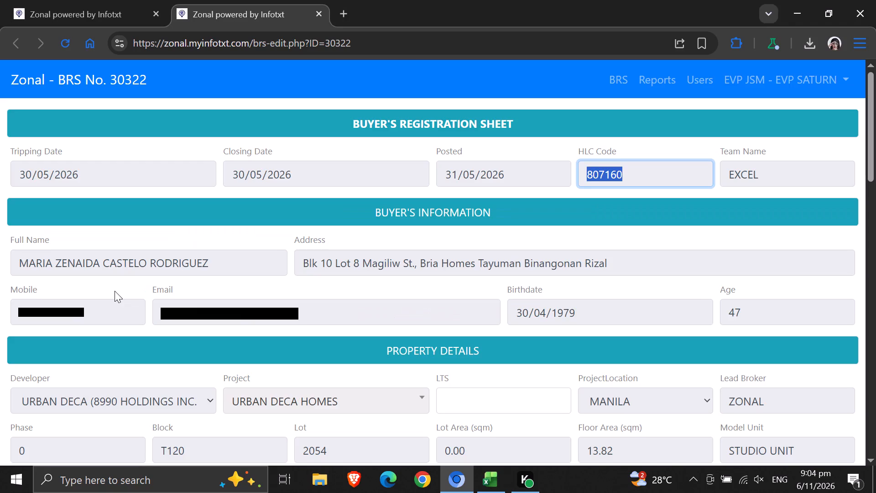
{"action": "key", "text": "alt+Tab"}
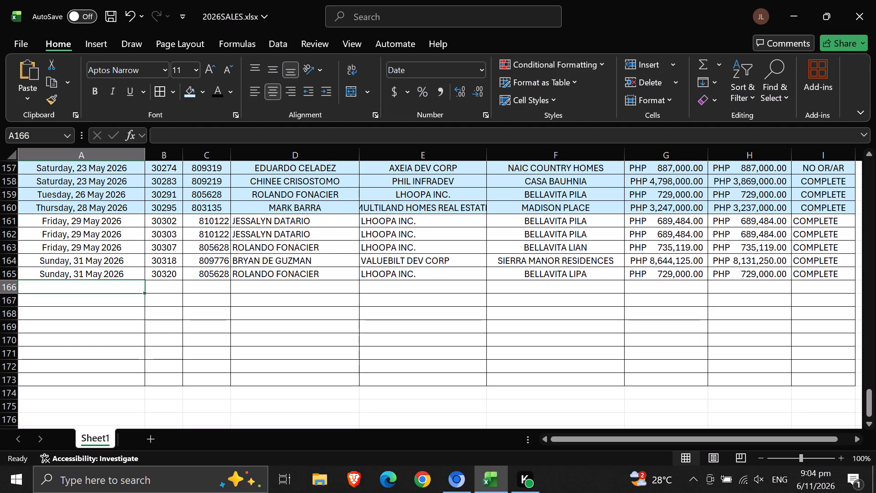
{"action": "left_click", "coordinate": [156, 285]}
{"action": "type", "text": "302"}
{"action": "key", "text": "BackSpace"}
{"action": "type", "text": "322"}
{"action": "left_click", "coordinate": [224, 286]}
{"action": "key", "text": "ctrl+v"}
Copy the date Sunday, 31 May 2026 from row 165 into row 166.
{"action": "left_click", "coordinate": [84, 273]}
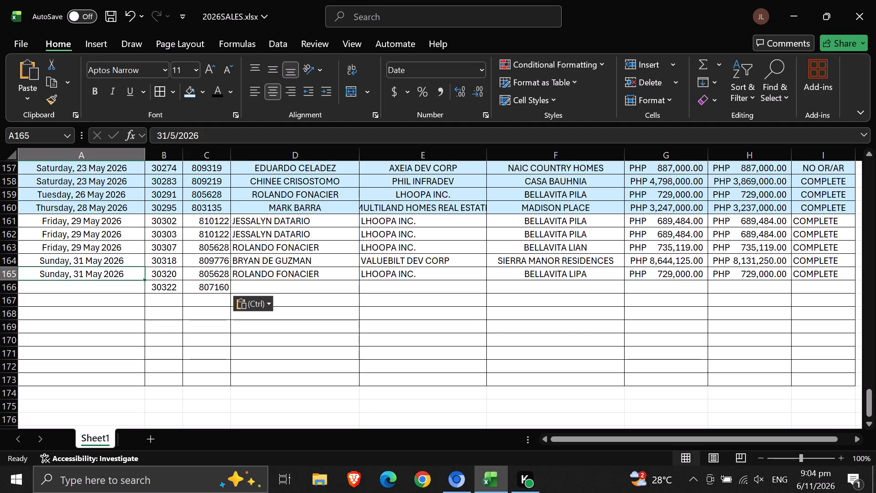
{"action": "key", "text": "ctrl+c"}
{"action": "left_click", "coordinate": [88, 289]}
{"action": "key", "text": "ctrl+v"}
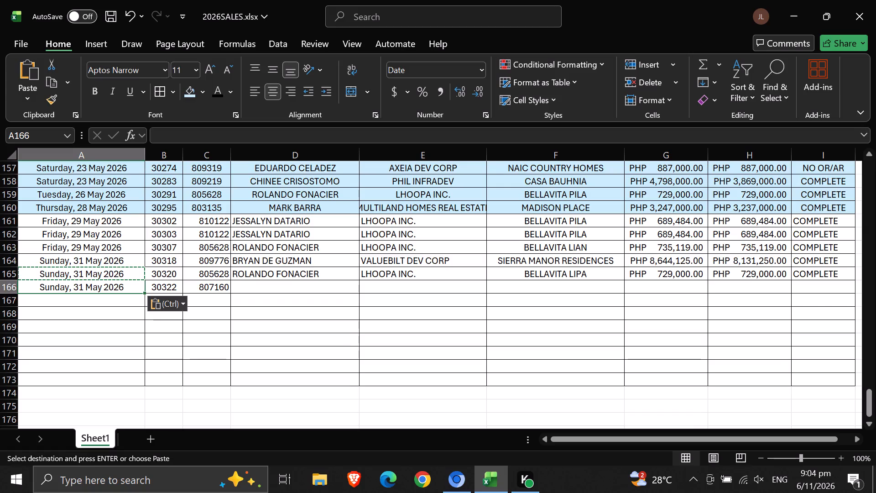
{"action": "key", "text": "alt+Tab"}
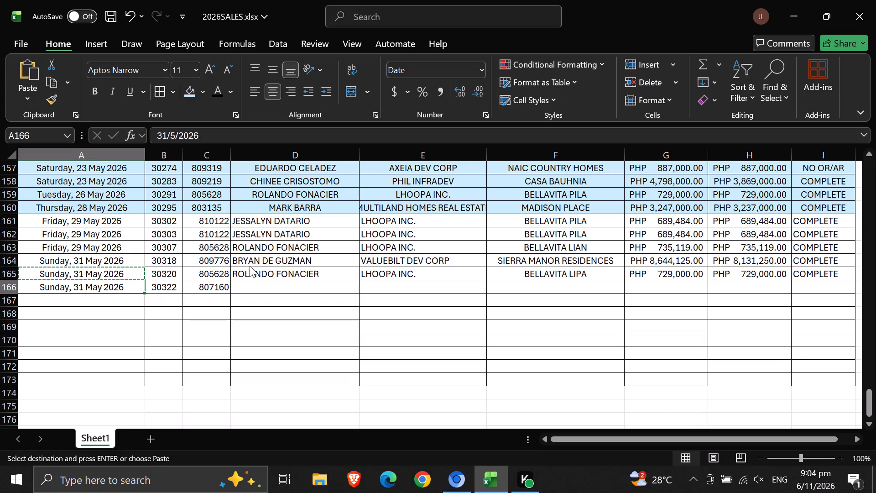
{"action": "scroll", "coordinate": [214, 273], "scroll_direction": "down", "scroll_amount": 4}
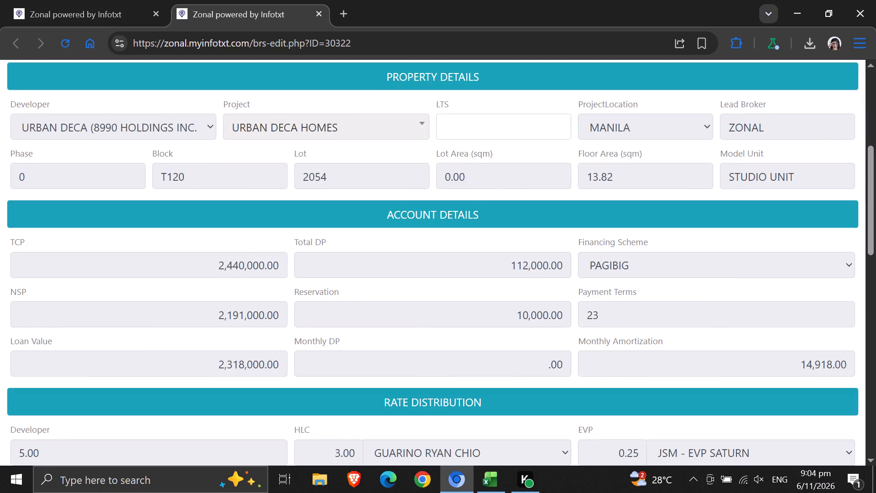
{"action": "left_click_drag", "start_coordinate": [206, 262], "coordinate": [367, 258]}
{"action": "key", "text": "ctrl+c"}
{"action": "key", "text": "alt+Tab"}
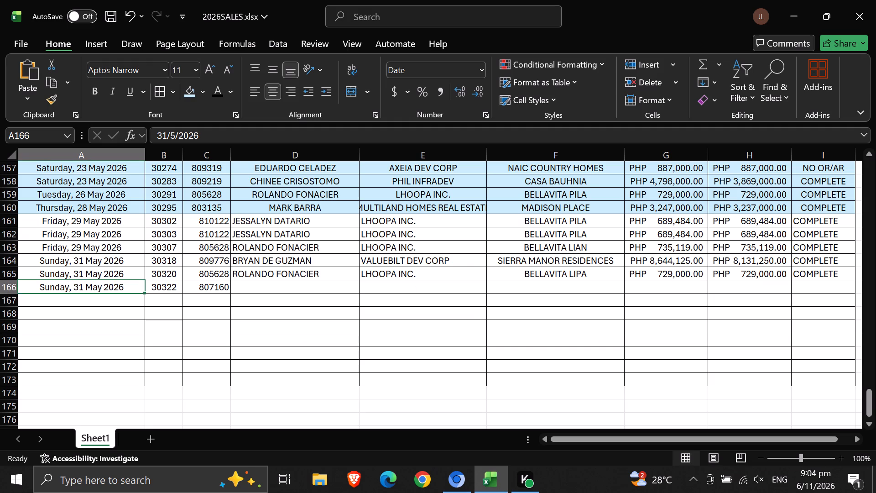
{"action": "left_click", "coordinate": [279, 290]}
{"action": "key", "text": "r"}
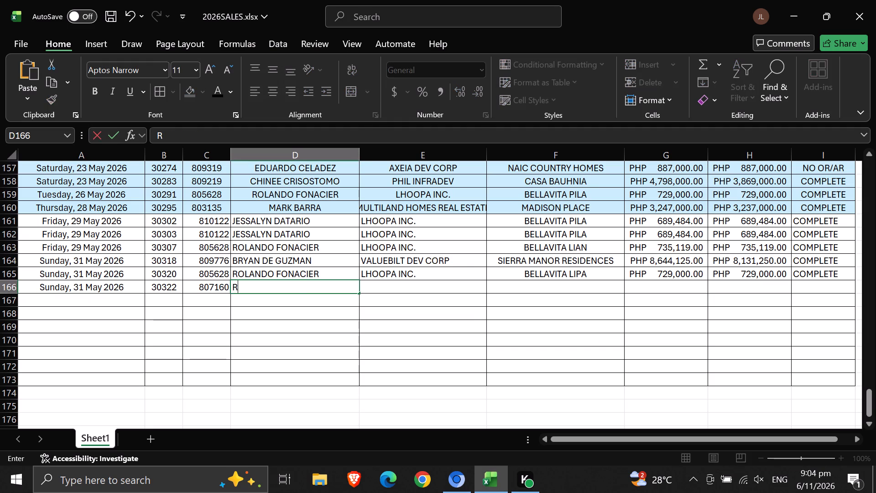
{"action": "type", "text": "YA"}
Enter URBAN DECA 8990 HOLDINGS INC as row 166's developer, checking the wording against record 30322.
{"action": "left_click", "coordinate": [420, 286]}
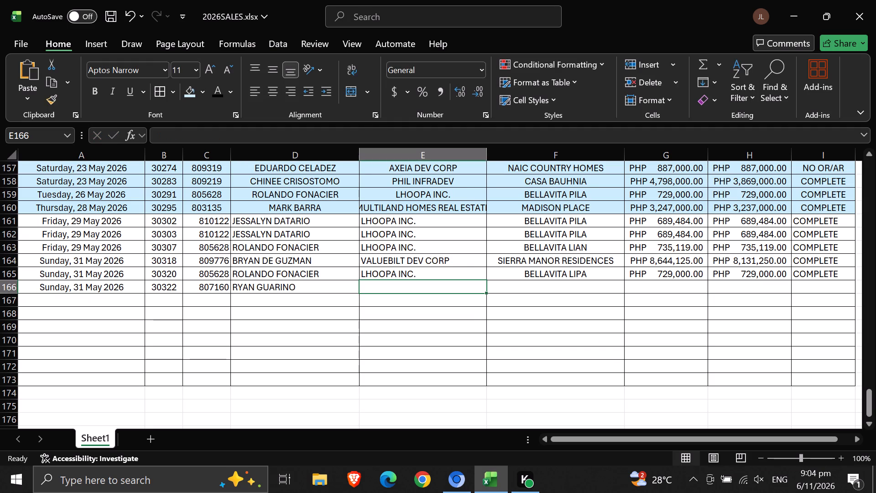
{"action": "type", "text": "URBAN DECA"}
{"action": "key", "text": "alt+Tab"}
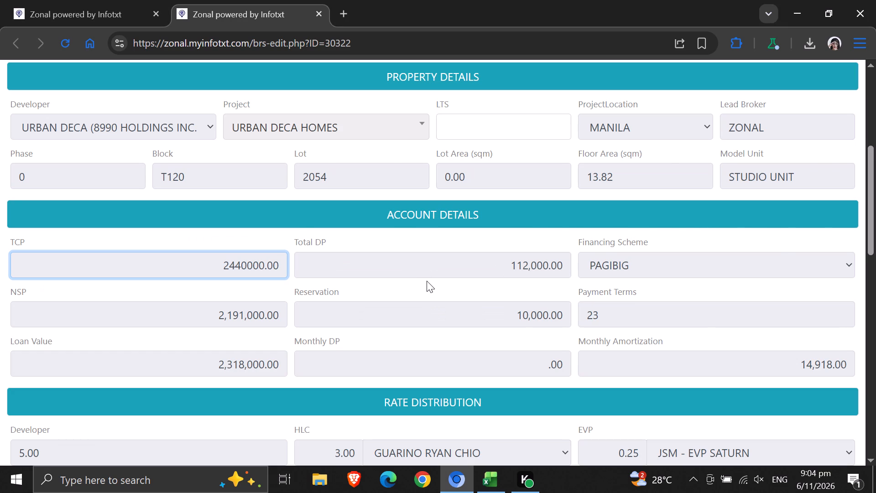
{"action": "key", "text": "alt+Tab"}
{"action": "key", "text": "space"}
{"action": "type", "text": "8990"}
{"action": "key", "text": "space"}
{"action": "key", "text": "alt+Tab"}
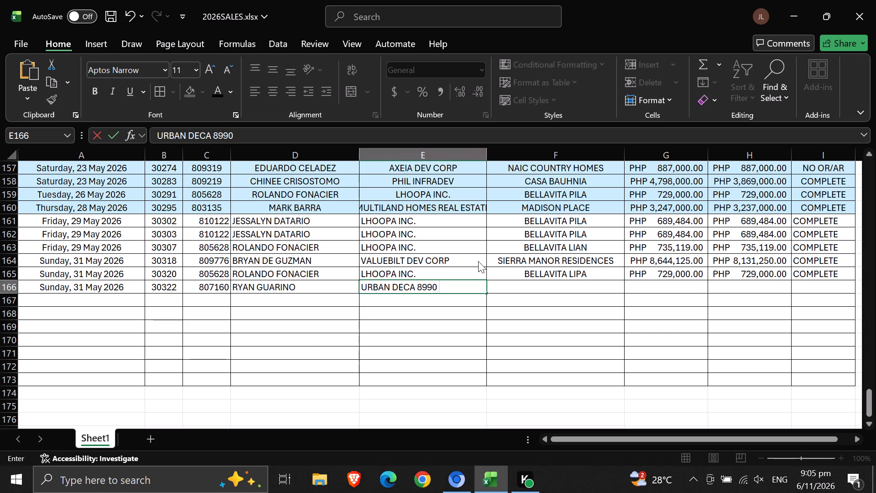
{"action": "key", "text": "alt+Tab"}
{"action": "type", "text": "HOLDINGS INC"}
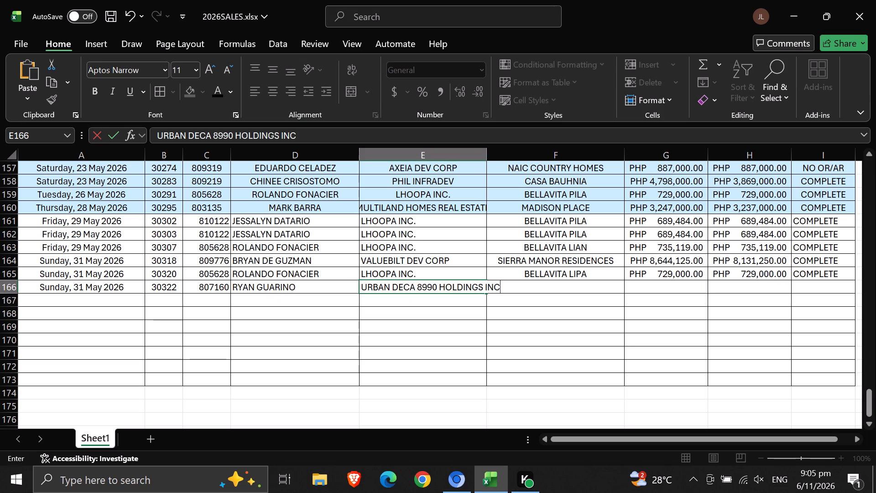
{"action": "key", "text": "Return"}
Enter URBAN DECA HOMES as row 166's project.
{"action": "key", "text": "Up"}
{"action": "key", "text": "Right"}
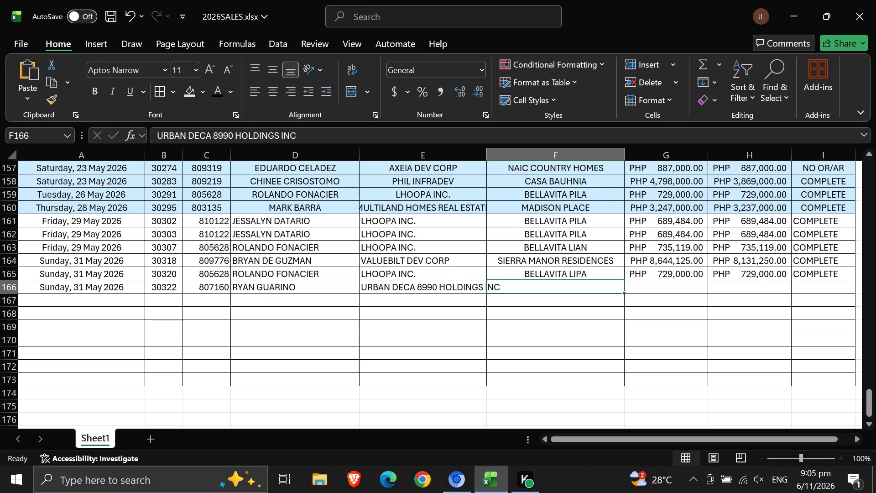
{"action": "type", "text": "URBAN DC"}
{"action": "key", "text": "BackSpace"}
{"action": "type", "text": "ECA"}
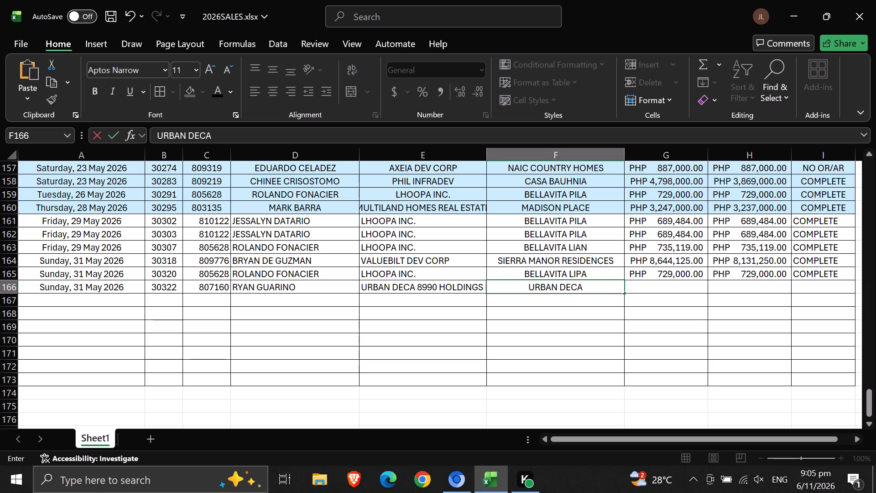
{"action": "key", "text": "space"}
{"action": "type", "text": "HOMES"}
Copy record 30322's TCP of 2,440,000.00 from the browser into row 166's TCP cell.
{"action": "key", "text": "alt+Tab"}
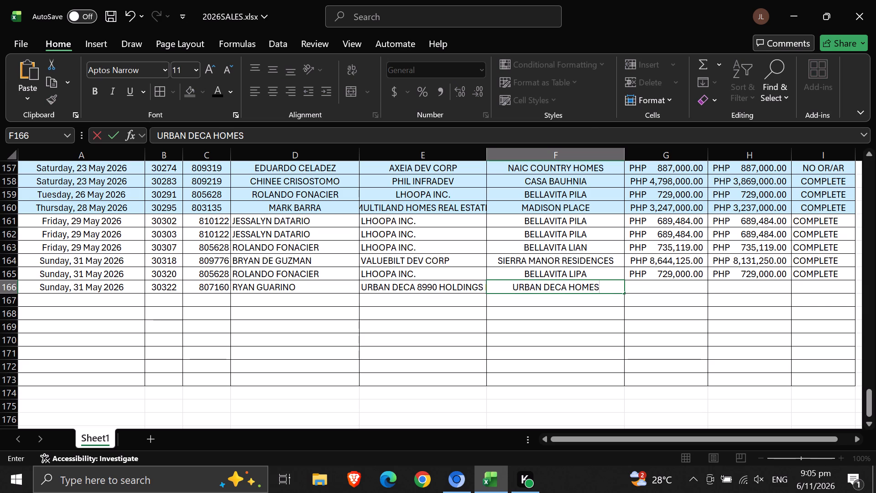
{"action": "left_click_drag", "start_coordinate": [206, 269], "coordinate": [339, 260]}
{"action": "key", "text": "ctrl+c"}
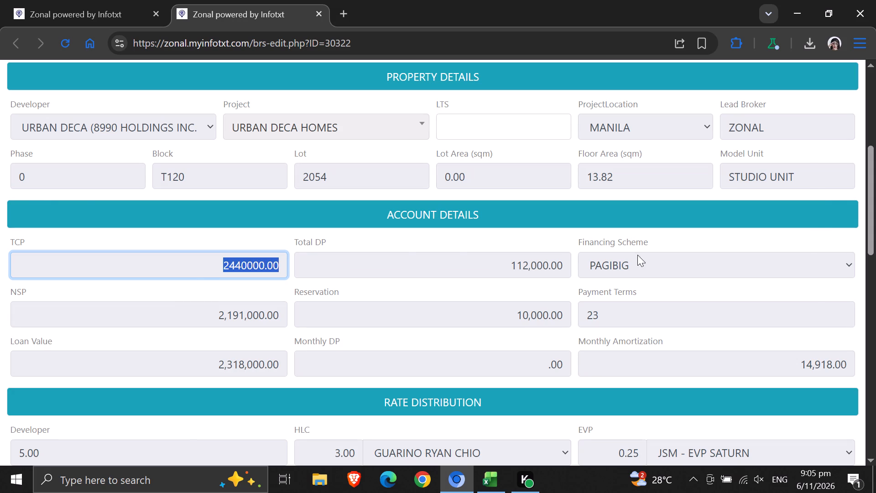
{"action": "key", "text": "alt+Tab"}
{"action": "left_click", "coordinate": [654, 293]}
{"action": "key", "text": "ctrl+v"}
Copy record 30322's NSP of 2,191,000.00 from the browser into row 166's NSP cell.
{"action": "key", "text": "alt+Tab"}
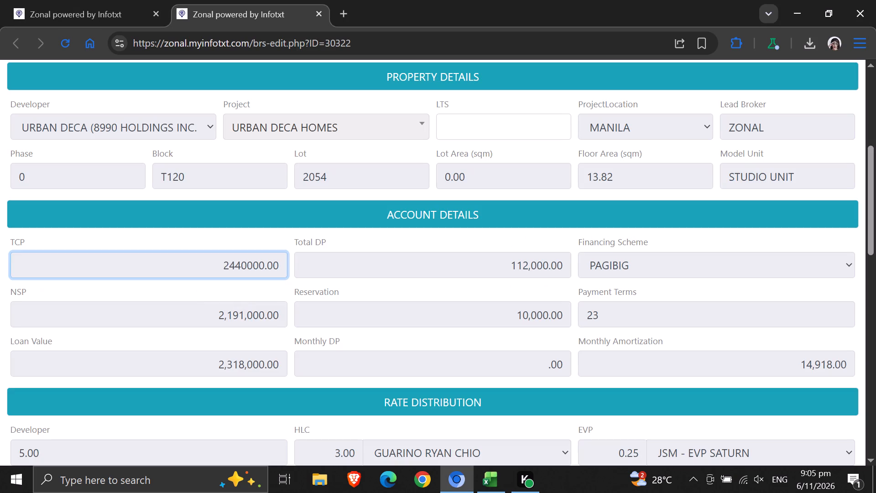
{"action": "left_click_drag", "start_coordinate": [196, 309], "coordinate": [476, 316]}
{"action": "key", "text": "ctrl+c"}
{"action": "key", "text": "alt+Tab"}
{"action": "left_click", "coordinate": [736, 286]}
{"action": "key", "text": "ctrl+v"}
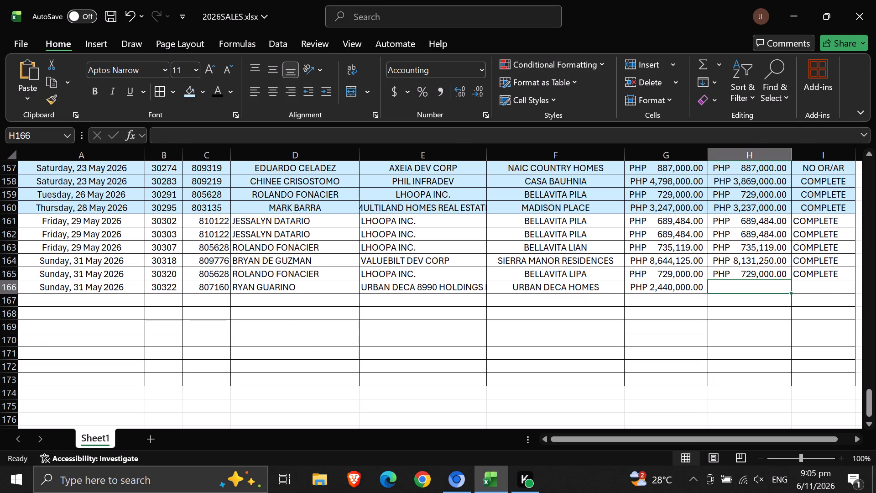
Check record 30322's attachment section in the browser and enter NO ATTACHMENT as the finding in row 166 of 2026SALES.
{"action": "key", "text": "alt+Tab"}
{"action": "scroll", "coordinate": [315, 323], "scroll_direction": "down", "scroll_amount": 9}
{"action": "key", "text": "alt+Tab"}
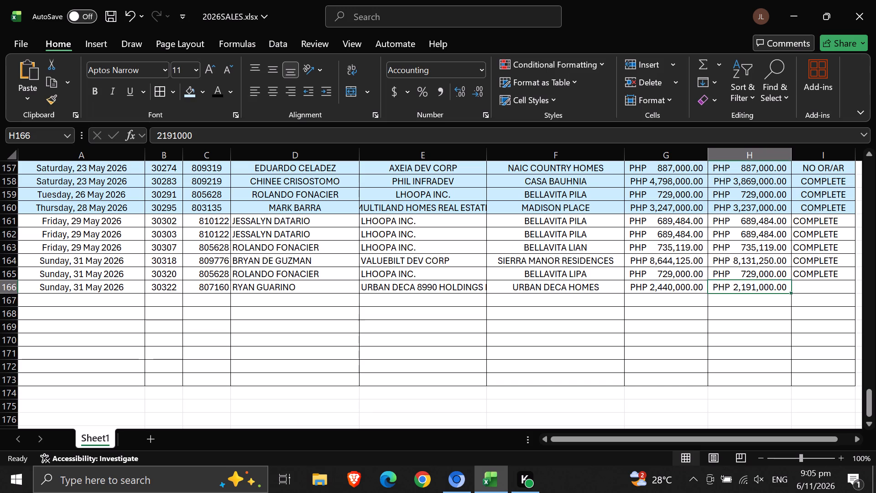
{"action": "left_click", "coordinate": [809, 288]}
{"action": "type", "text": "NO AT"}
{"action": "left_click", "coordinate": [810, 304]}
{"action": "left_click", "coordinate": [805, 347]}
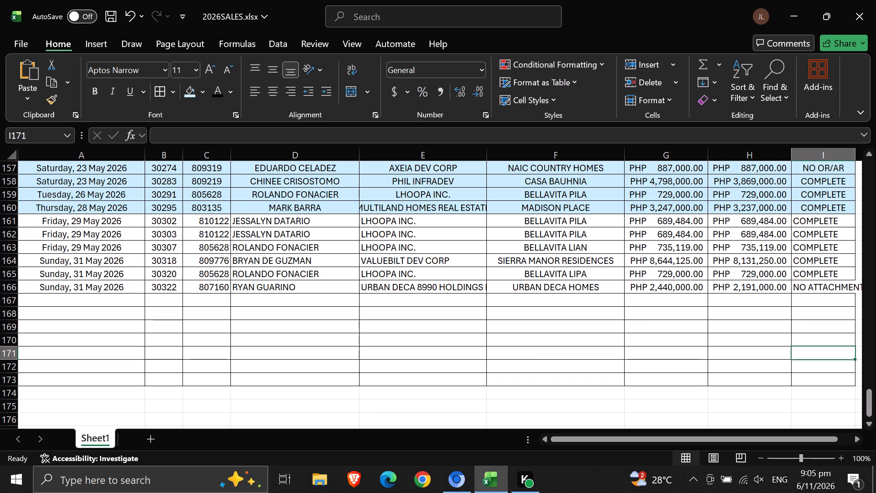
Recheck record 30322's attachment section, account details, BRS number and dates in the browser against row 166 of 2026SALES.
{"action": "key", "text": "alt+Tab"}
{"action": "scroll", "coordinate": [151, 465], "scroll_direction": "down", "scroll_amount": 14}
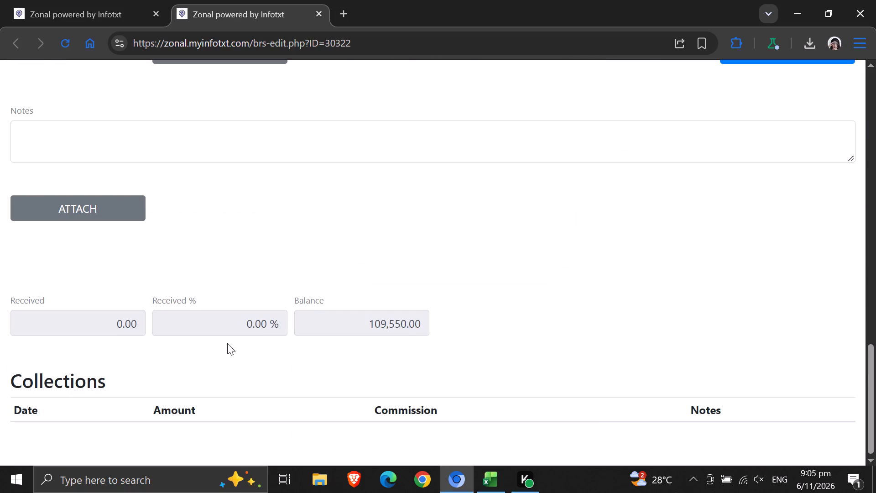
{"action": "scroll", "coordinate": [221, 336], "scroll_direction": "up", "scroll_amount": 4}
{"action": "scroll", "coordinate": [402, 336], "scroll_direction": "up", "scroll_amount": 6}
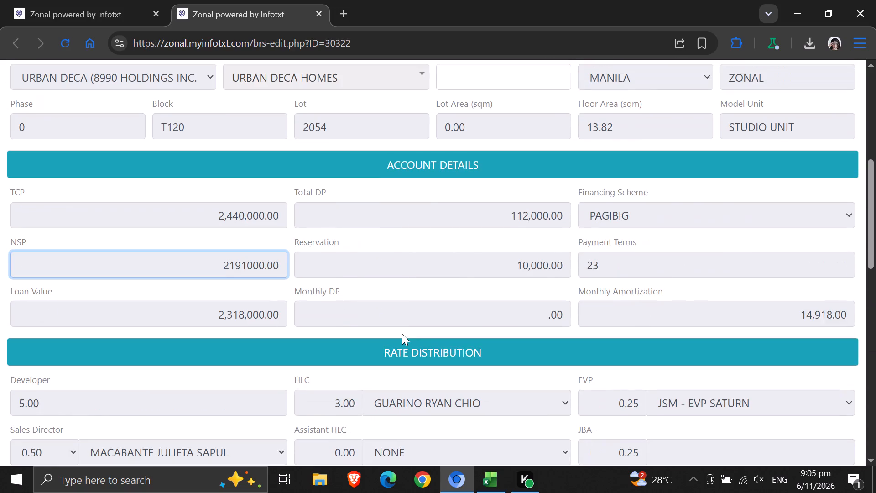
{"action": "scroll", "coordinate": [401, 334], "scroll_direction": "up", "scroll_amount": 8}
{"action": "scroll", "coordinate": [355, 333], "scroll_direction": "up", "scroll_amount": 3}
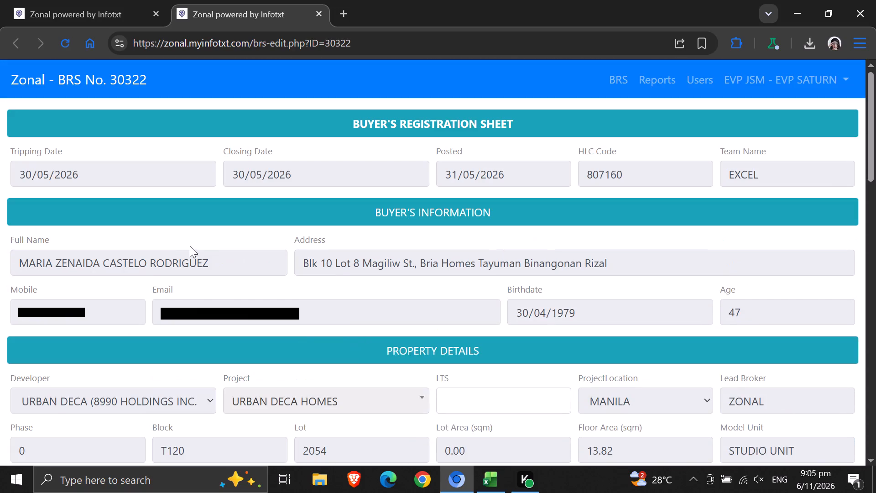
{"action": "key", "text": "alt+Tab"}
{"action": "left_click", "coordinate": [318, 340]}
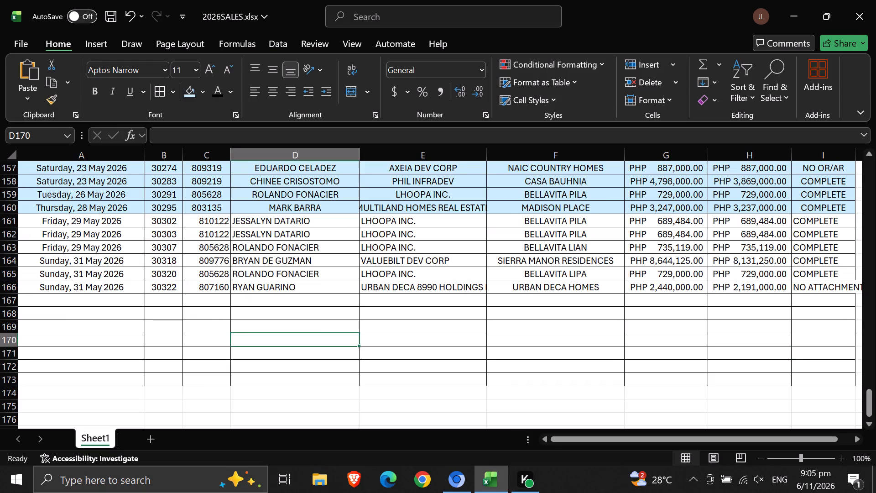
{"action": "key", "text": "alt+Tab"}
{"action": "scroll", "coordinate": [412, 297], "scroll_direction": "up", "scroll_amount": 11}
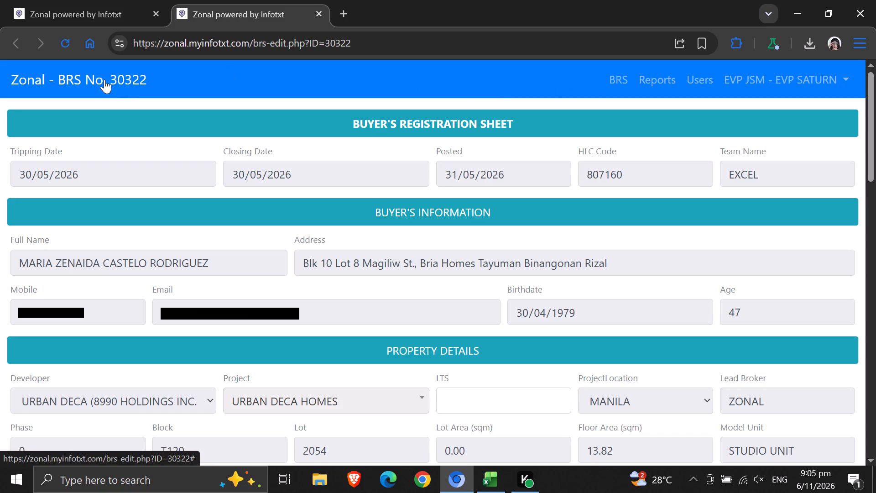
Change row 166's date in 2026SALES to 30/5/2026, matching record 30322's closing date.
{"action": "key", "text": "alt+Tab"}
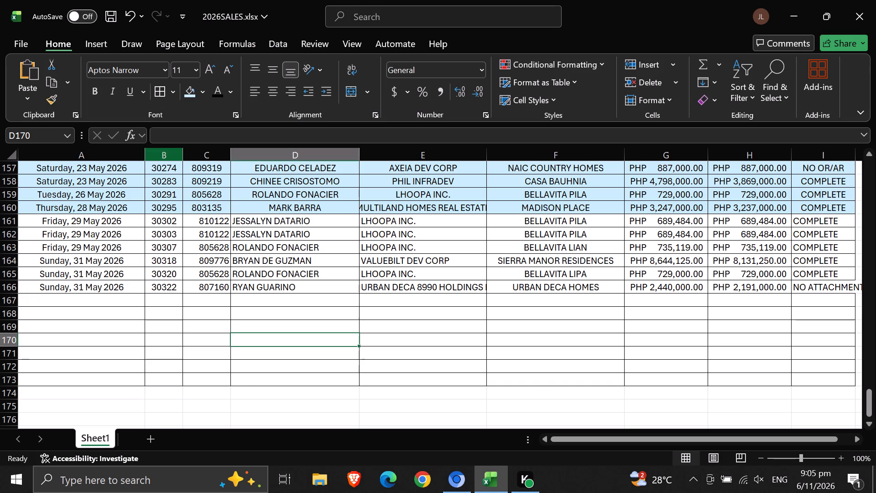
{"action": "double_click", "coordinate": [82, 288]}
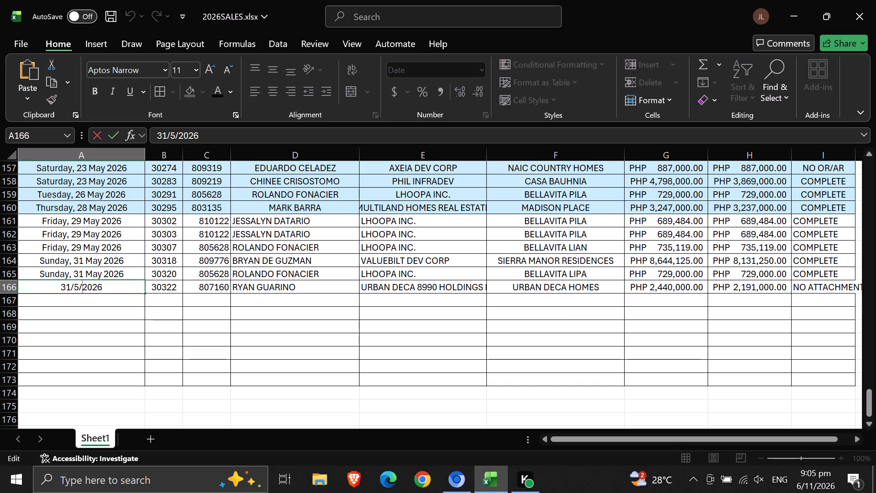
{"action": "left_click", "coordinate": [70, 289]}
{"action": "key", "text": "BackSpace"}
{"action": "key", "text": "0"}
{"action": "key", "text": "Return"}
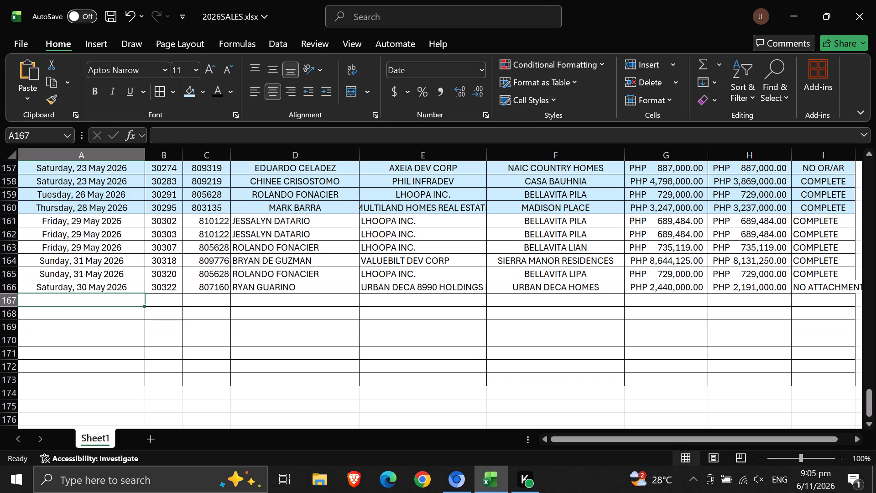
{"action": "left_click", "coordinate": [107, 330]}
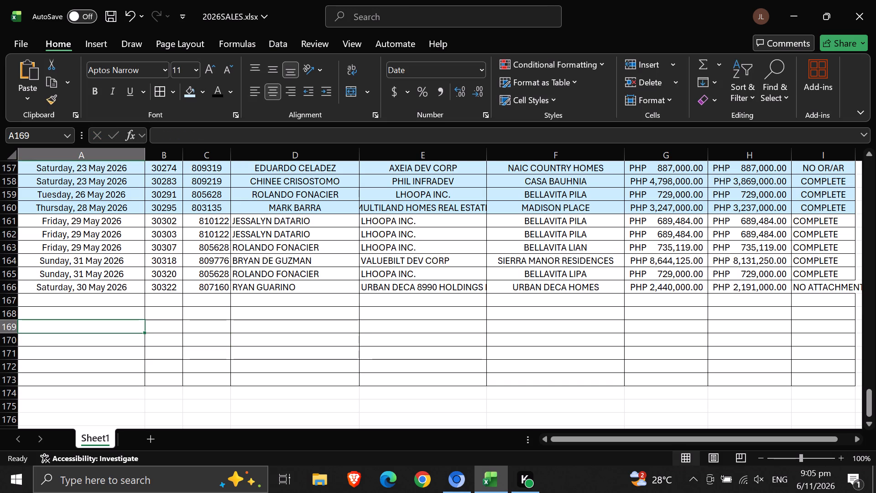
Recheck record 30322's attachment section in the browser and close the record to return to the sales report.
{"action": "key", "text": "alt+Tab"}
{"action": "scroll", "coordinate": [402, 329], "scroll_direction": "down", "scroll_amount": 10}
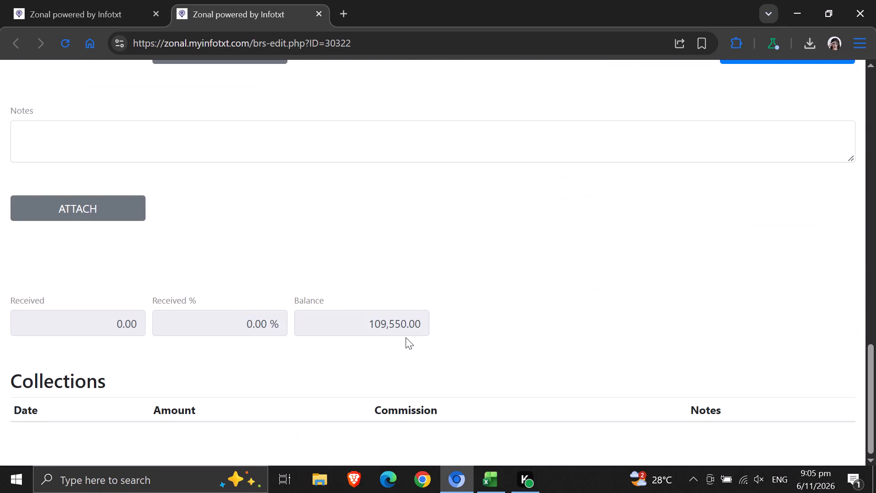
{"action": "scroll", "coordinate": [406, 337], "scroll_direction": "down", "scroll_amount": 8}
{"action": "scroll", "coordinate": [175, 384], "scroll_direction": "up", "scroll_amount": 20}
{"action": "scroll", "coordinate": [175, 384], "scroll_direction": "up", "scroll_amount": 1}
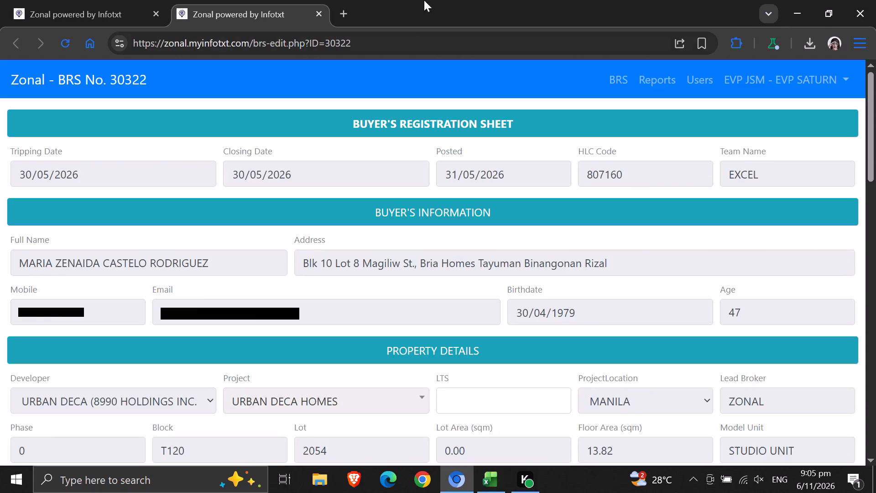
{"action": "left_click", "coordinate": [316, 14]}
Compare the last entries of the sales report with the final rows of 2026SALES.
{"action": "scroll", "coordinate": [219, 243], "scroll_direction": "down", "scroll_amount": 2}
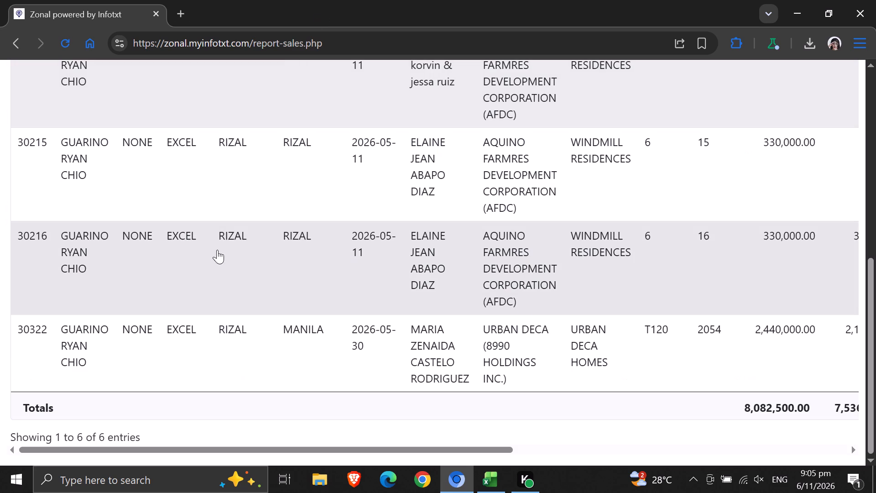
{"action": "scroll", "coordinate": [217, 250], "scroll_direction": "down", "scroll_amount": 2}
{"action": "key", "text": "alt+Tab"}
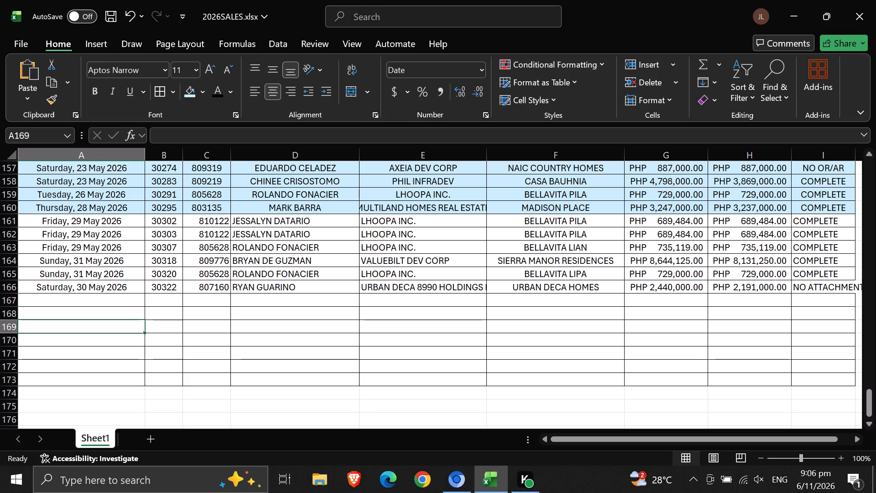
{"action": "scroll", "coordinate": [387, 306], "scroll_direction": "down", "scroll_amount": 3}
{"action": "scroll", "coordinate": [418, 319], "scroll_direction": "up", "scroll_amount": 4}
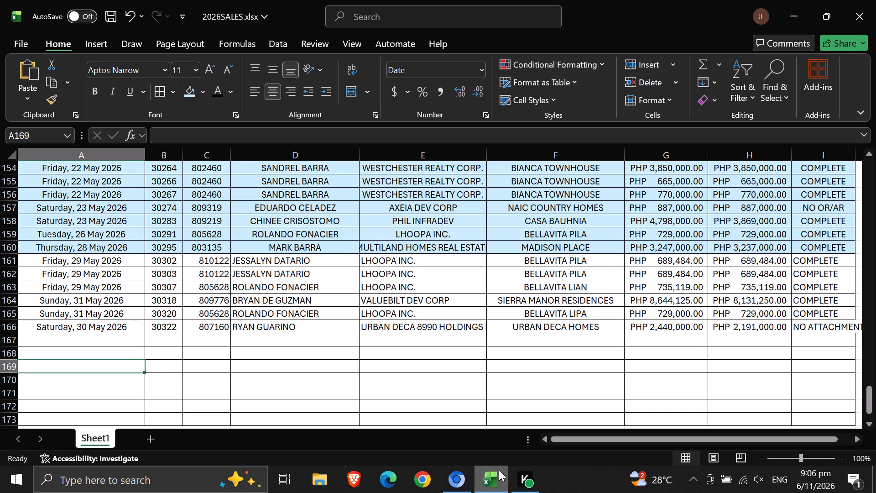
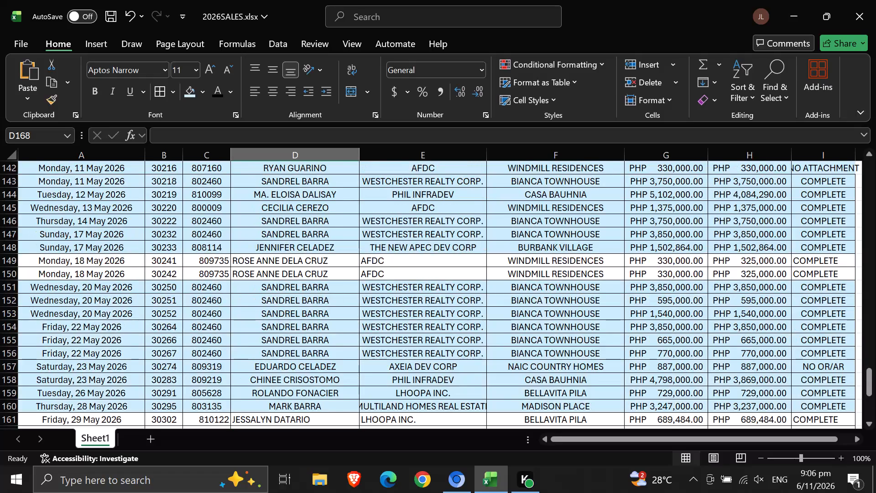
Centre the contents of the entire May 2026 table, from the header in row 127 through its last record.
{"action": "scroll", "coordinate": [212, 357], "scroll_direction": "up", "scroll_amount": 4}
{"action": "scroll", "coordinate": [120, 305], "scroll_direction": "up", "scroll_amount": 3}
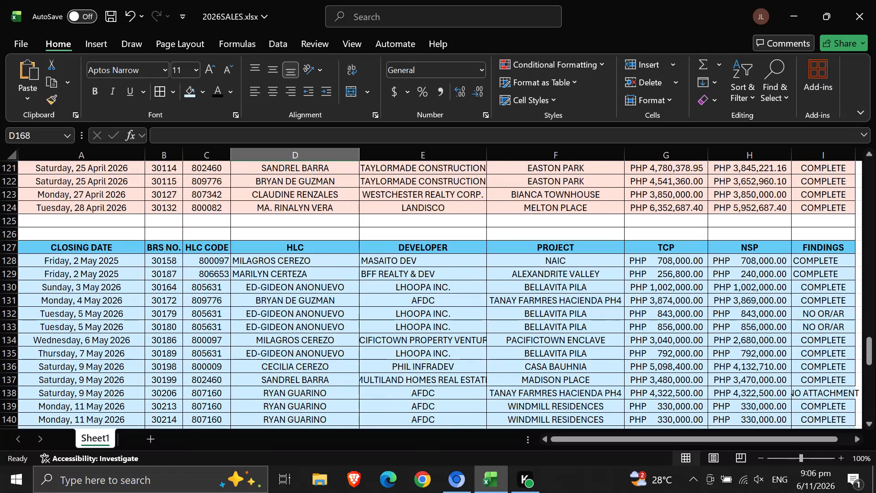
{"action": "left_click_drag", "start_coordinate": [49, 263], "coordinate": [224, 346]}
{"action": "left_click", "coordinate": [103, 279]}
{"action": "key", "text": "ctrl+a"}
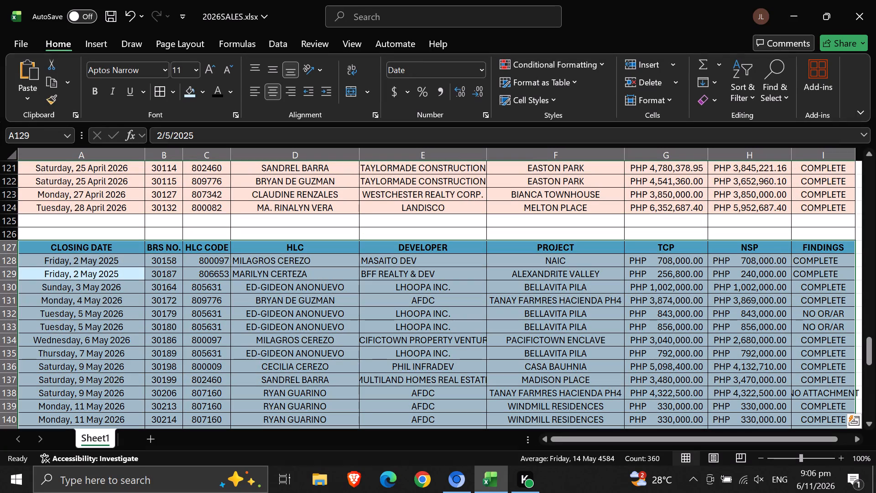
{"action": "left_click", "coordinate": [276, 88]}
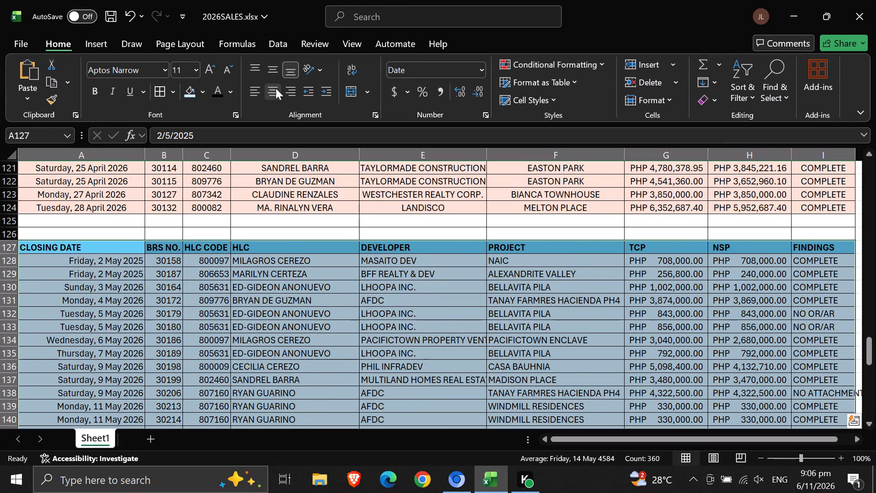
{"action": "left_click", "coordinate": [275, 88]}
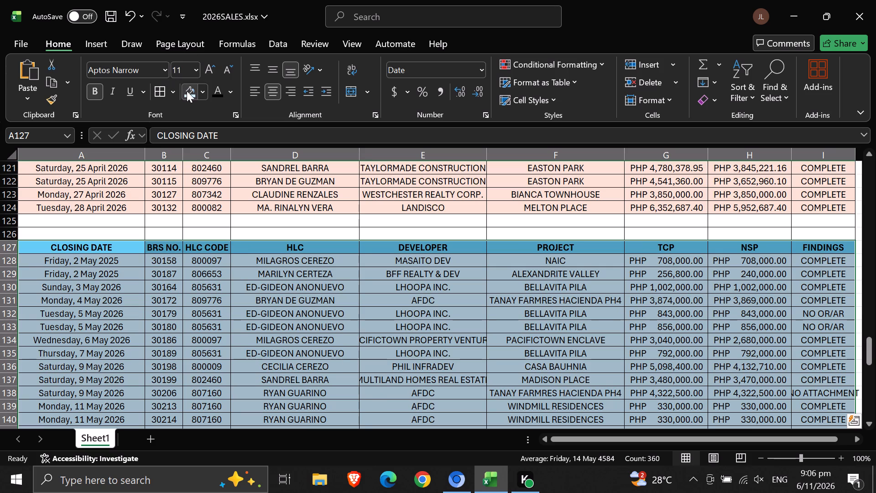
Fill the entire May 2026 table with the same light blue used on its existing rows.
{"action": "left_click", "coordinate": [187, 91]}
{"action": "left_click", "coordinate": [296, 338]}
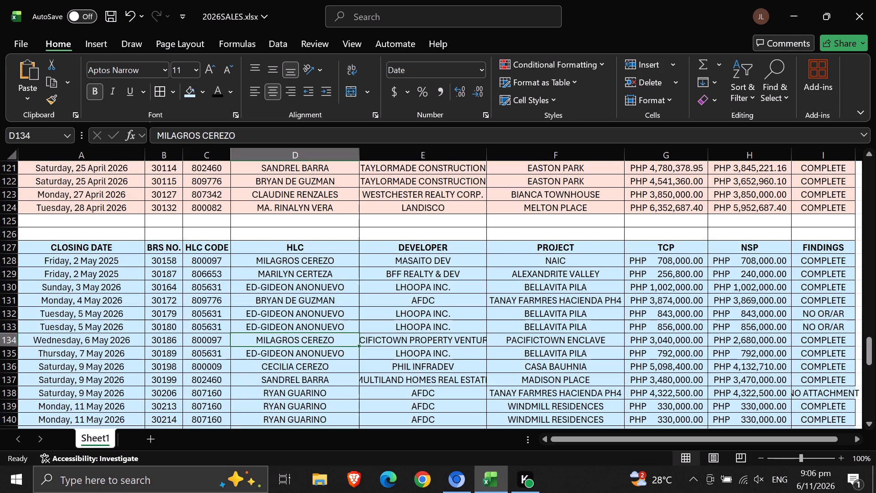
Fill the May table's header cells A127 to I127 with a darker blue theme colour than the record rows.
{"action": "left_click_drag", "start_coordinate": [103, 246], "coordinate": [769, 246]}
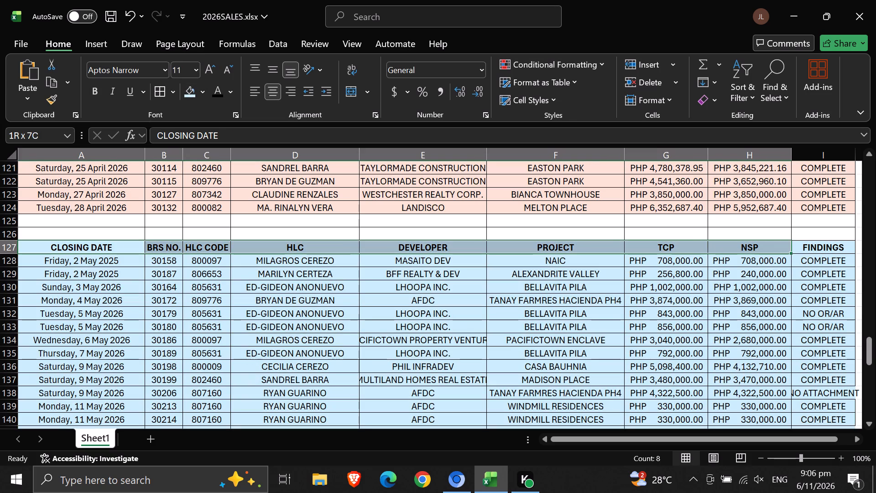
{"action": "left_click_drag", "start_coordinate": [769, 246], "coordinate": [802, 248]}
{"action": "left_click", "coordinate": [203, 90]}
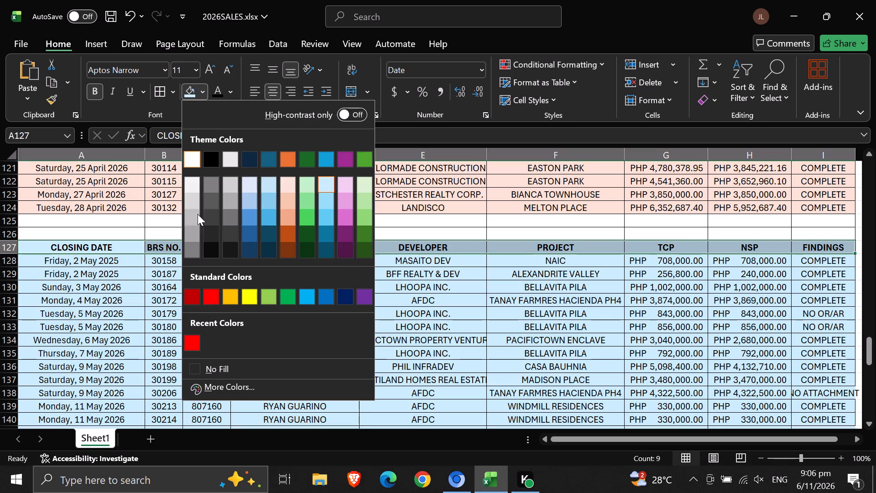
{"action": "left_click", "coordinate": [267, 204]}
{"action": "left_click", "coordinate": [341, 315]}
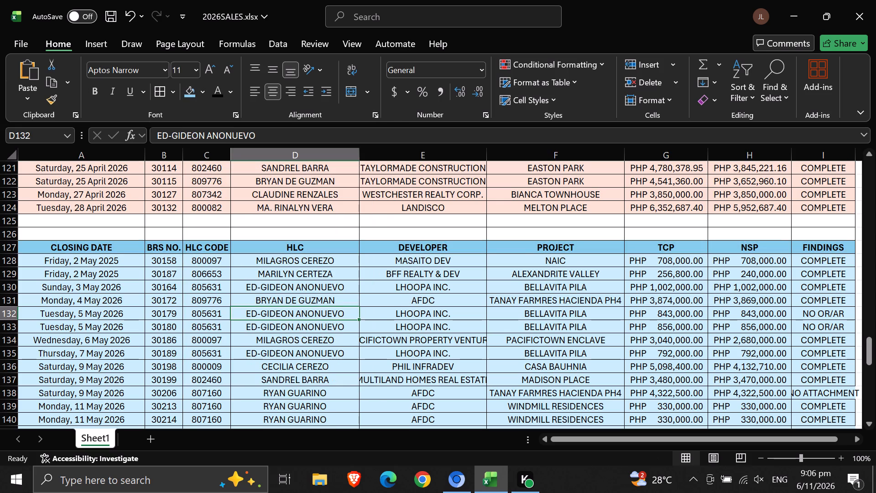
Save the 2026SALES workbook and look over the formatting of the May rows.
{"action": "key", "text": "ctrl+s"}
{"action": "left_click", "coordinate": [335, 353]}
{"action": "scroll", "coordinate": [326, 363], "scroll_direction": "down", "scroll_amount": 4}
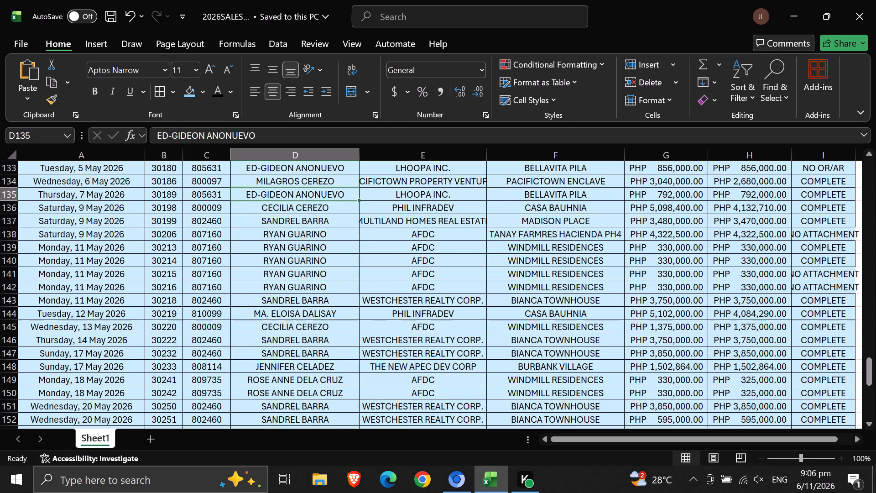
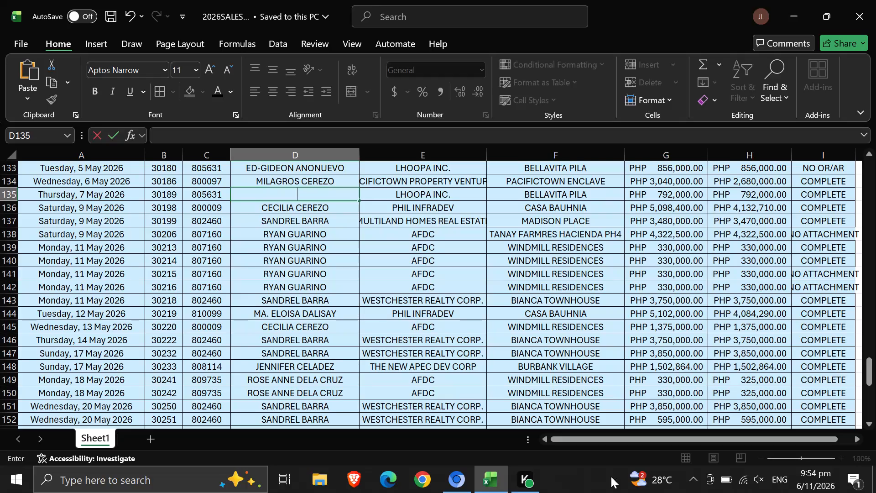
Save the 2026SALES workbook again, closing the open edit in cell D135.
{"action": "key", "text": "ctrl+s"}
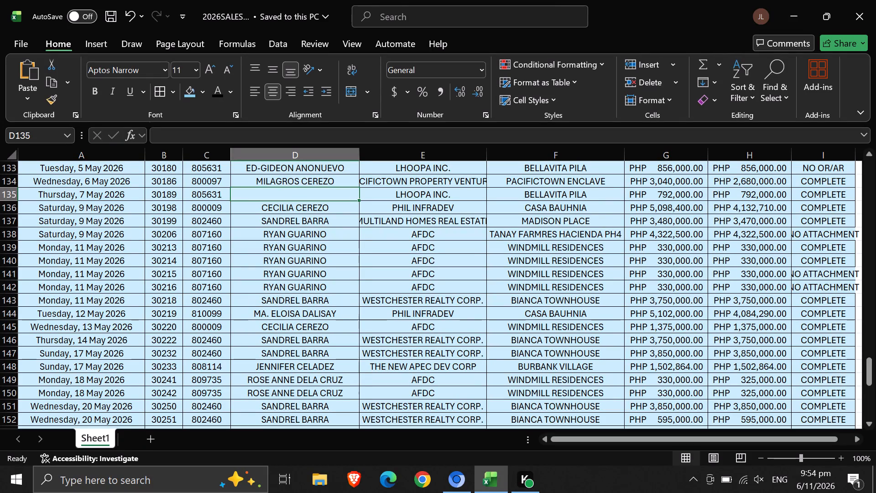